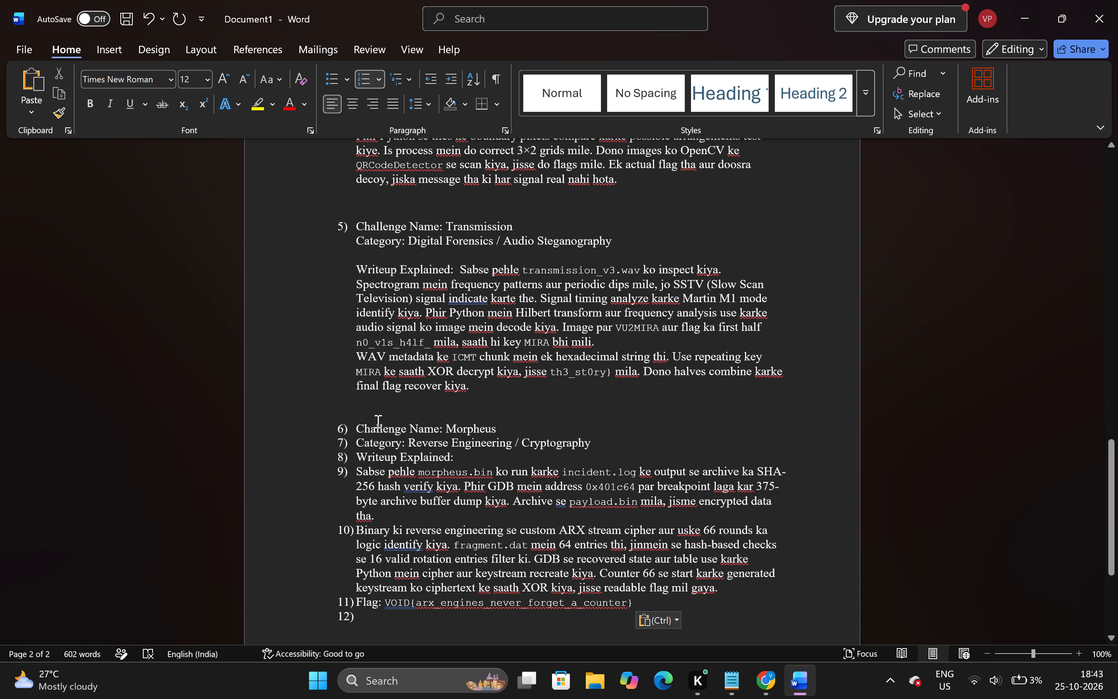
Remove the list numbering from every pasted line below the Morpheus challenge name, including the empty last line, keeping only number 6.
click(352, 442)
key(BackSpace)
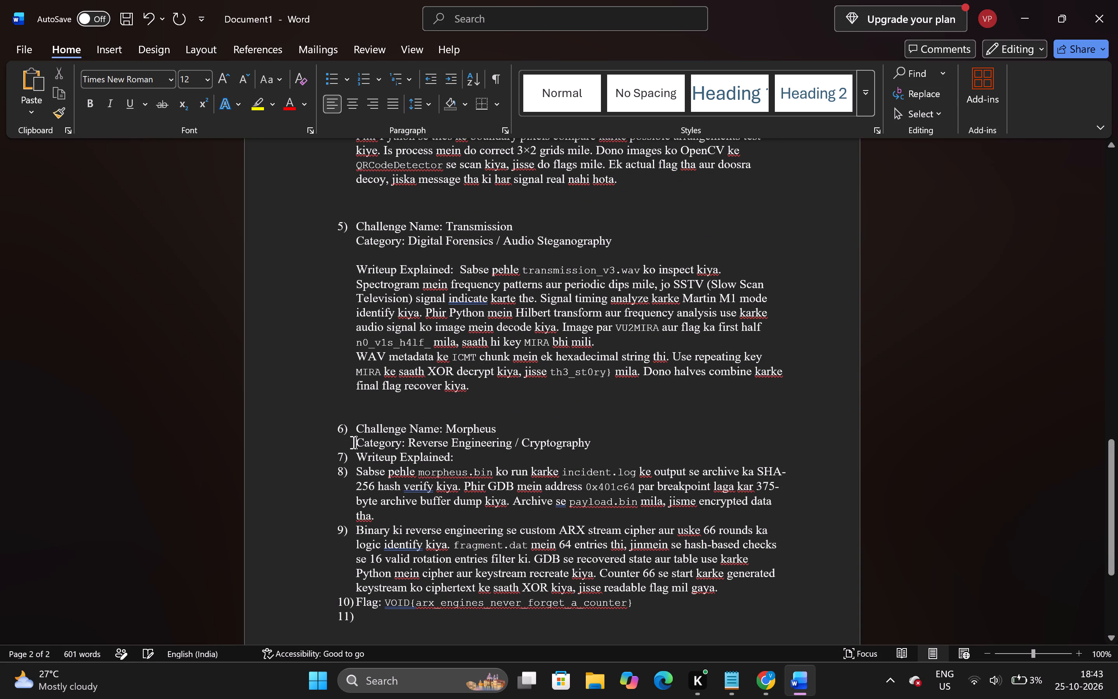
click(354, 457)
key(BackSpace)
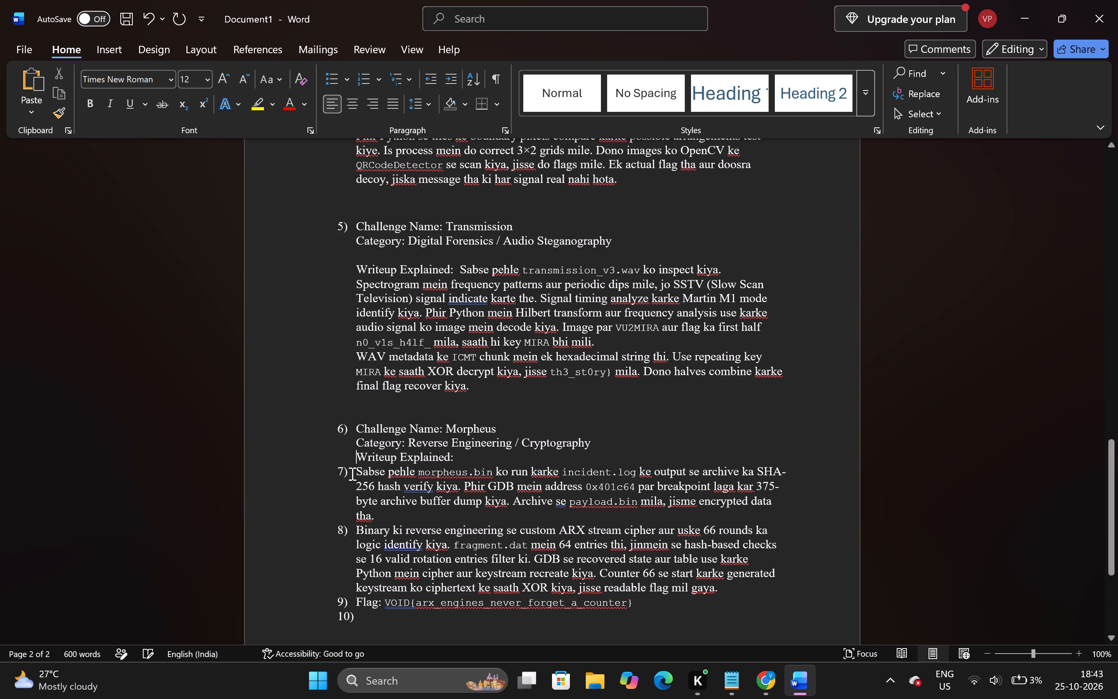
click(351, 473)
key(BackSpace)
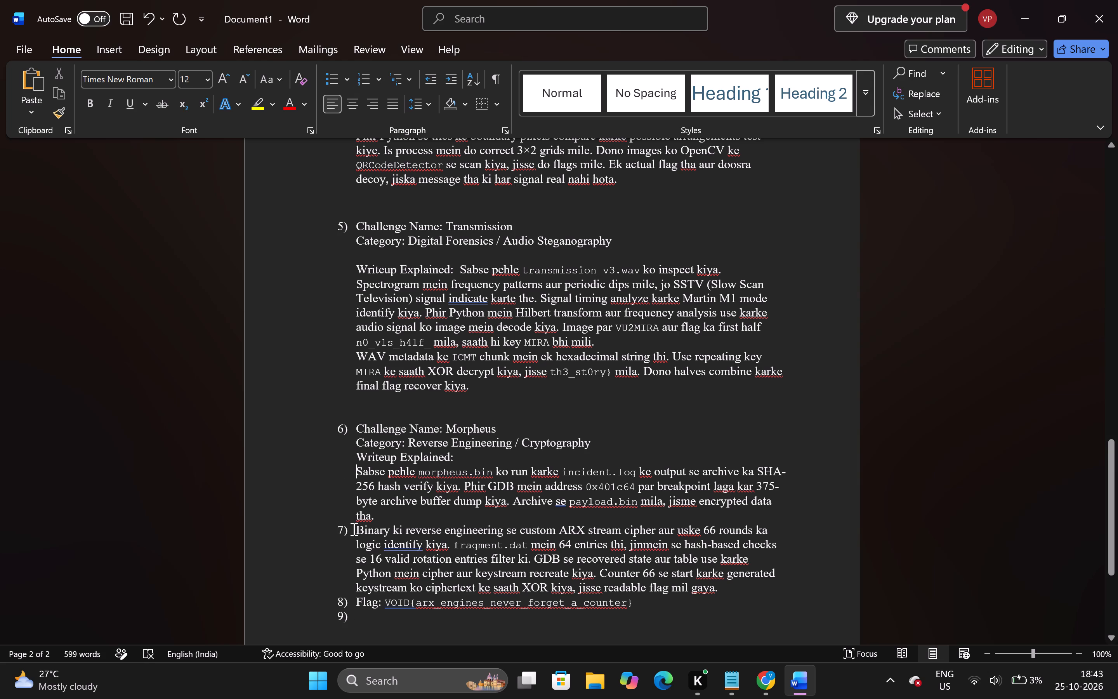
click(353, 529)
key(BackSpace)
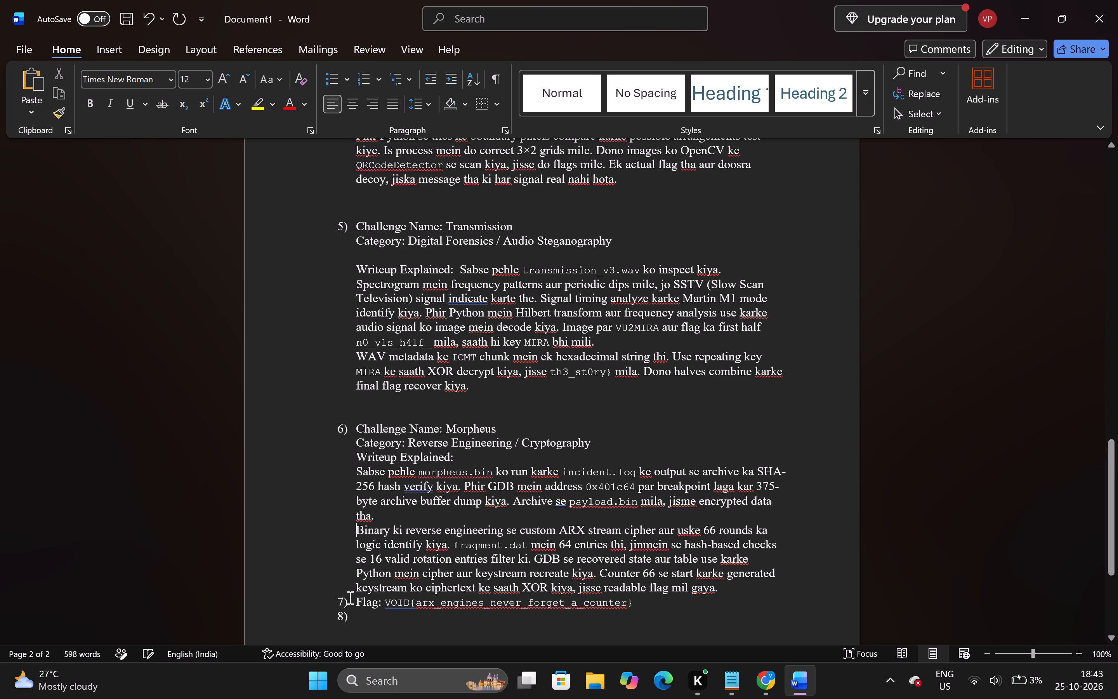
click(349, 597)
key(BackSpace)
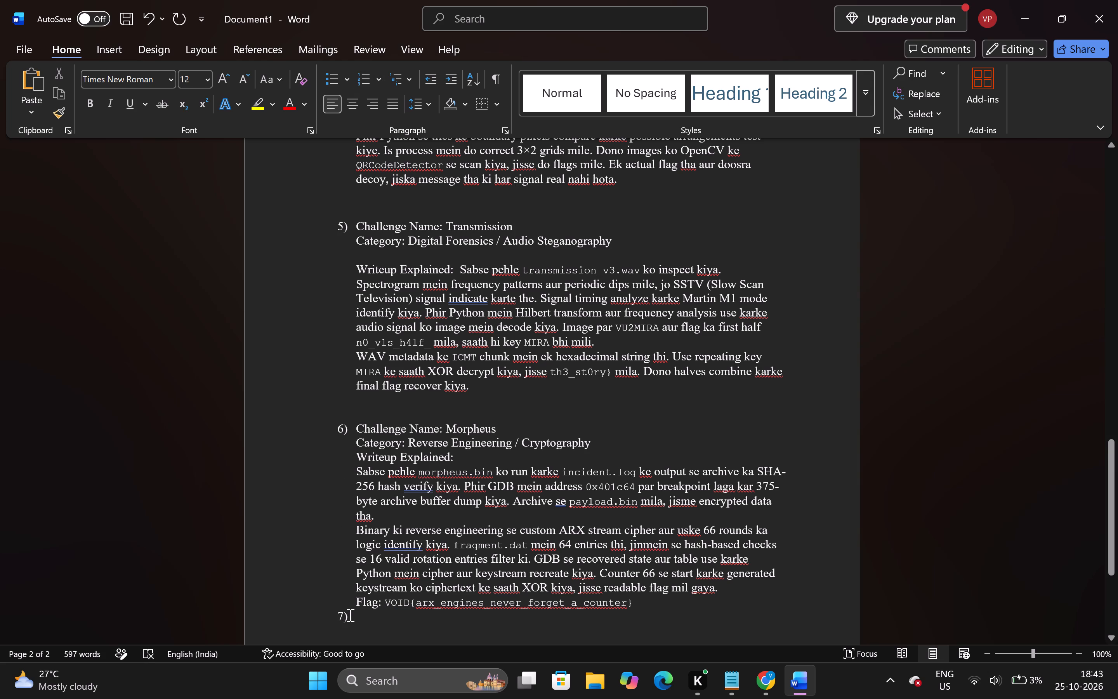
click(349, 615)
key(BackSpace)
Insert a blank line after the Morpheus Category line and join the first explanation paragraph to "Writeup Explained:" with a space.
click(607, 445)
key(Return)
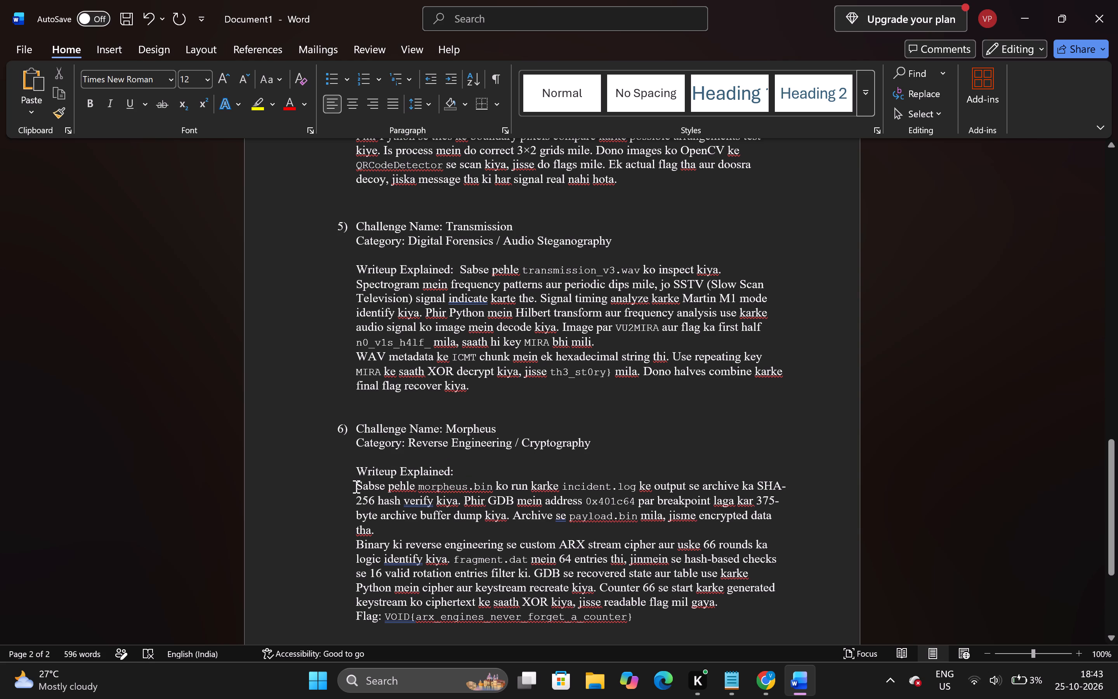
click(355, 486)
key(BackSpace)
key(BackSpace)
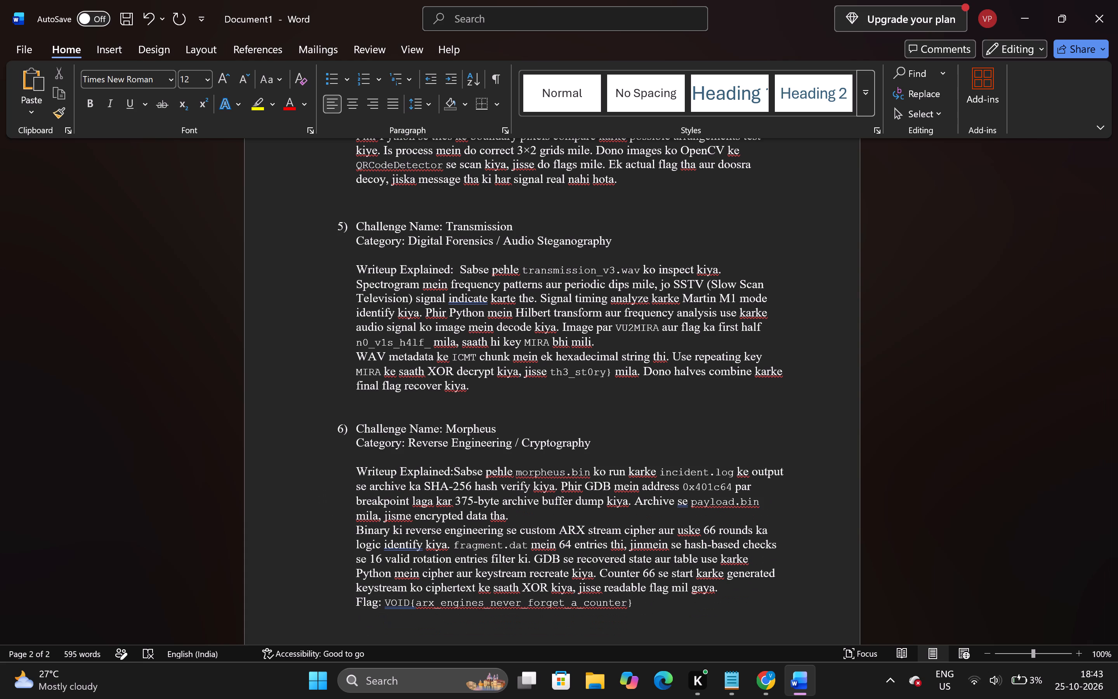
key(space)
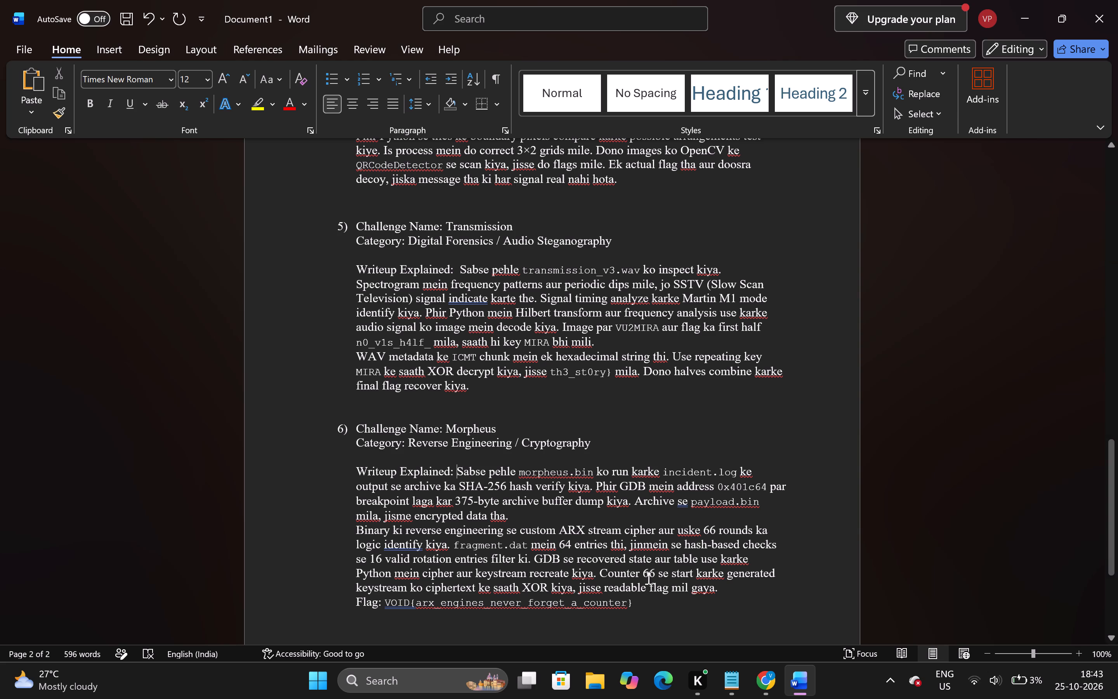
Delete the Flag line's text at the end of the Morpheus entry.
scroll(695, 569, down, 1)
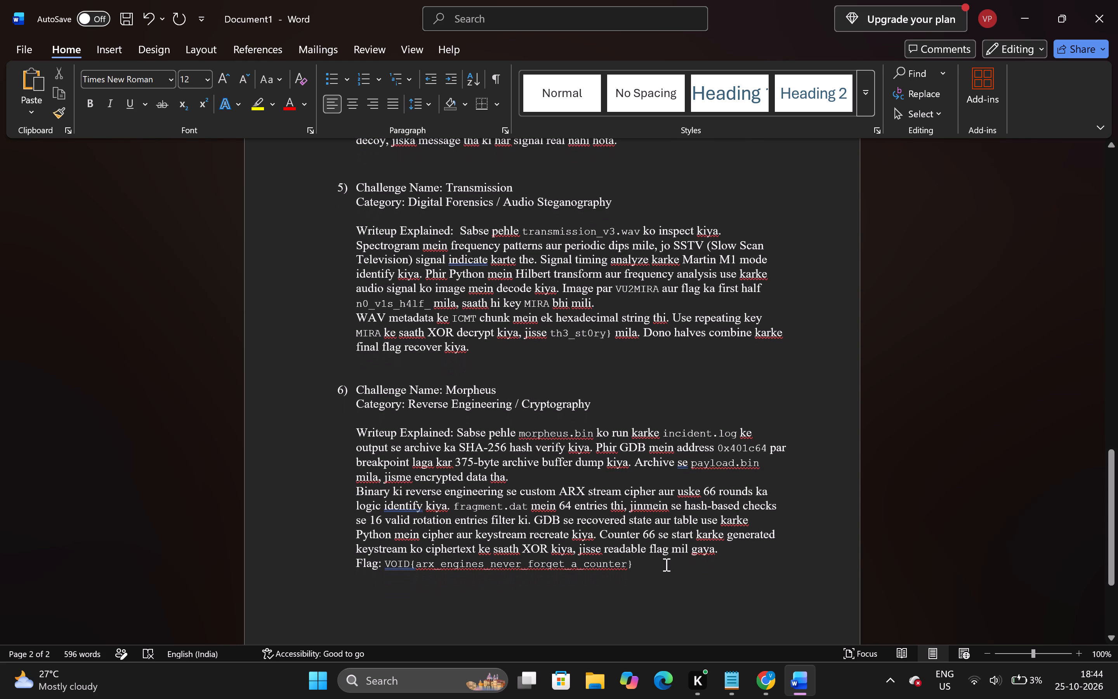
drag(635, 563, 498, 565)
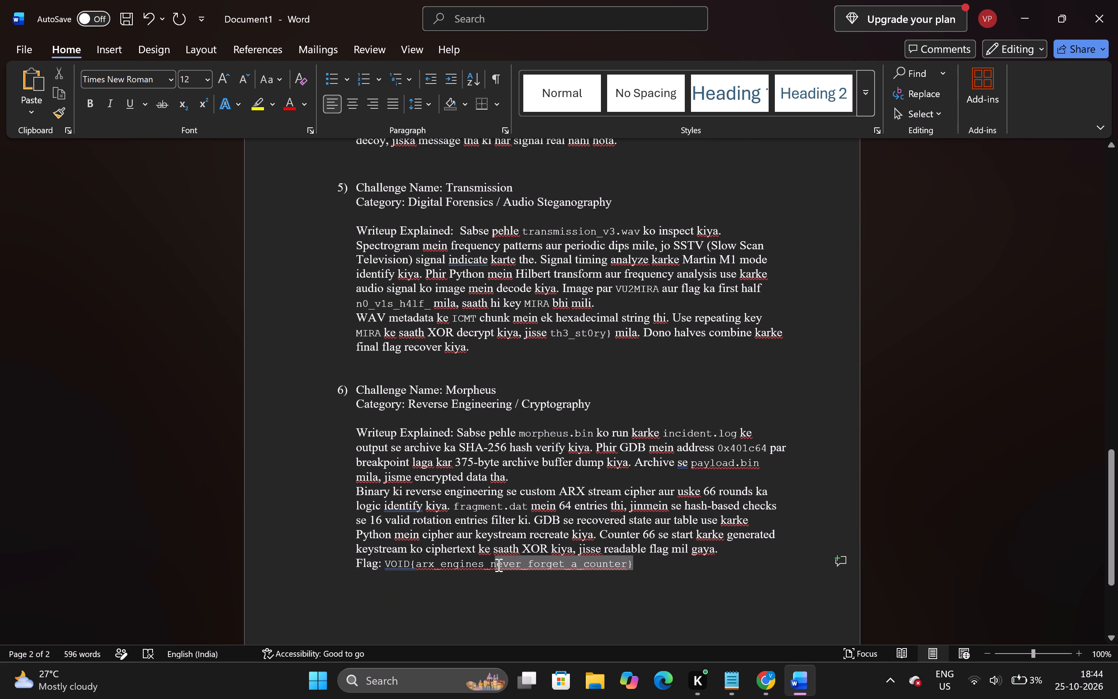
drag(498, 565, 365, 560)
key(BackSpace)
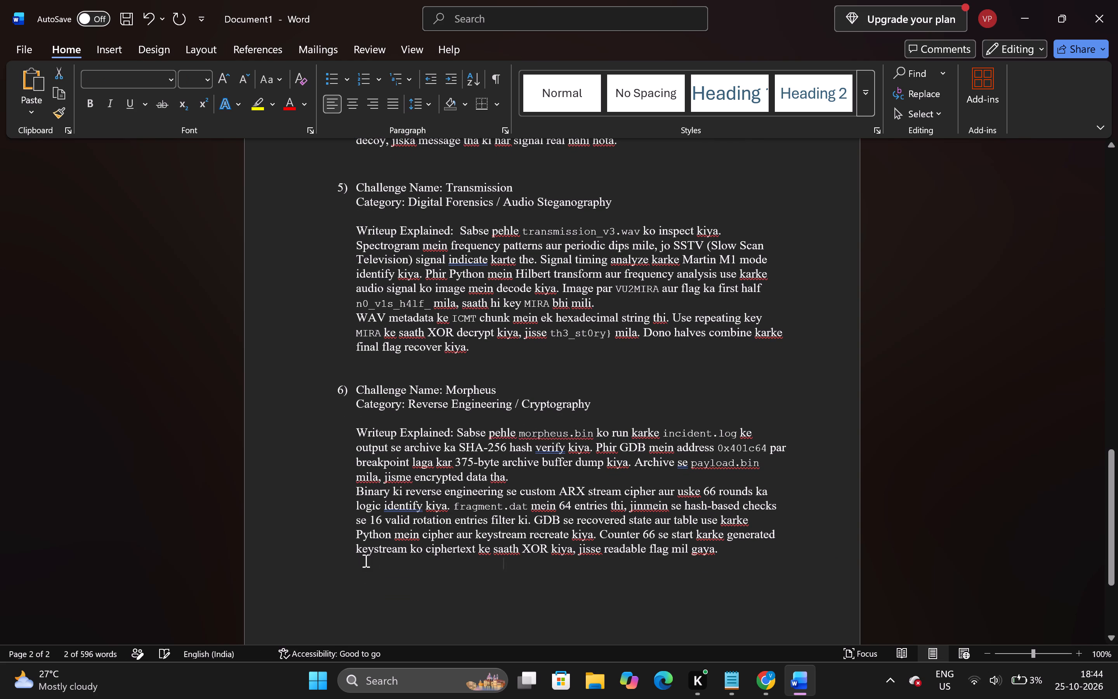
Leave blank lines below the Morpheus entry and start an empty list item numbered 7).
key(Return)
key(Return)
key(Return)
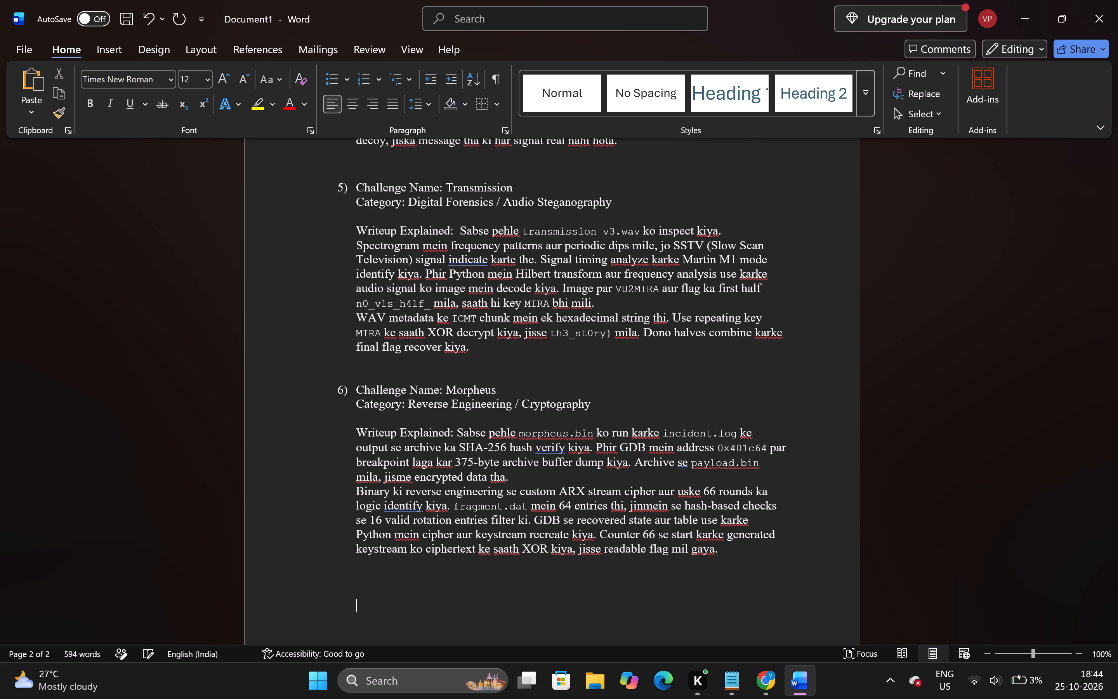
key(7)
text())
key(space)
scroll(512, 457, down, 1)
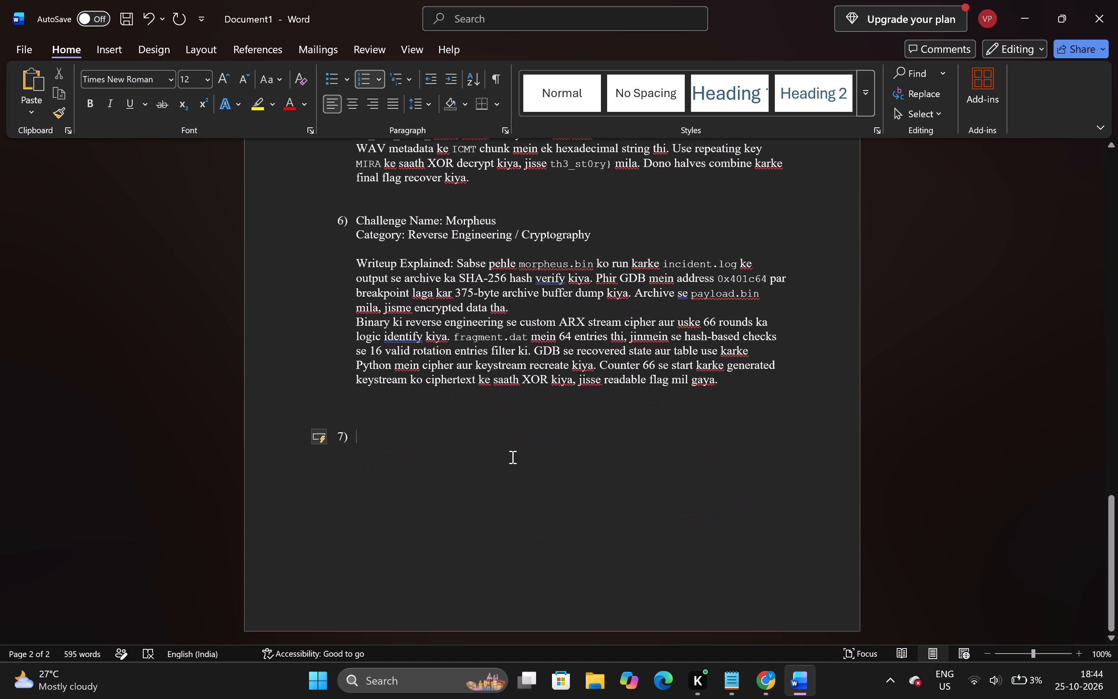
scroll(512, 457, down, 1)
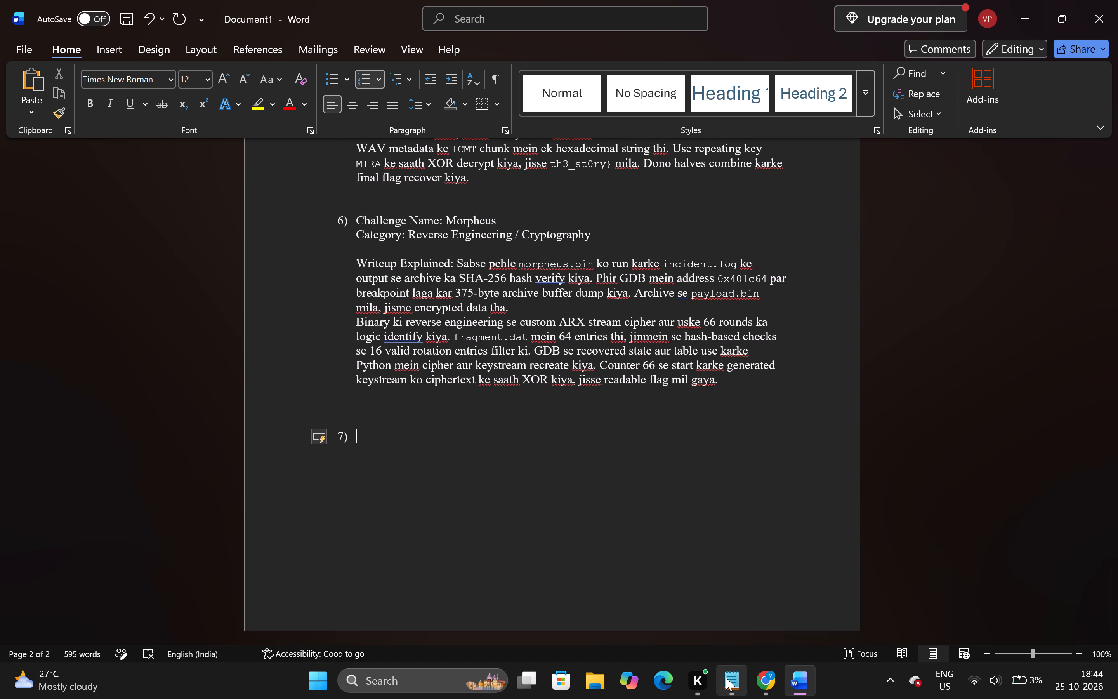
click(709, 595)
click(413, 475)
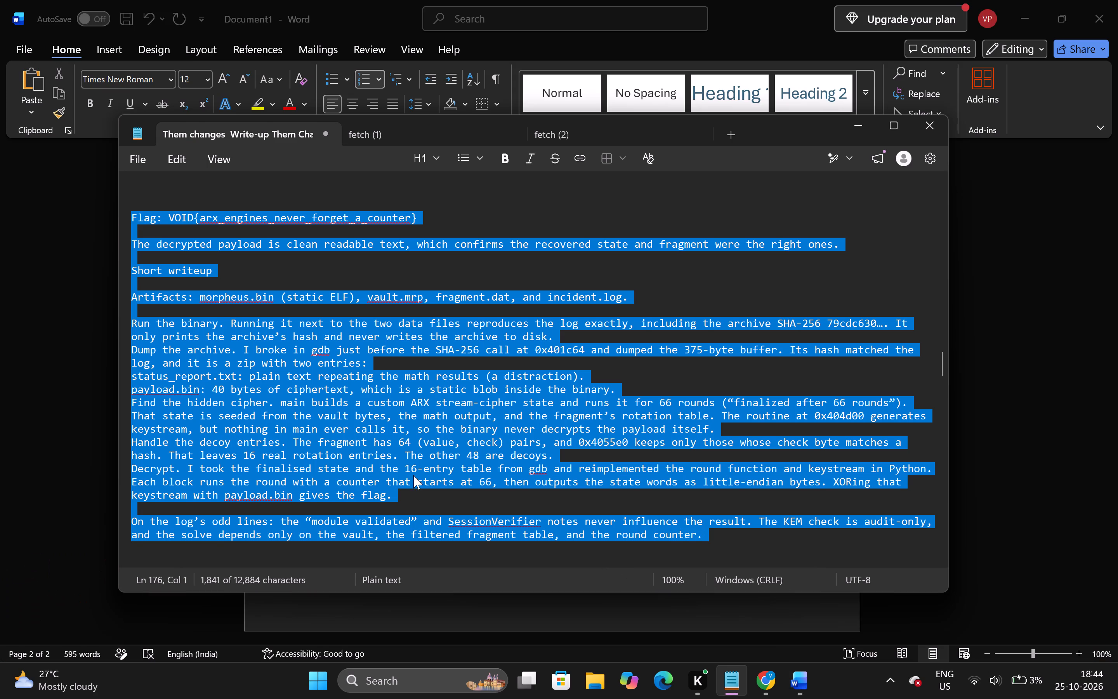
scroll(413, 475, down, 3)
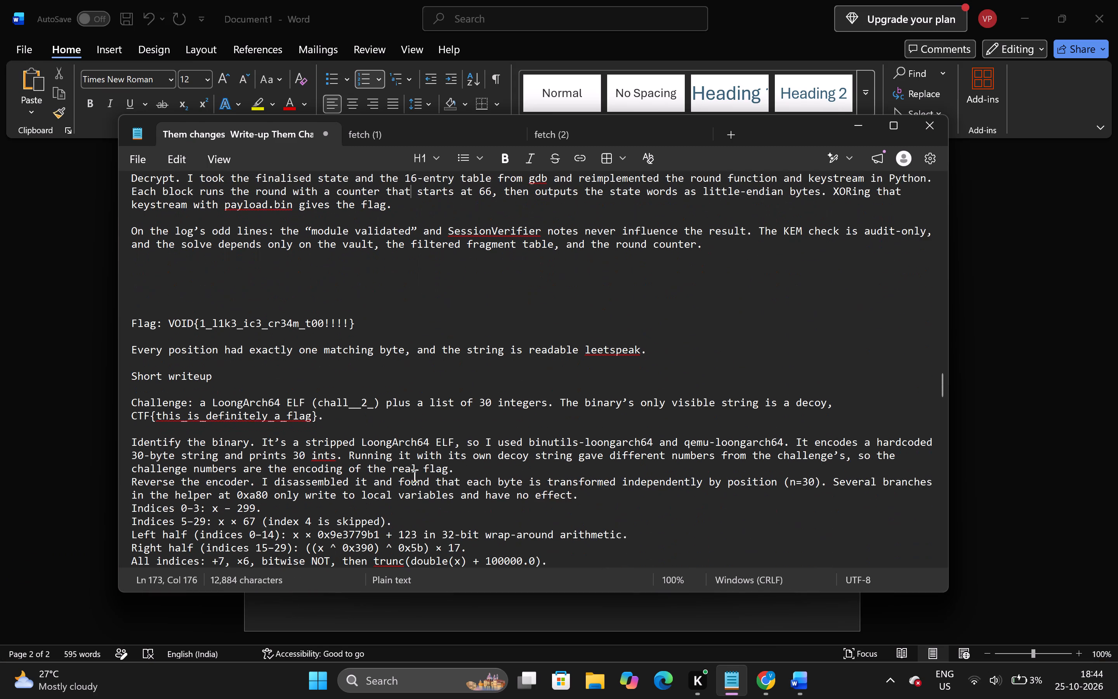
scroll(413, 475, down, 1)
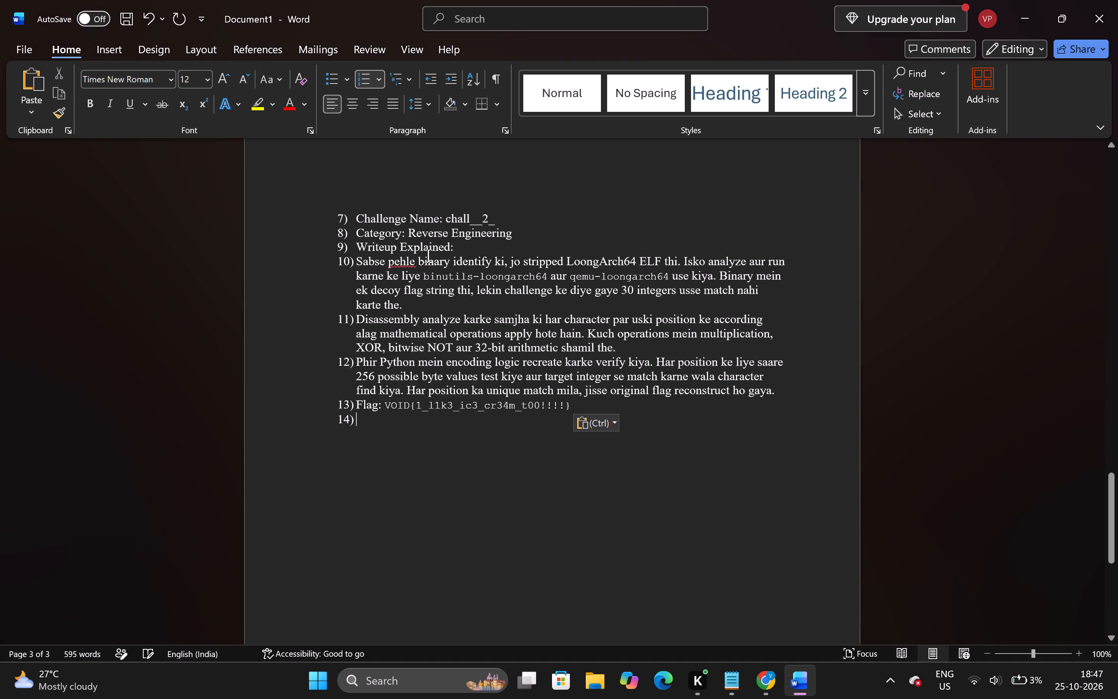
Remove the list numbering from every line below item 7's Challenge Name, from Category through the blank line after Flag.
click(350, 233)
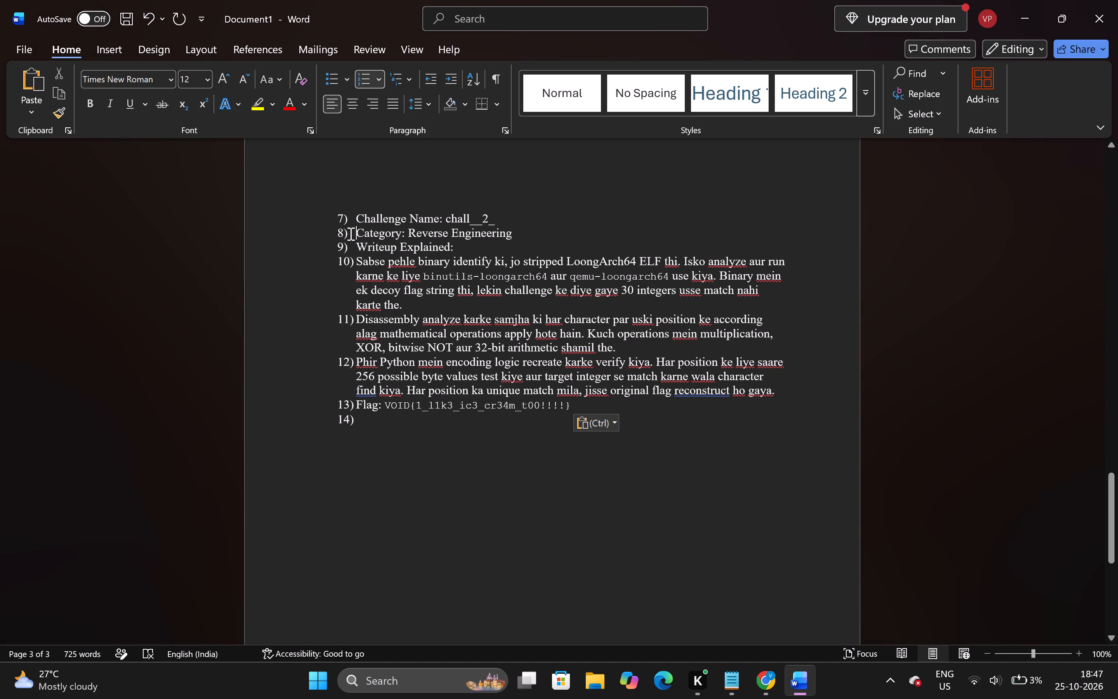
key(BackSpace)
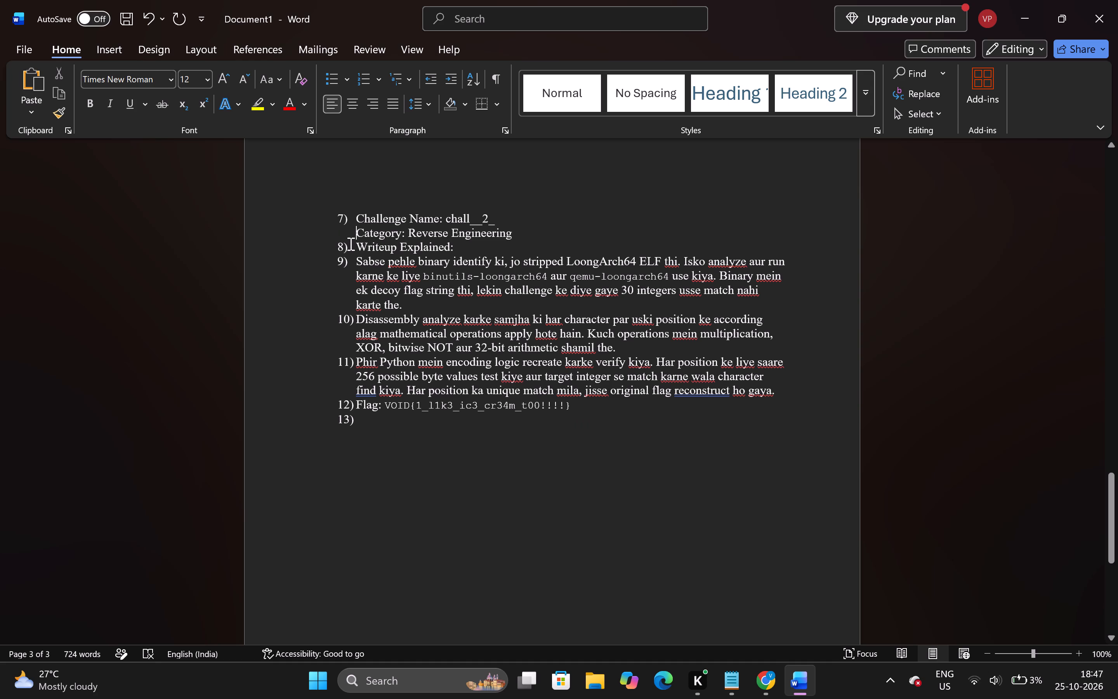
click(350, 243)
key(BackSpace)
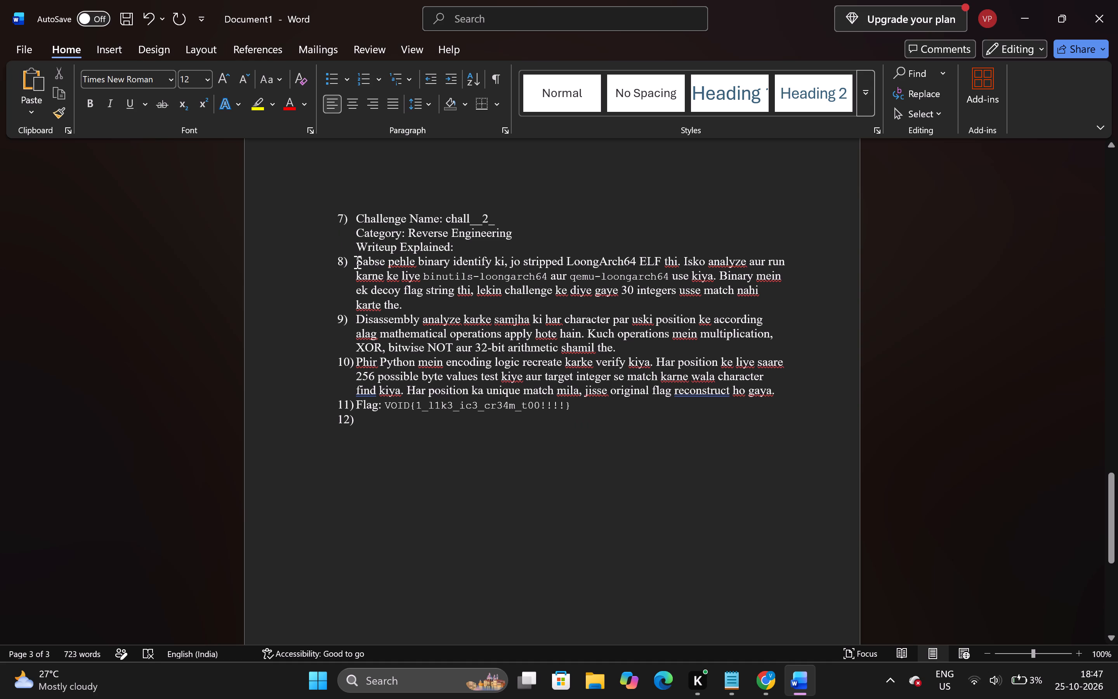
click(356, 262)
key(BackSpace)
click(353, 322)
key(BackSpace)
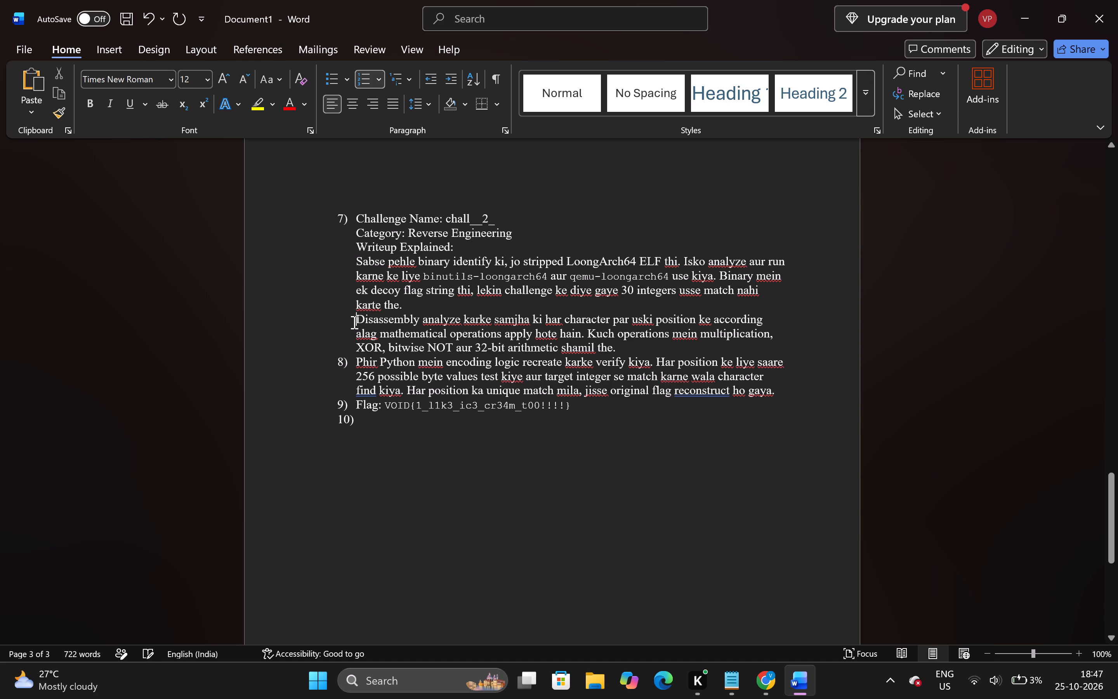
click(354, 362)
key(BackSpace)
click(353, 404)
key(BackSpace)
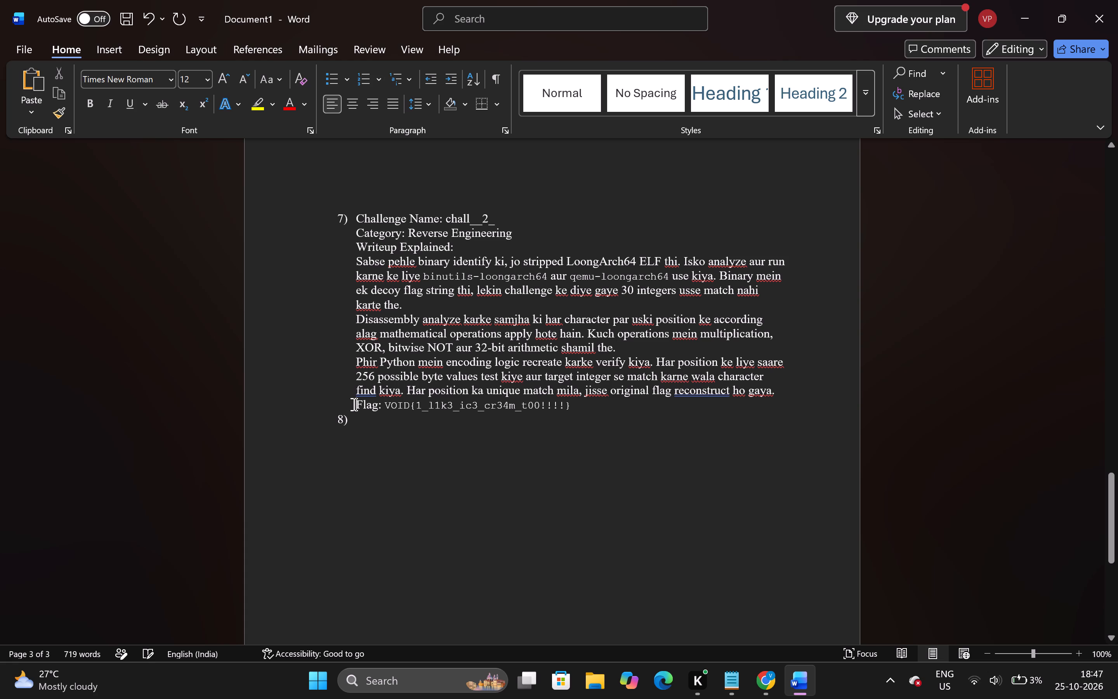
click(352, 415)
key(BackSpace)
Delete the Flag line from the end of item 7's writeup.
drag(578, 407, 363, 407)
key(BackSpace)
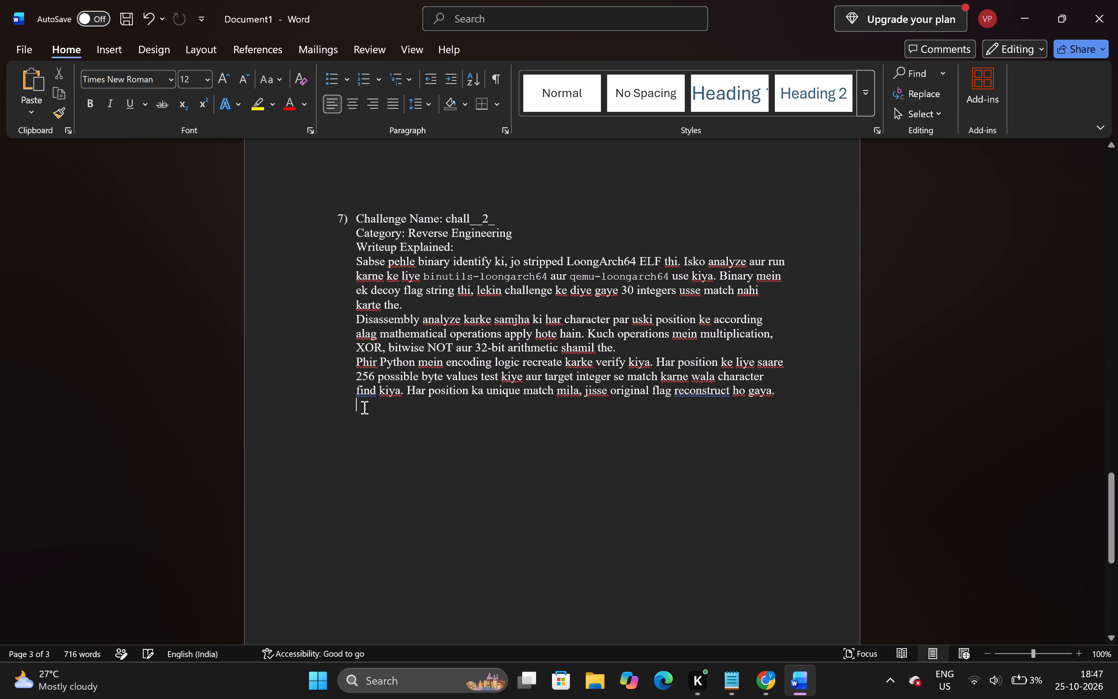
Insert a blank line between item 7's Category line and the Writeup Explained heading.
click(525, 234)
key(Return)
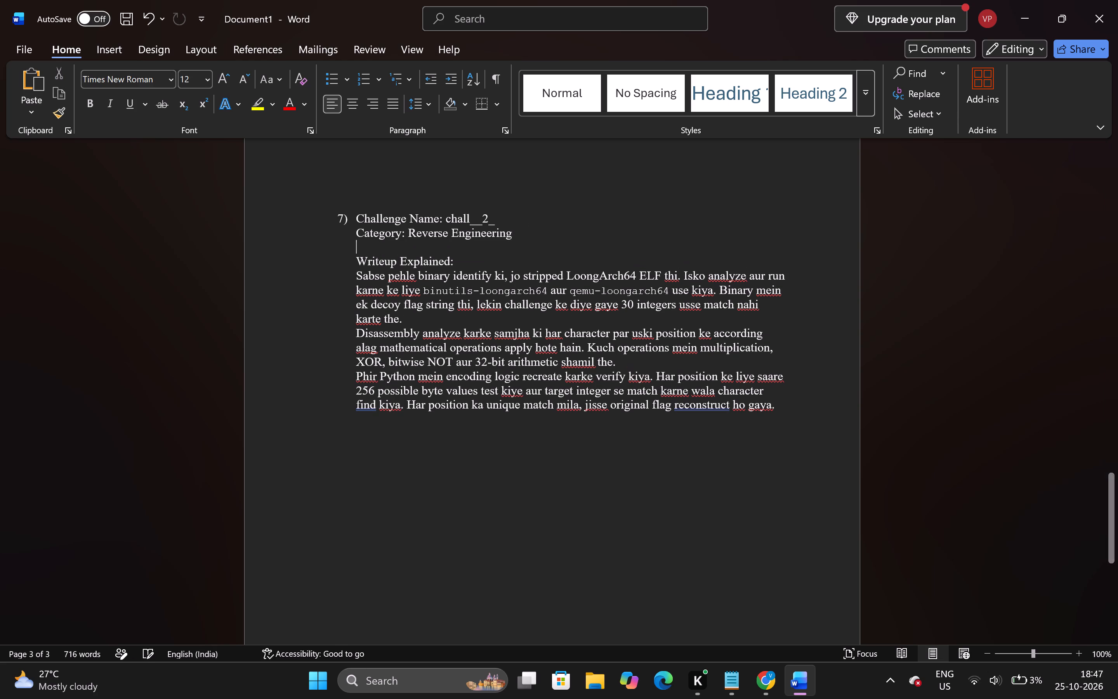
Join the "Sabse pehle" and "Disassembly analyze" paragraphs onto item 7's Writeup Explained line, with a space at each join.
click(355, 275)
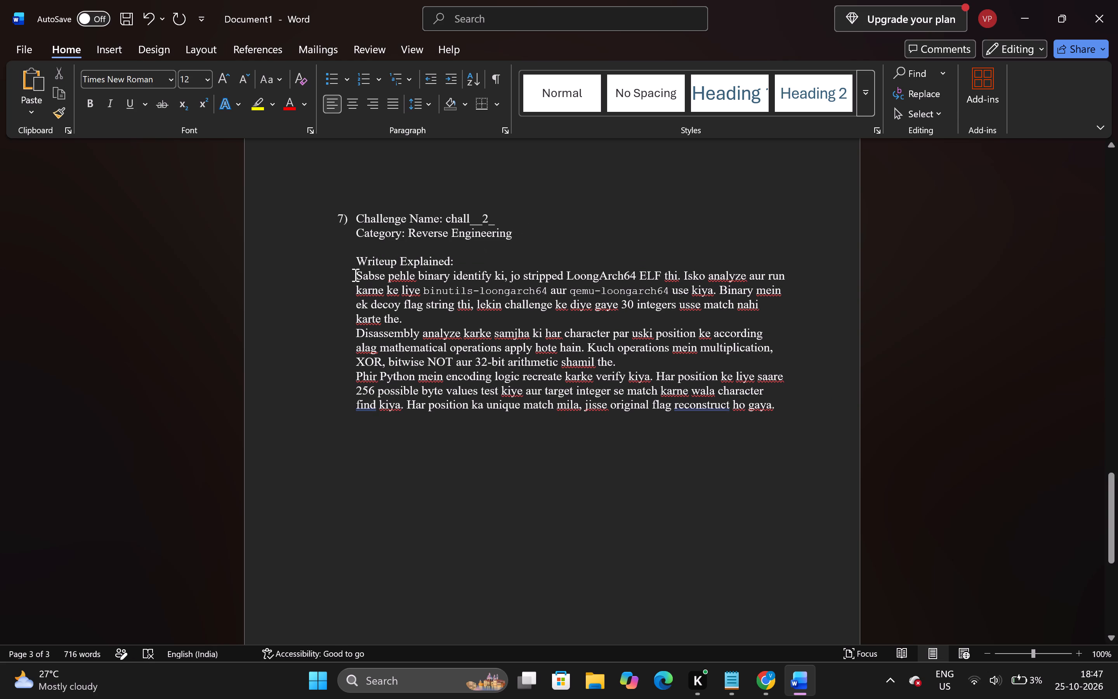
key(BackSpace)
key(BackSpace)
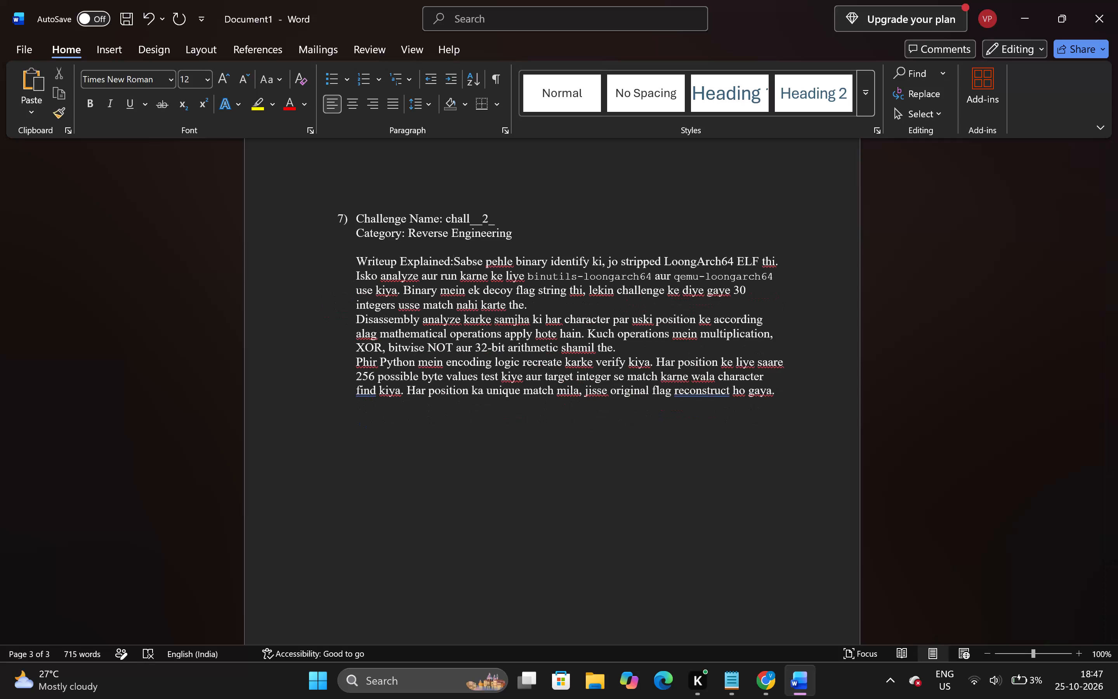
key(space)
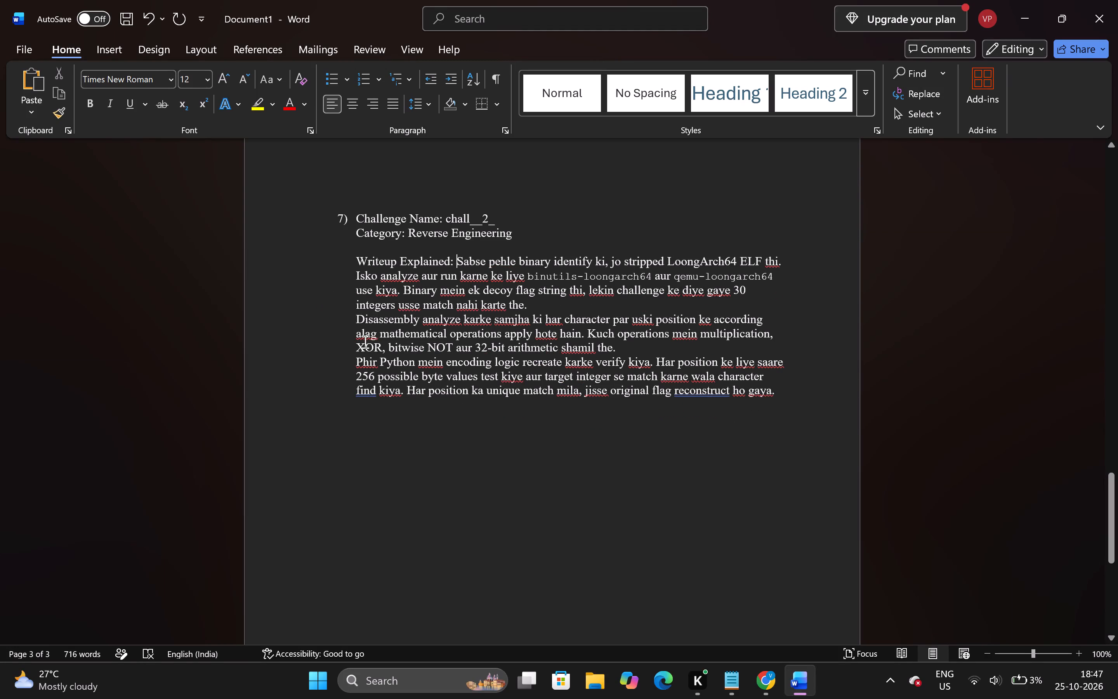
click(354, 322)
key(BackSpace)
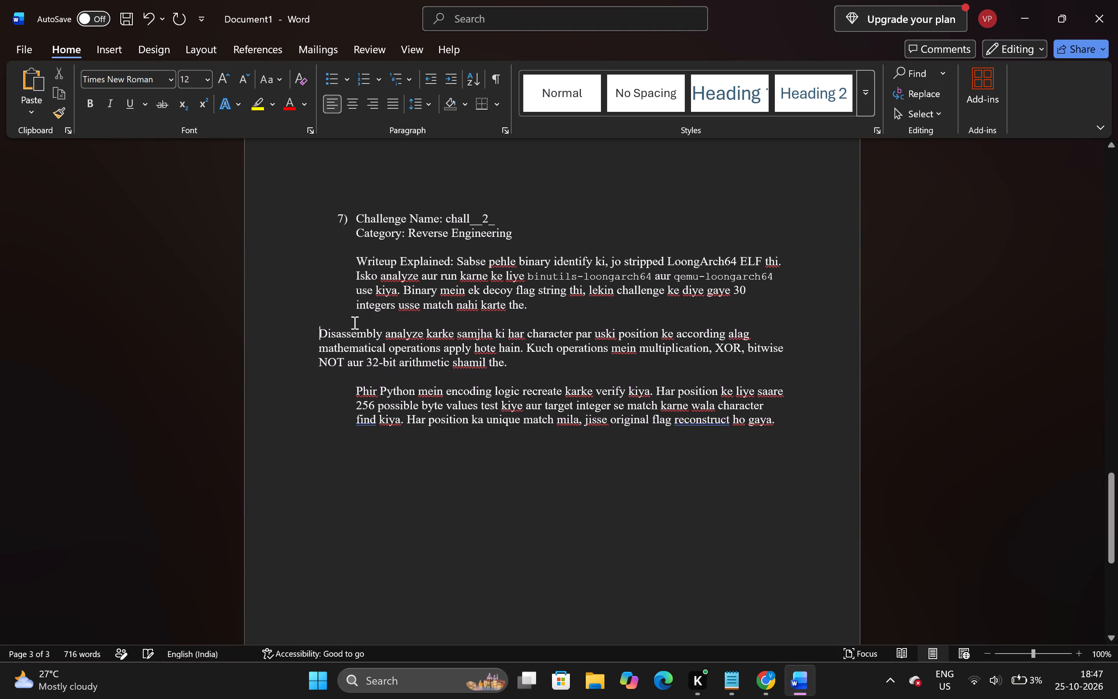
key(BackSpace)
key(space)
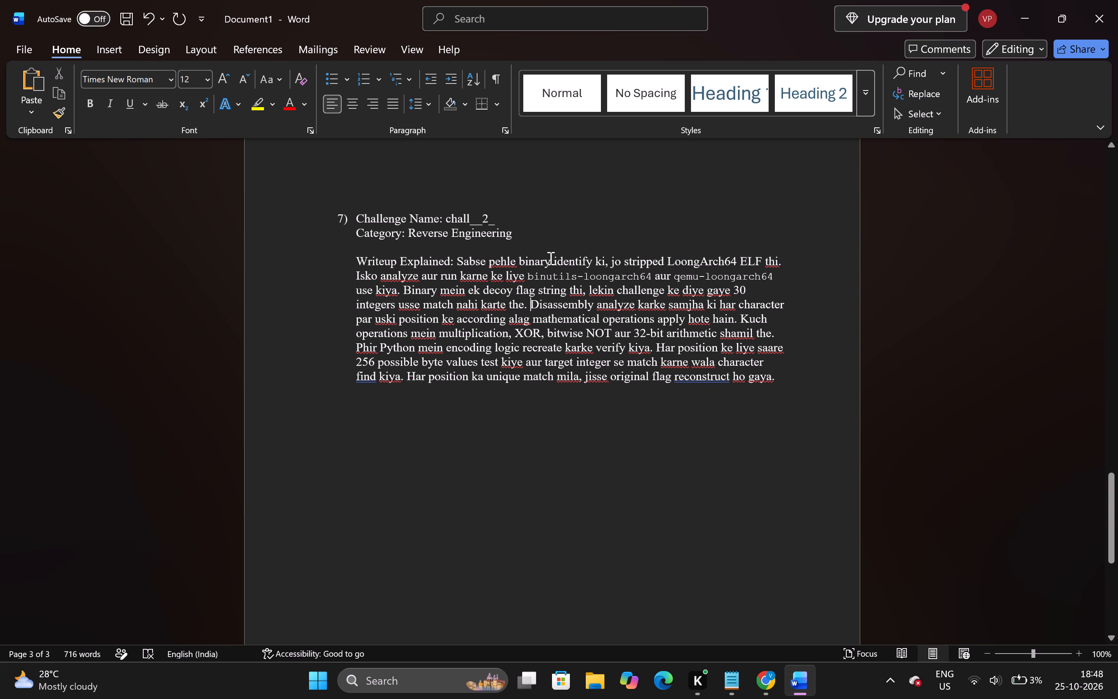
Start list item 8) below item 7's writeup, leaving two blank lines between them.
click(795, 382)
key(Return)
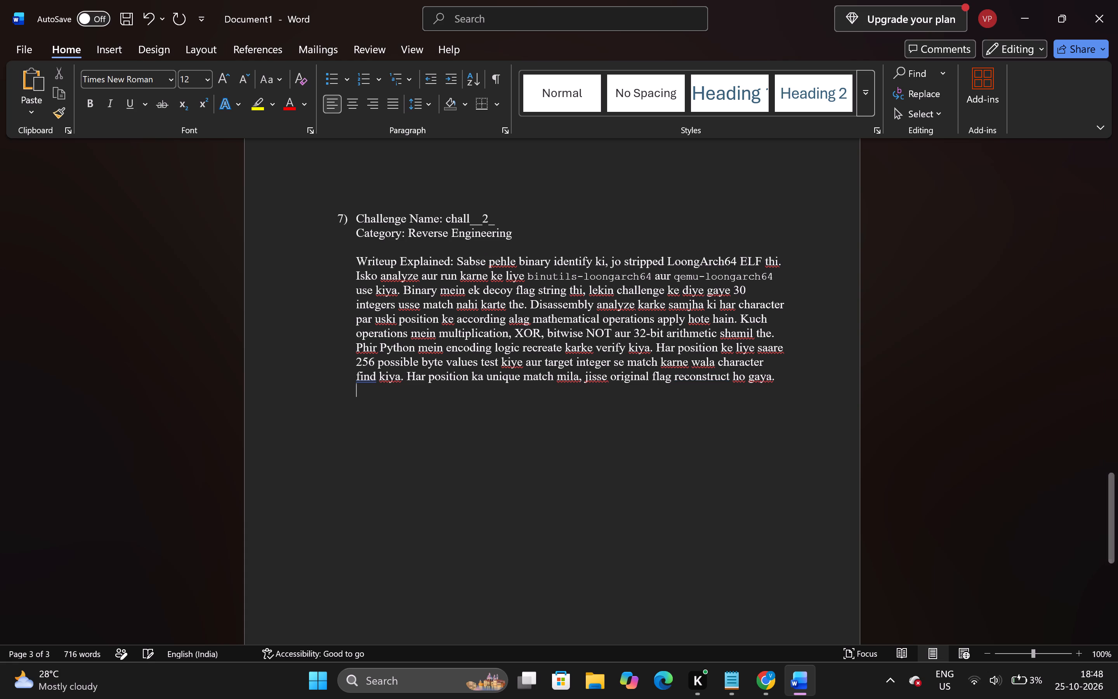
key(Return)
key(Return)
key(8)
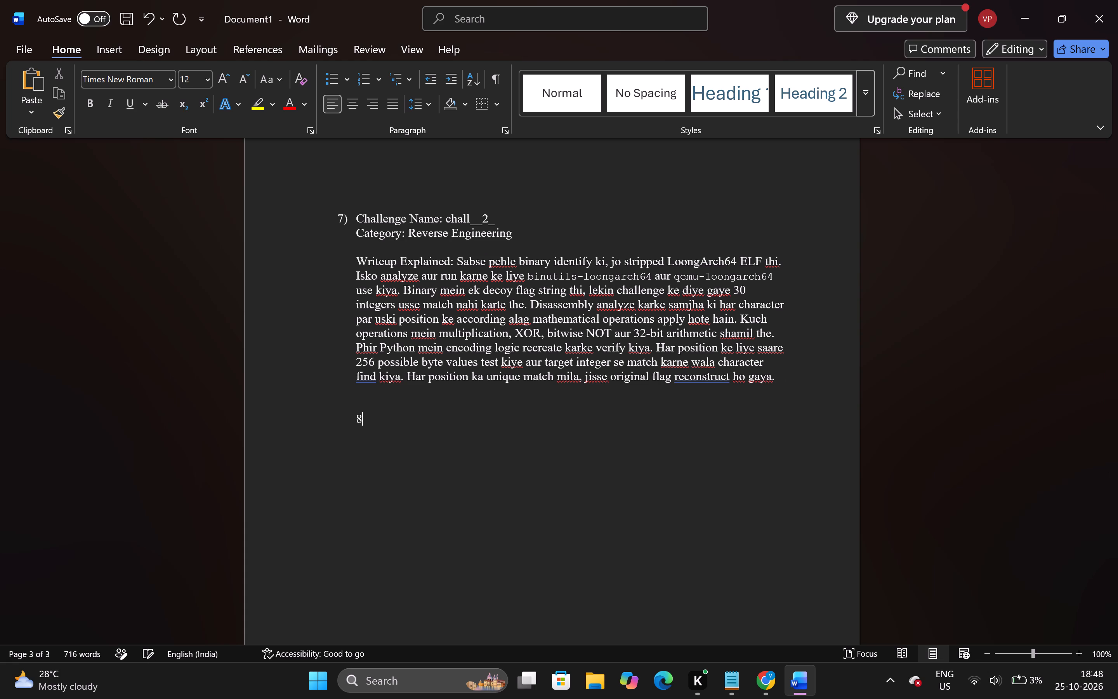
text())
key(space)
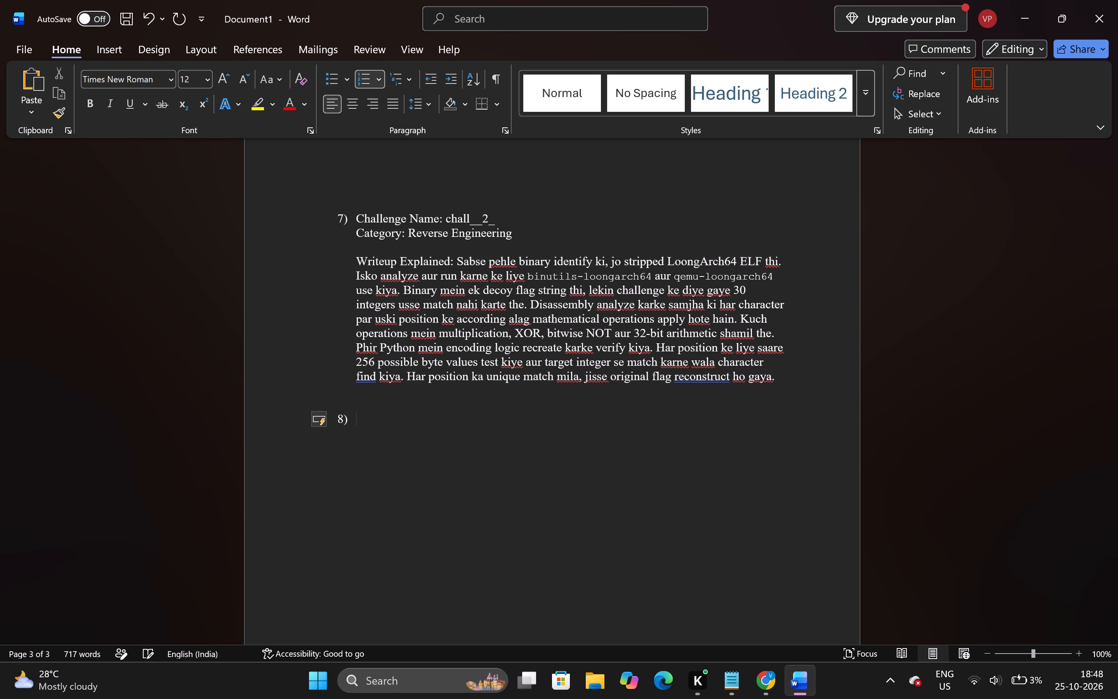
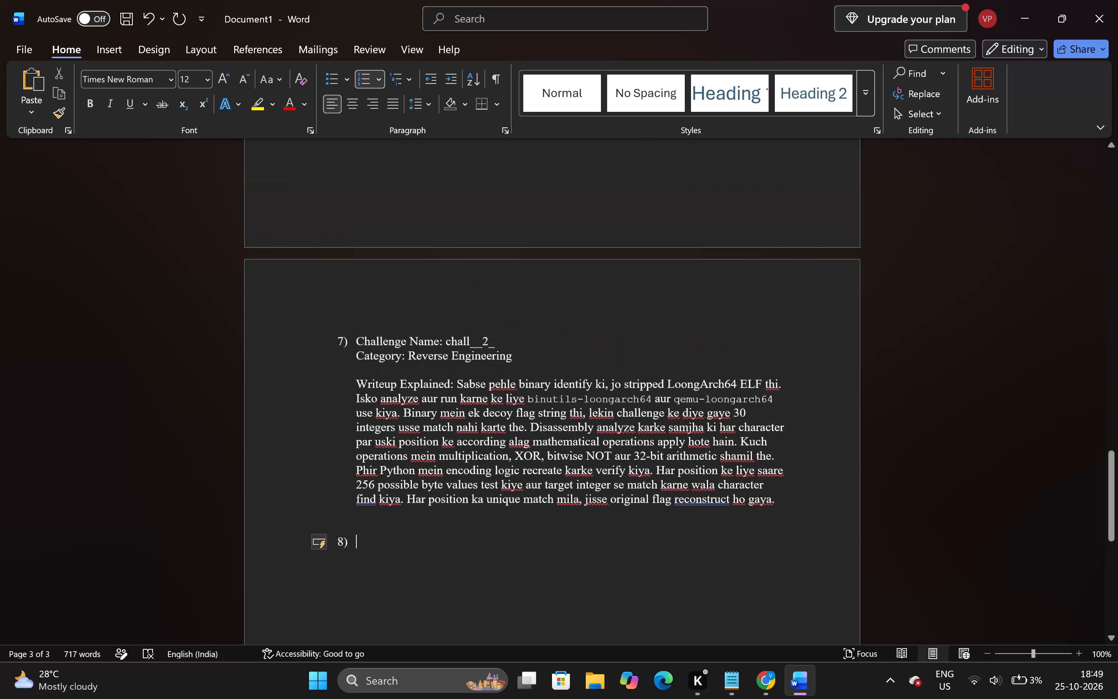
Insert one more blank line between the end of item 7's writeup and list item 8), and return to item 8).
scroll(795, 382, up, 1)
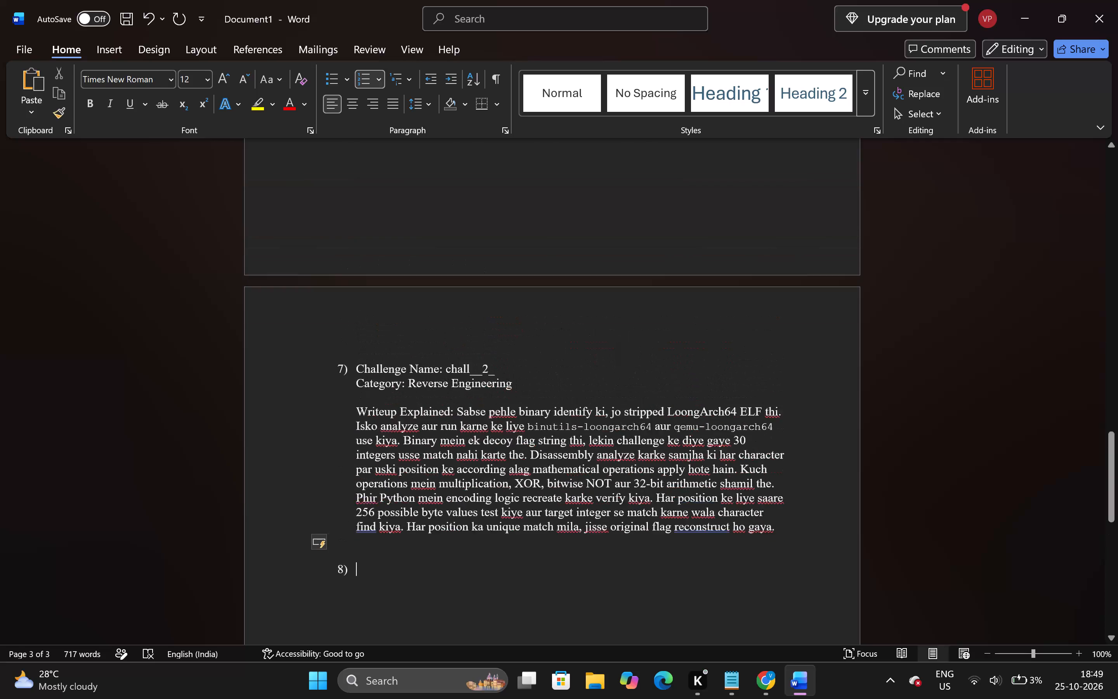
scroll(795, 382, up, 1)
scroll(795, 382, down, 4)
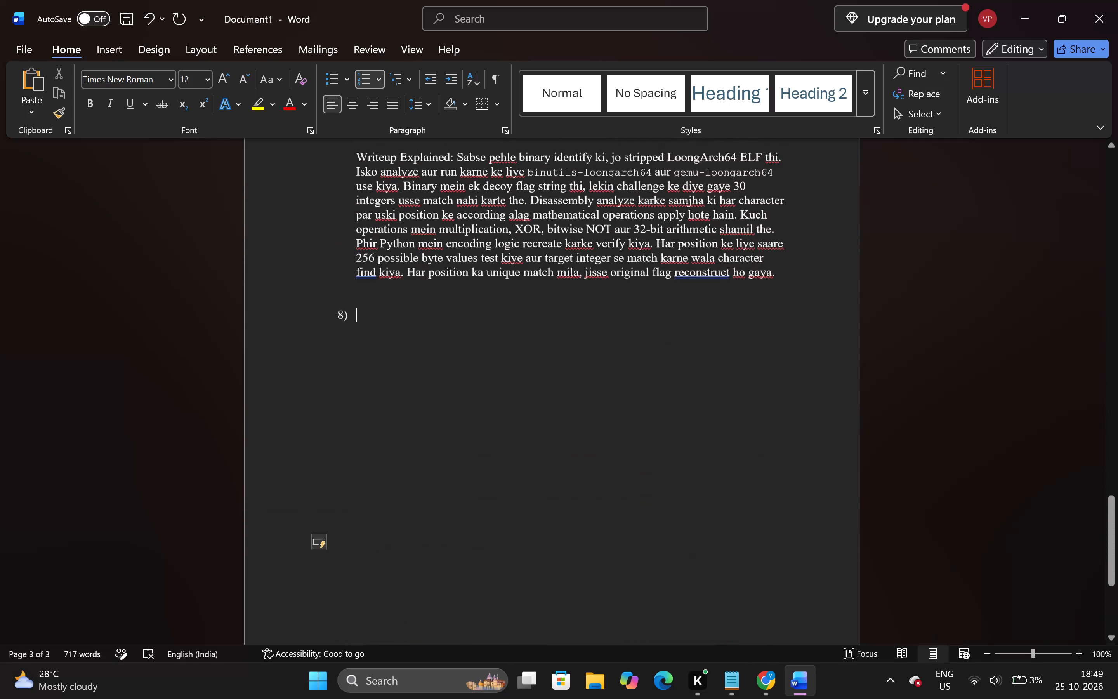
right_click(795, 382)
click(533, 379)
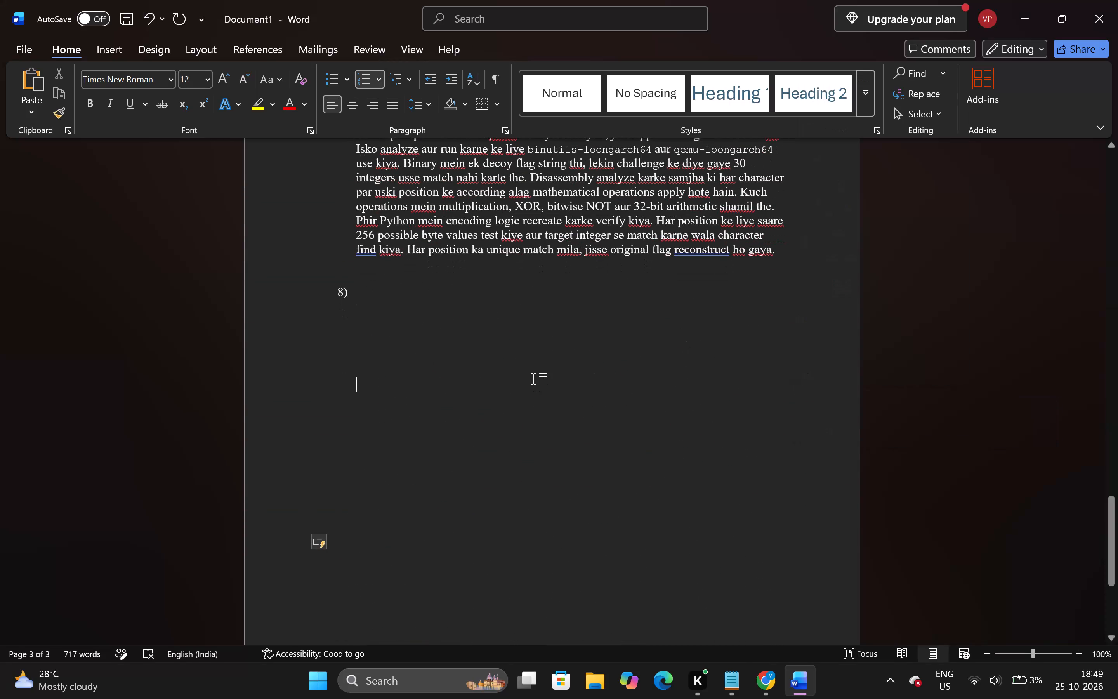
click(417, 289)
click(797, 252)
key(Return)
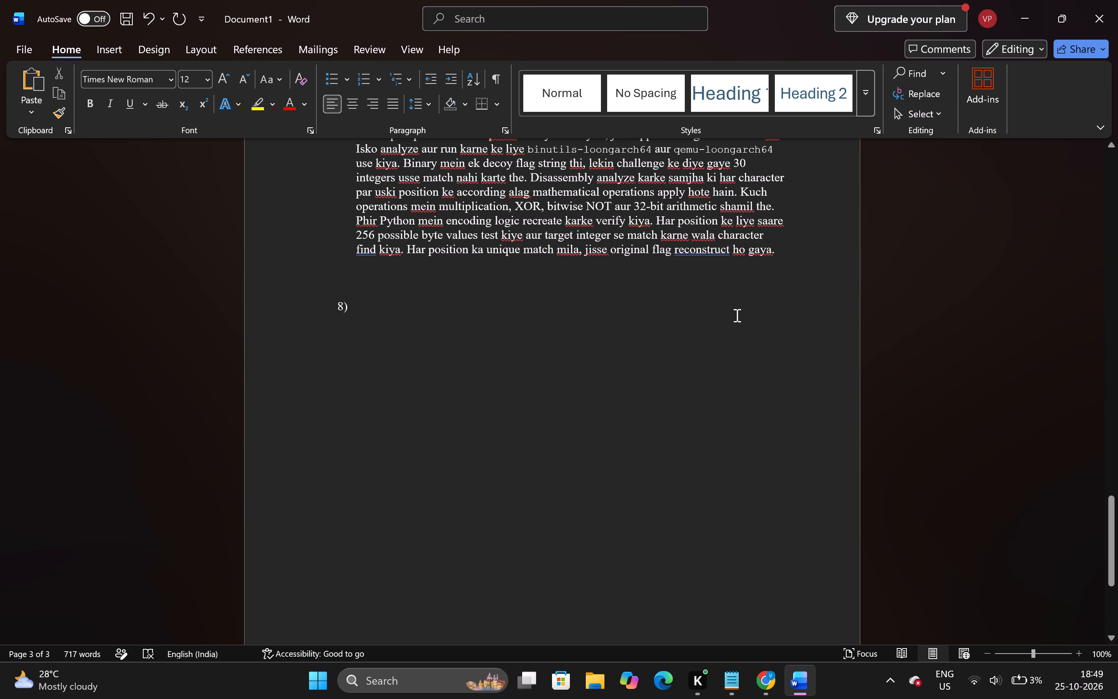
click(573, 310)
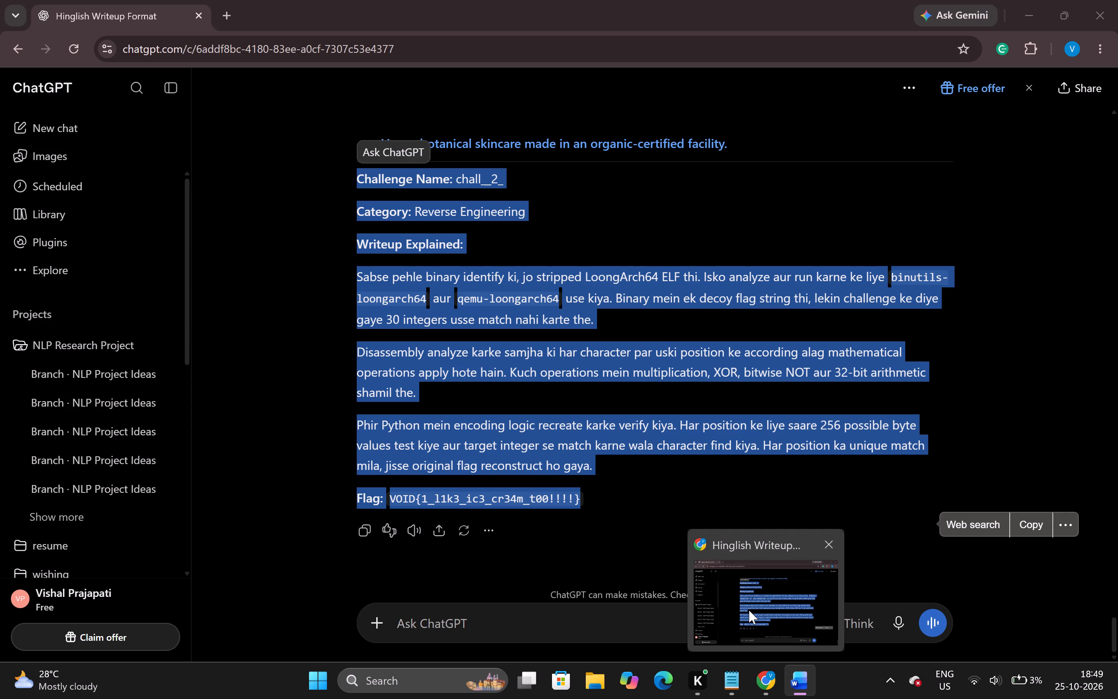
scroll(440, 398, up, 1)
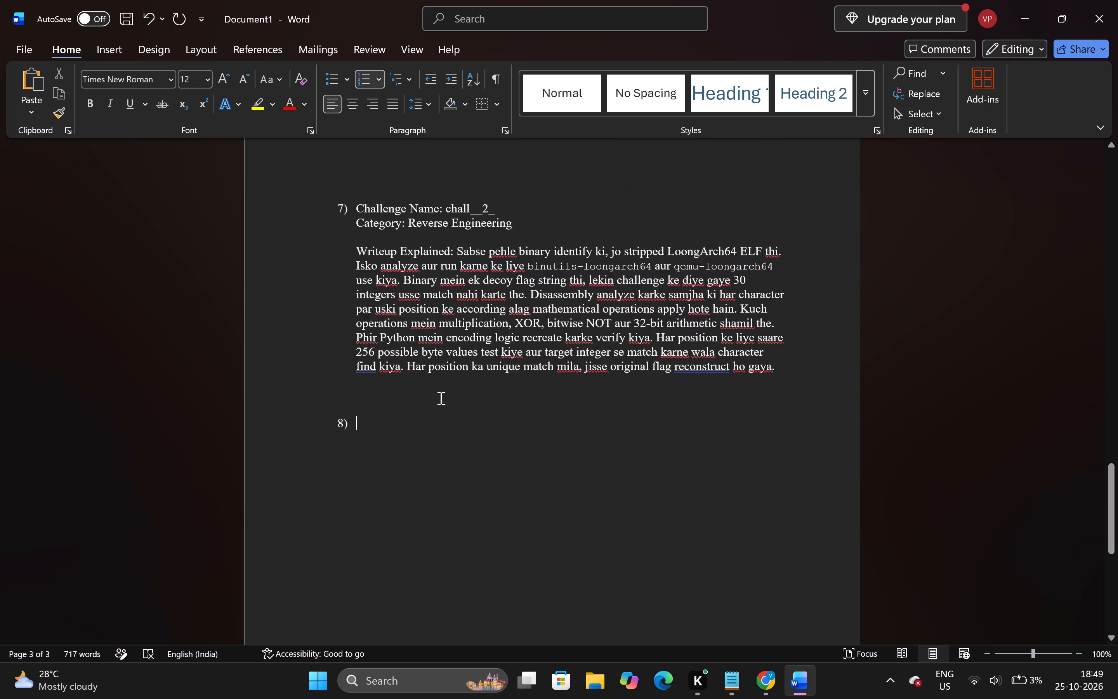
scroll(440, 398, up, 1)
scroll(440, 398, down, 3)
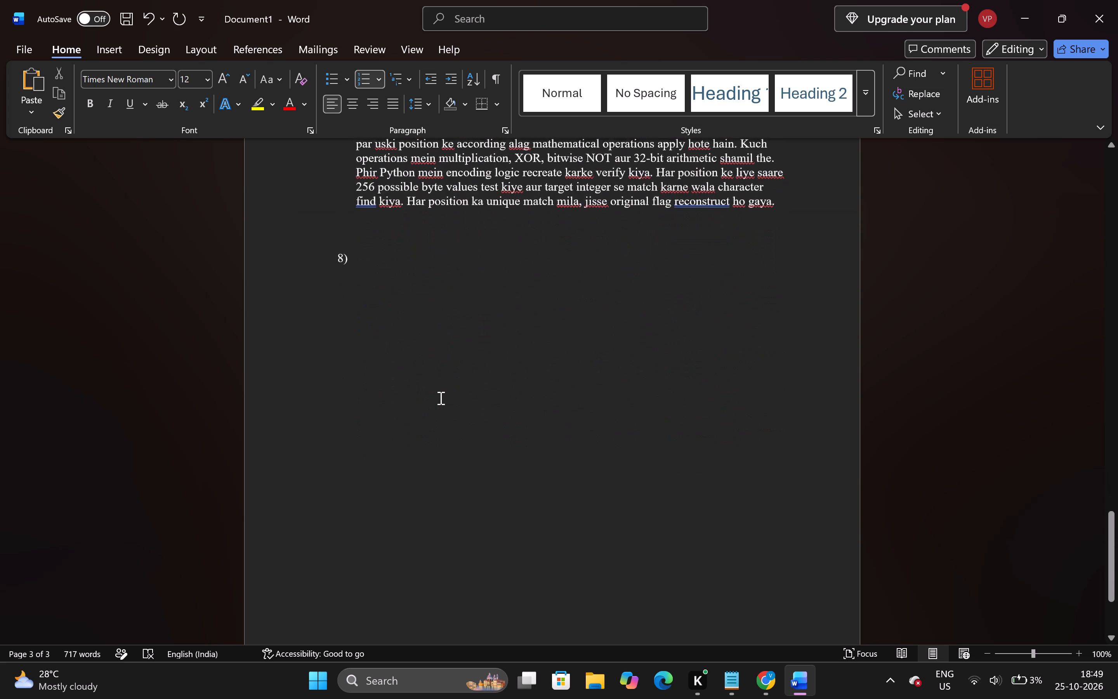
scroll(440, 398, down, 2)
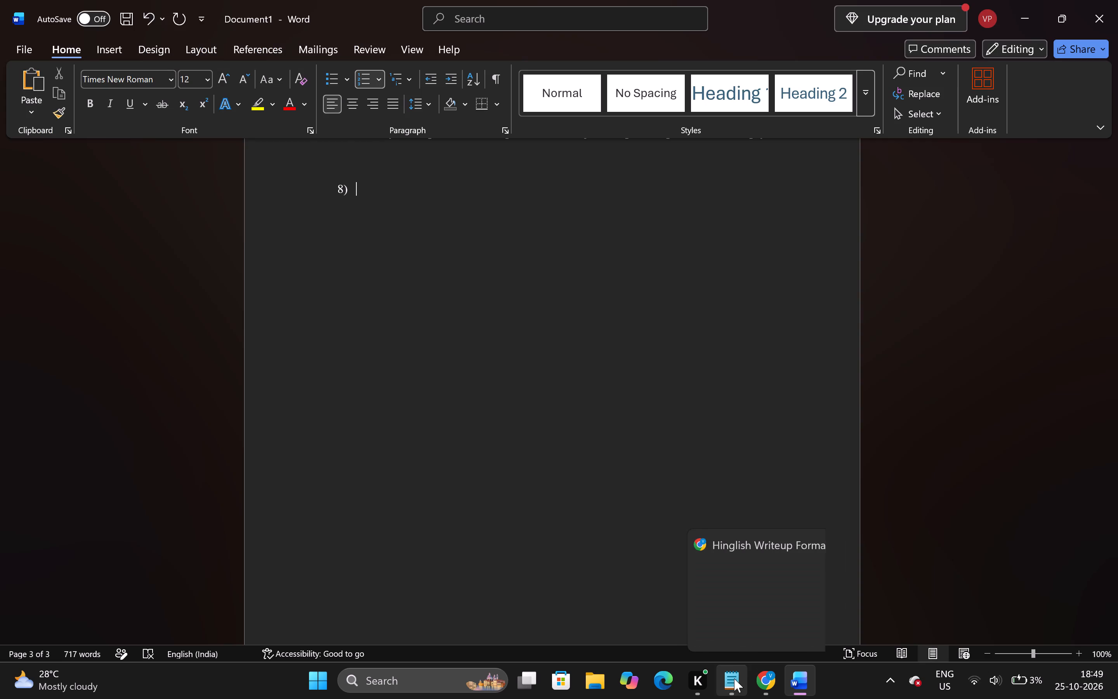
Switch to Notepad and find the "The enginers broadcast" write-up below the chall__2_ notes.
click(729, 623)
click(630, 449)
scroll(630, 449, down, 1)
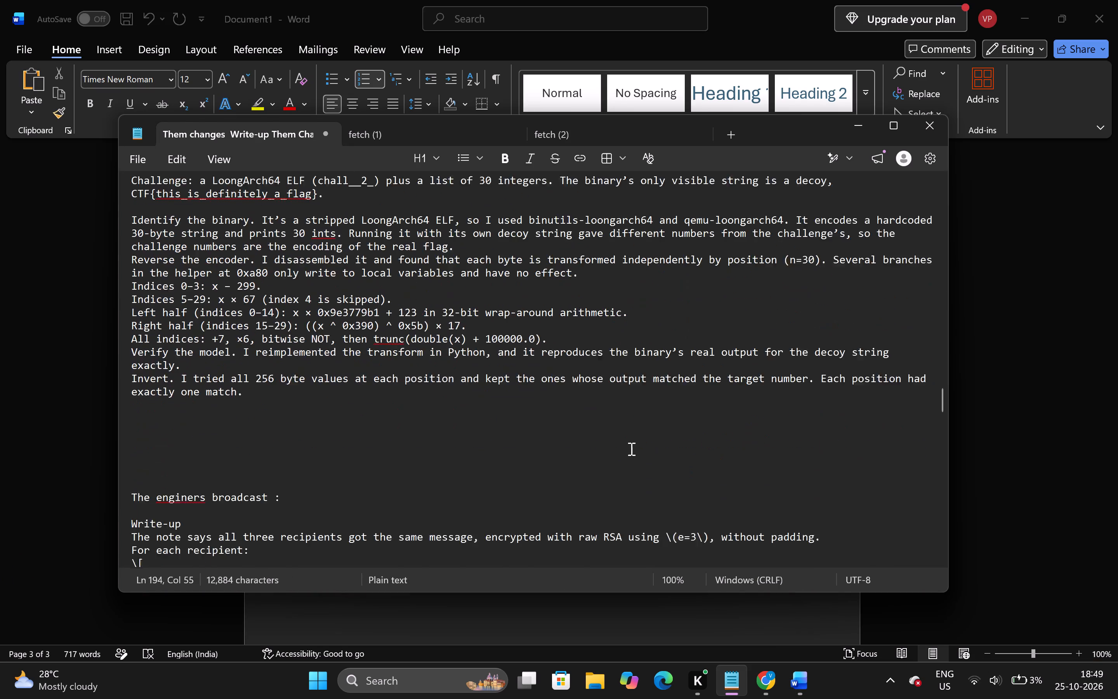
scroll(630, 449, down, 1)
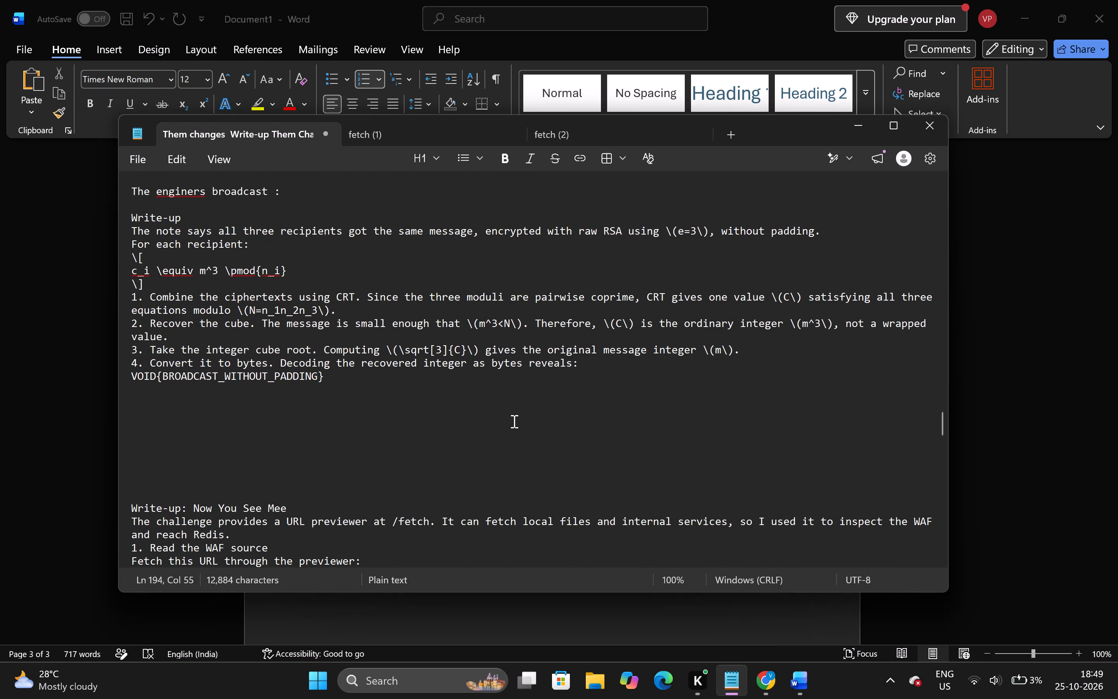
right_click(453, 405)
click(283, 299)
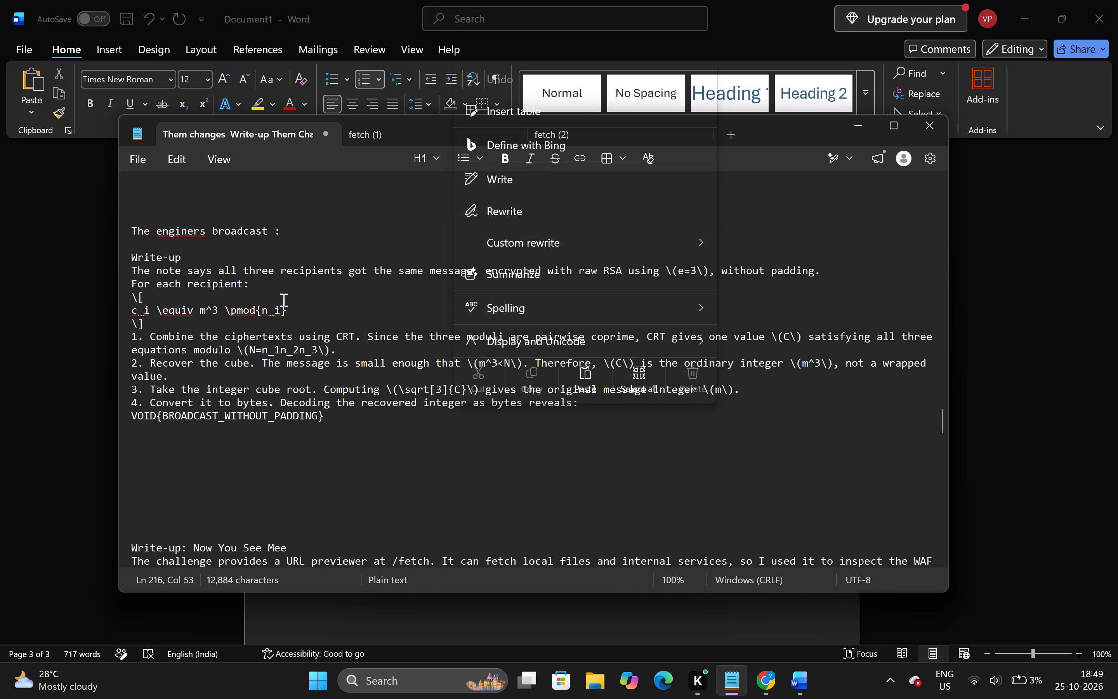
click(139, 297)
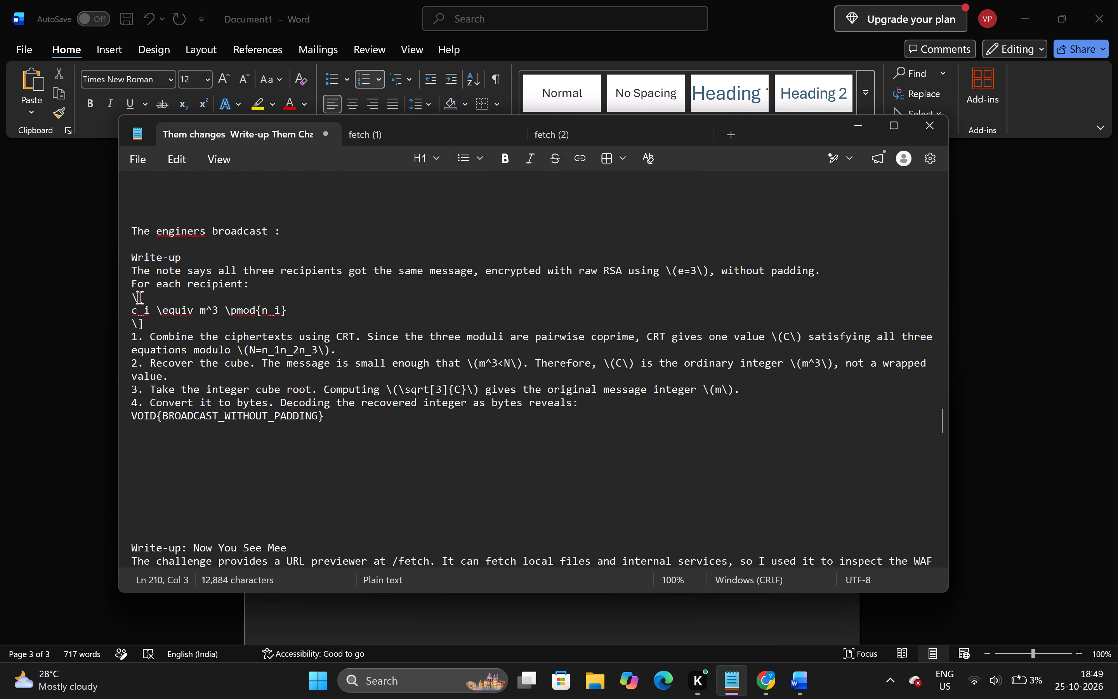
click(154, 301)
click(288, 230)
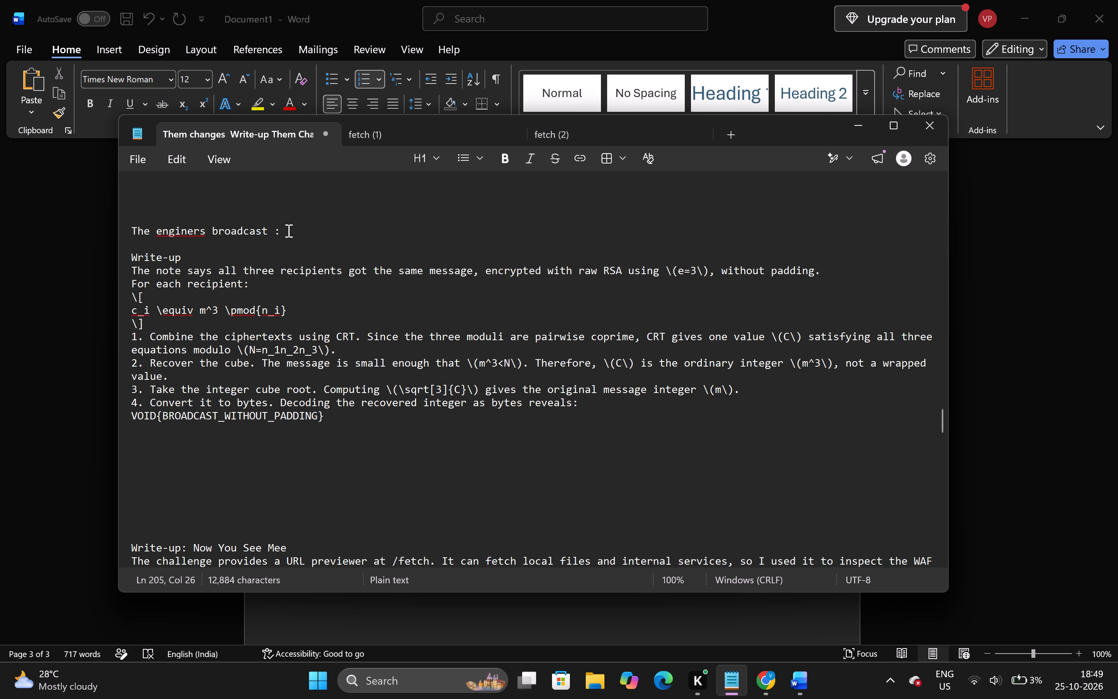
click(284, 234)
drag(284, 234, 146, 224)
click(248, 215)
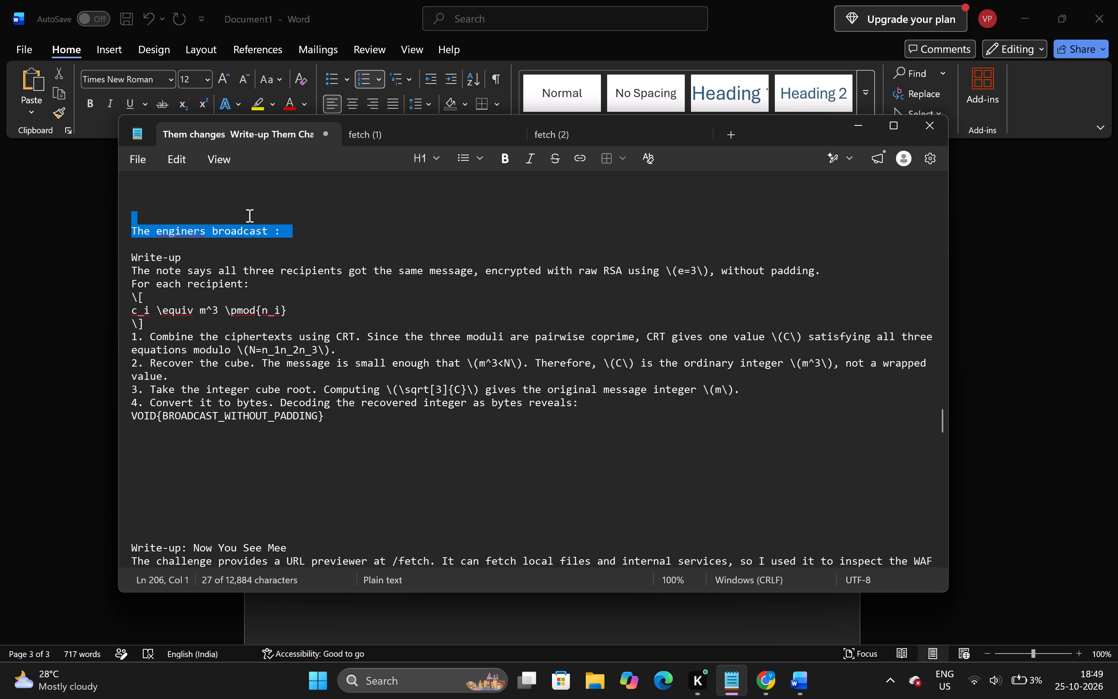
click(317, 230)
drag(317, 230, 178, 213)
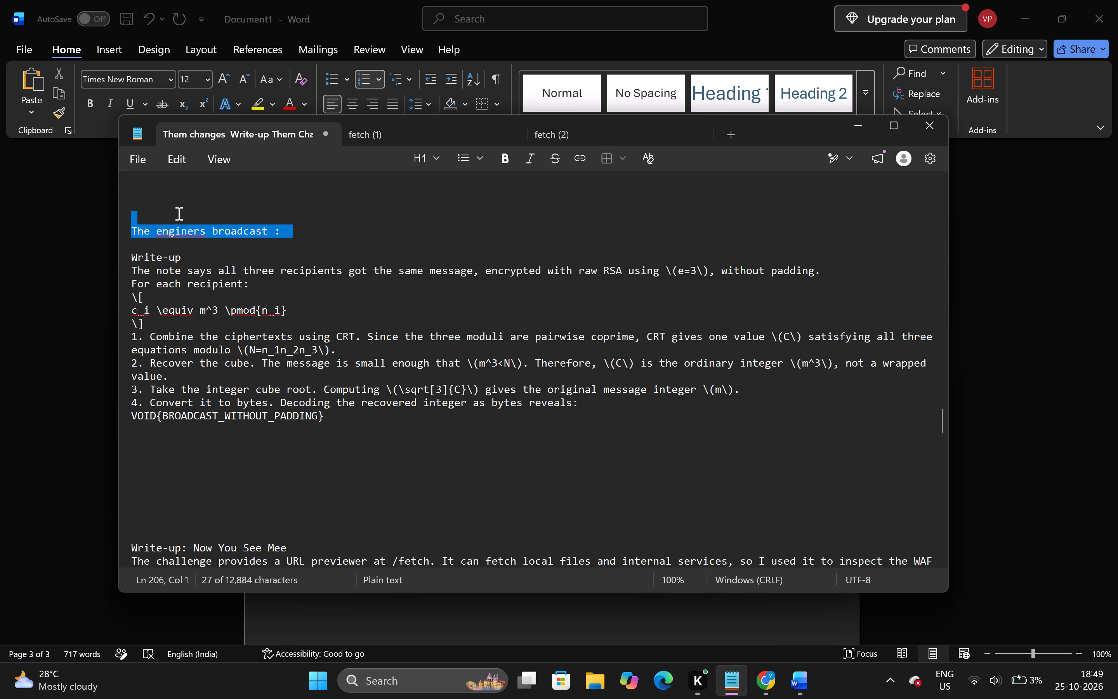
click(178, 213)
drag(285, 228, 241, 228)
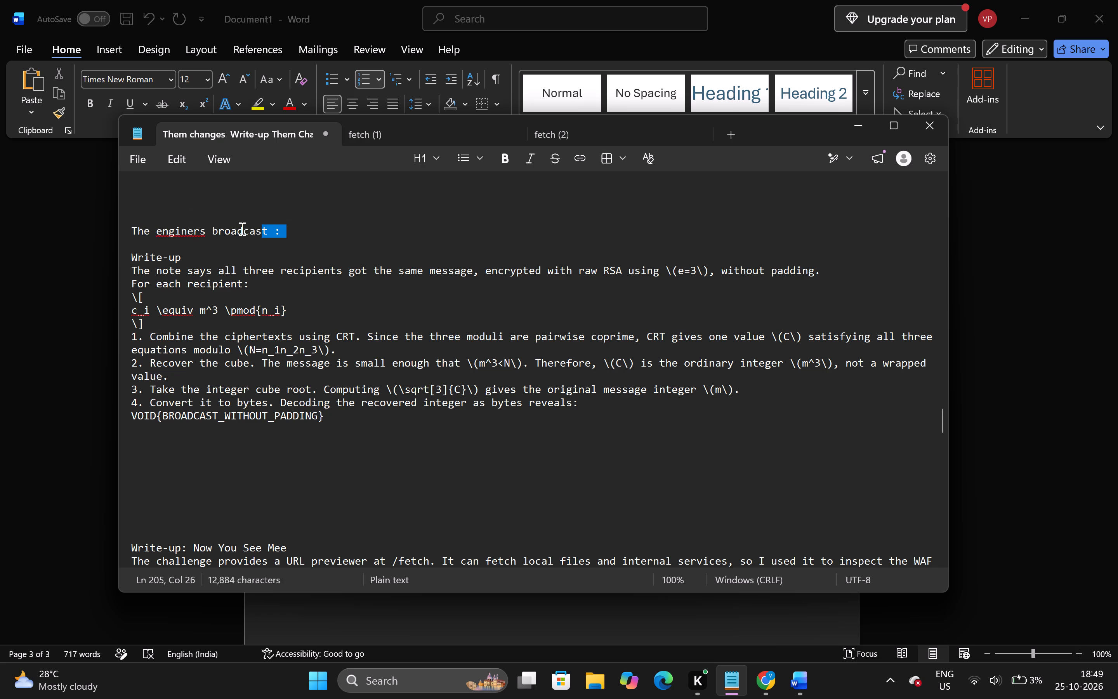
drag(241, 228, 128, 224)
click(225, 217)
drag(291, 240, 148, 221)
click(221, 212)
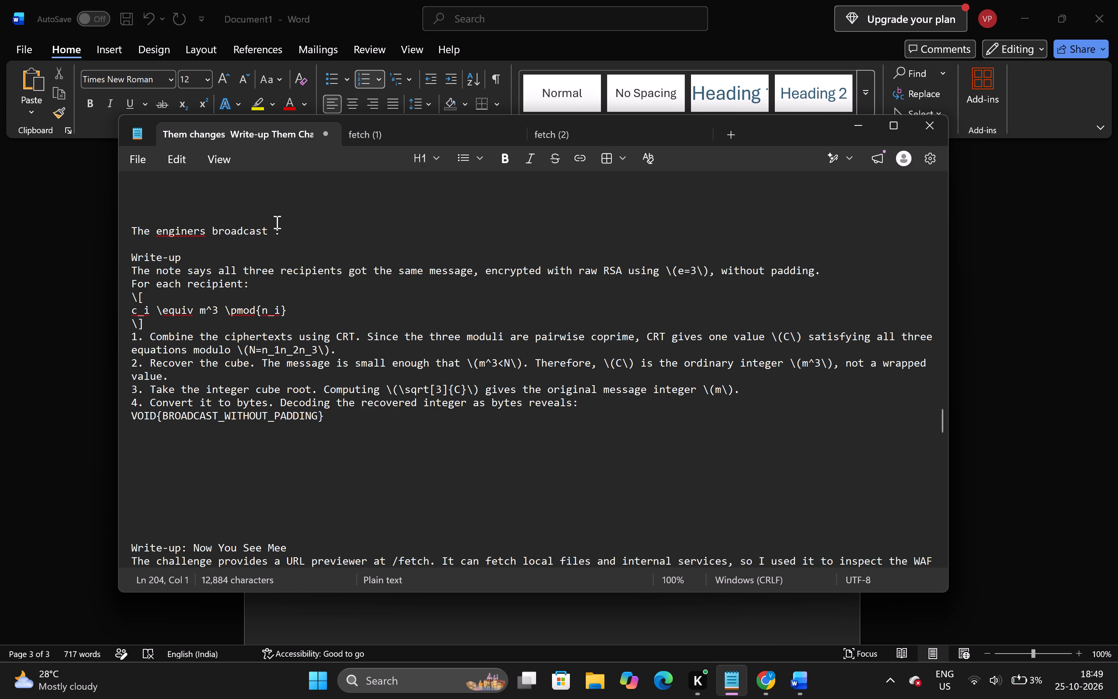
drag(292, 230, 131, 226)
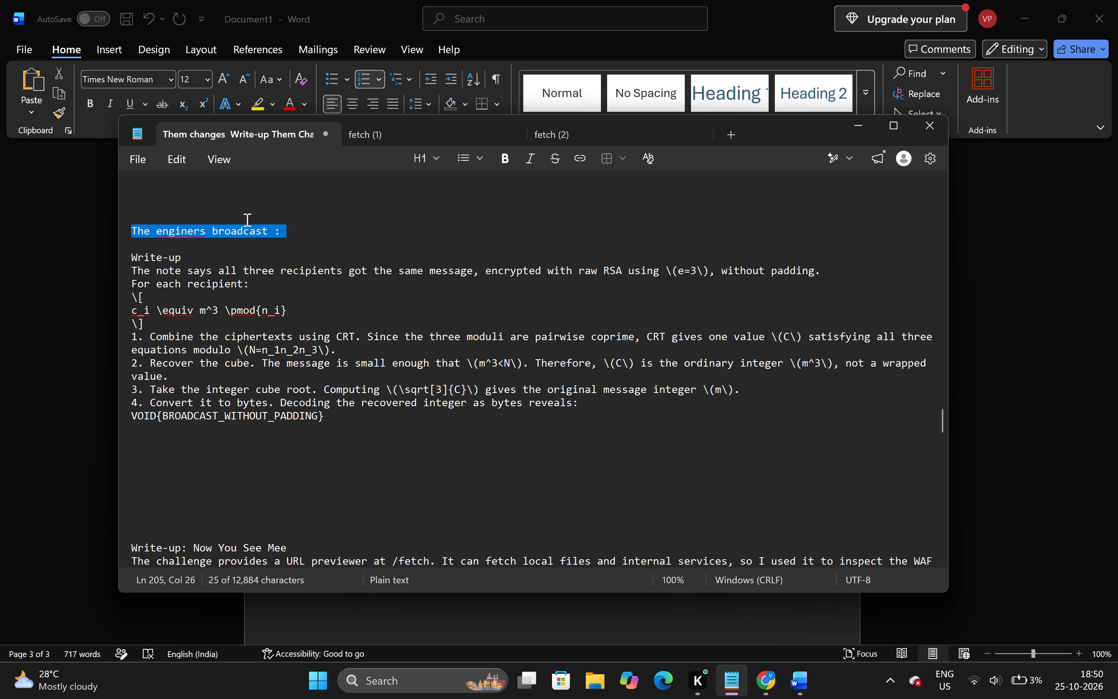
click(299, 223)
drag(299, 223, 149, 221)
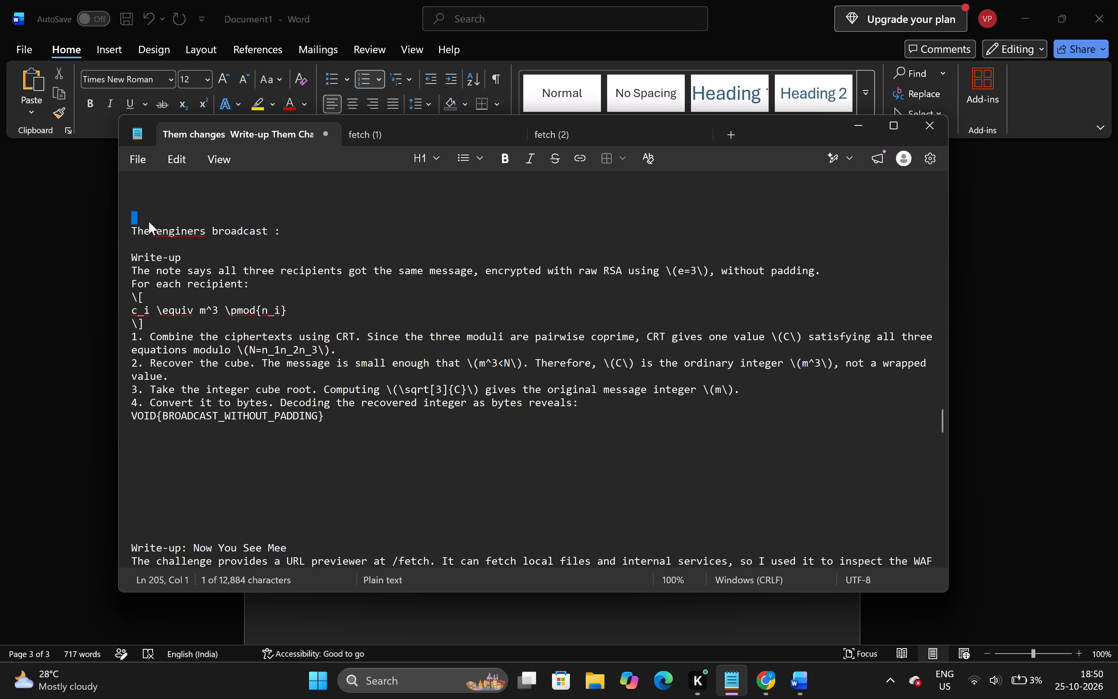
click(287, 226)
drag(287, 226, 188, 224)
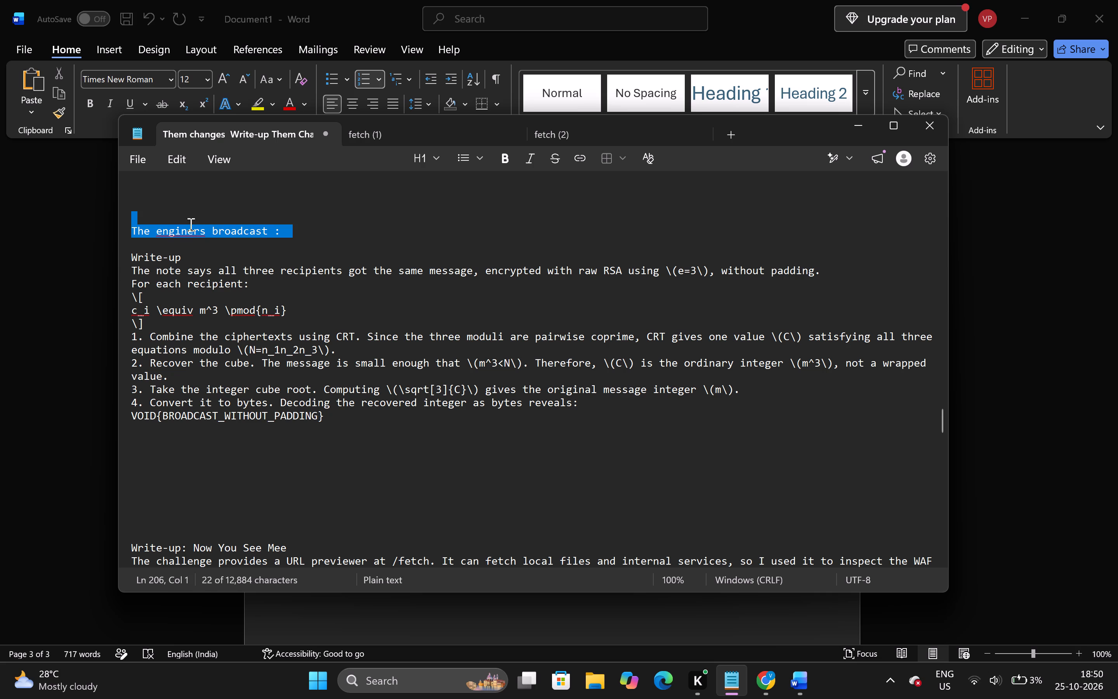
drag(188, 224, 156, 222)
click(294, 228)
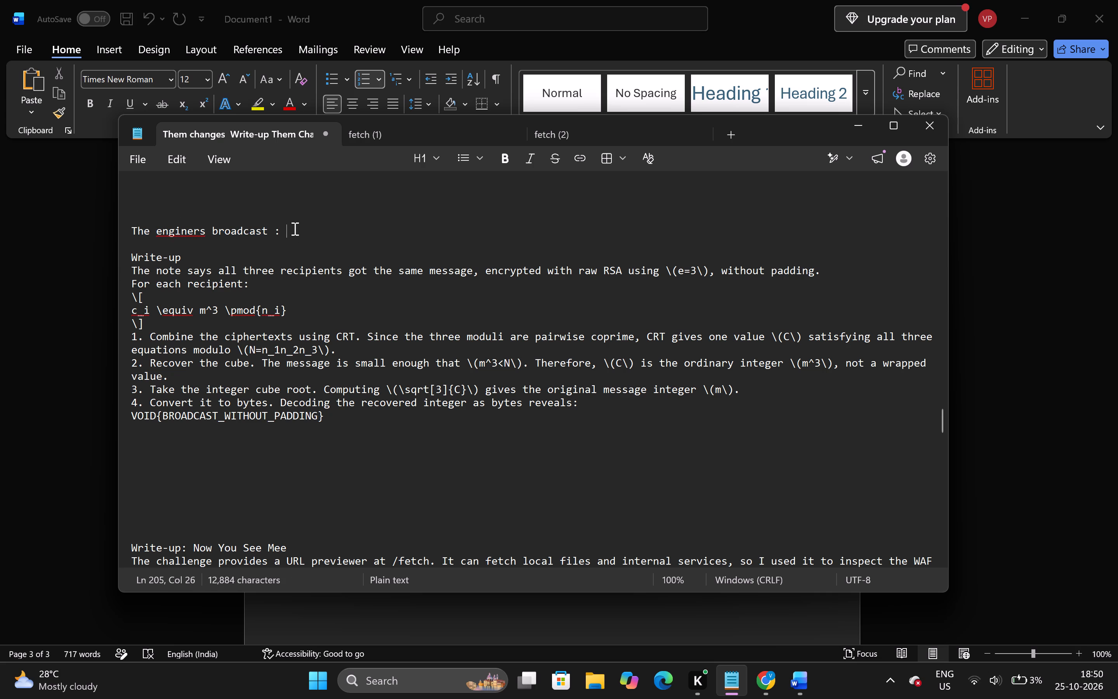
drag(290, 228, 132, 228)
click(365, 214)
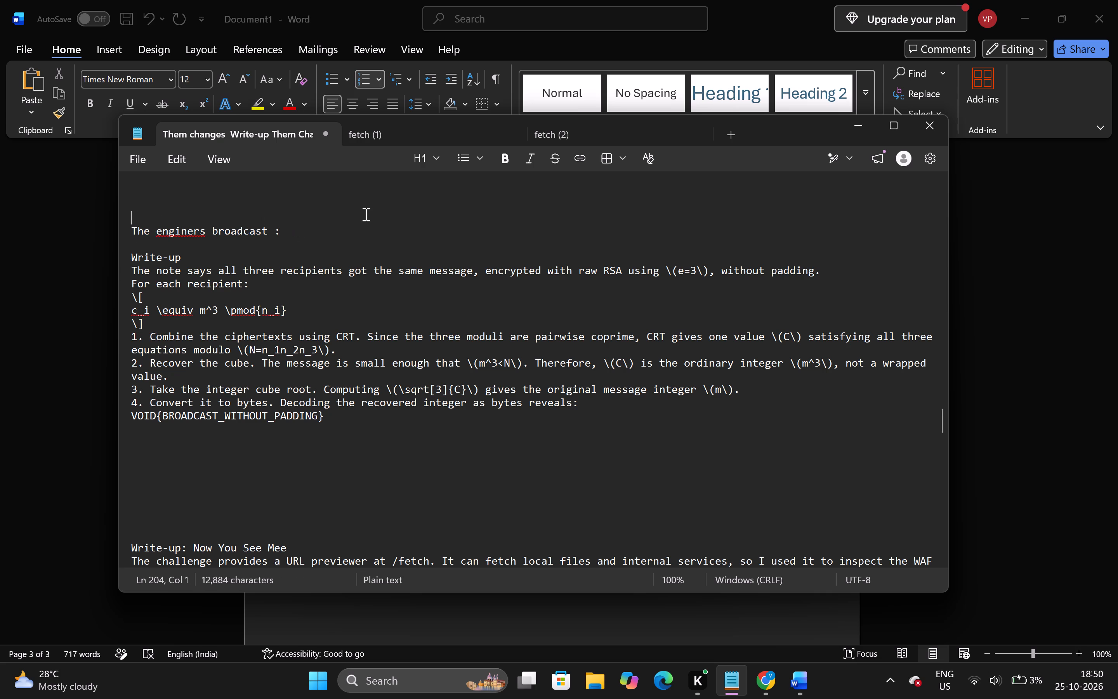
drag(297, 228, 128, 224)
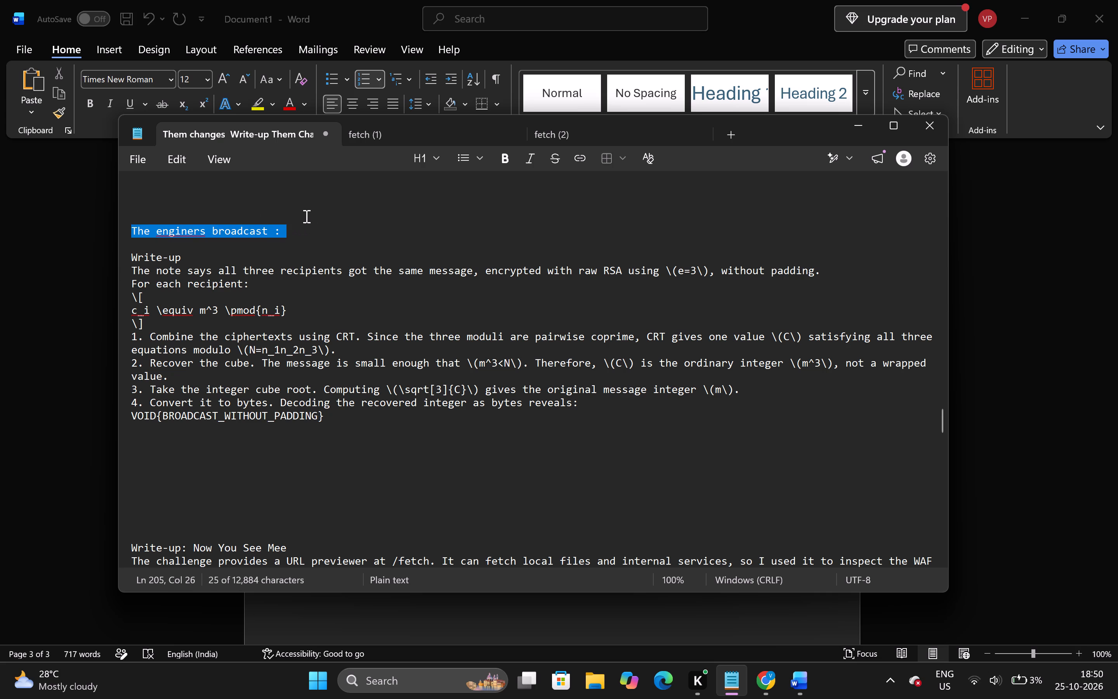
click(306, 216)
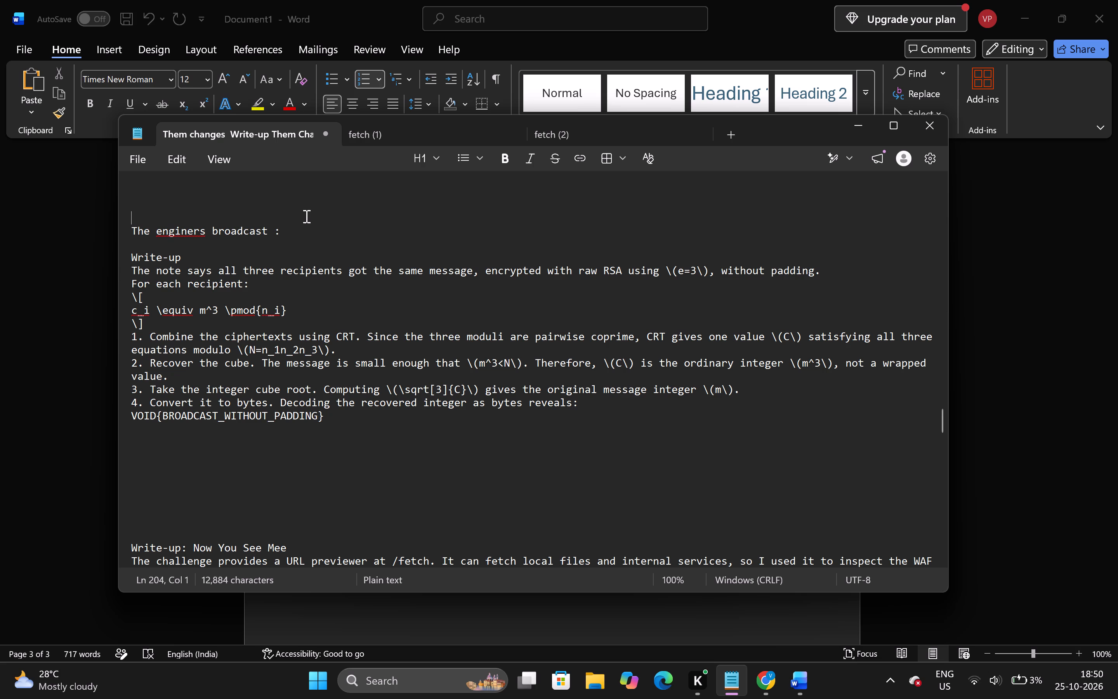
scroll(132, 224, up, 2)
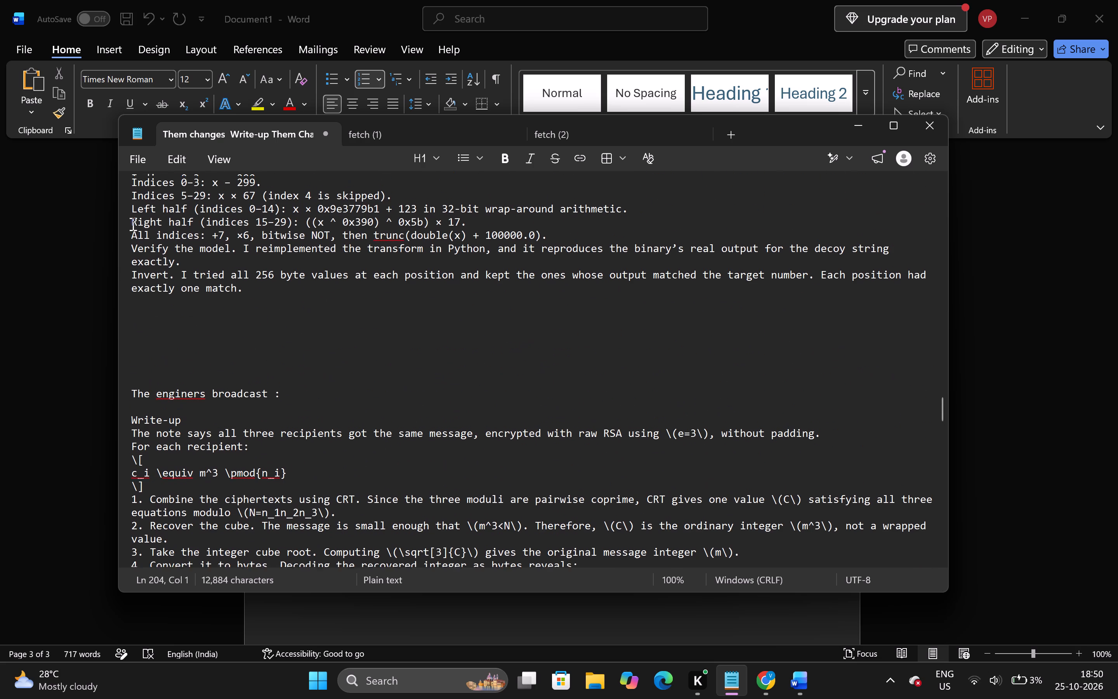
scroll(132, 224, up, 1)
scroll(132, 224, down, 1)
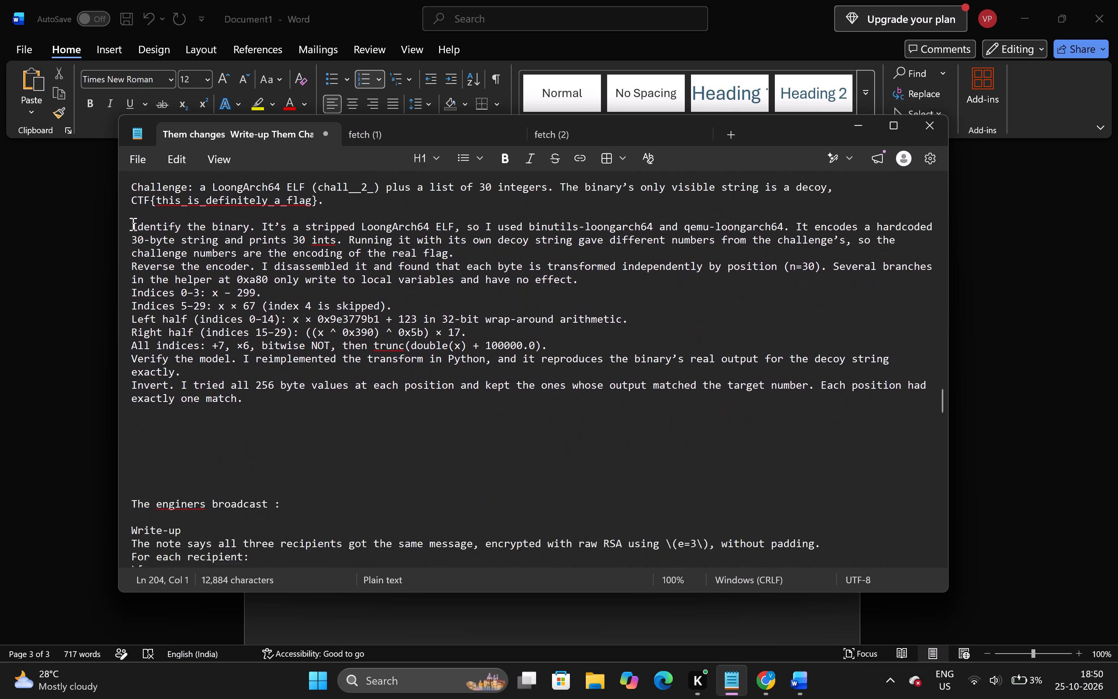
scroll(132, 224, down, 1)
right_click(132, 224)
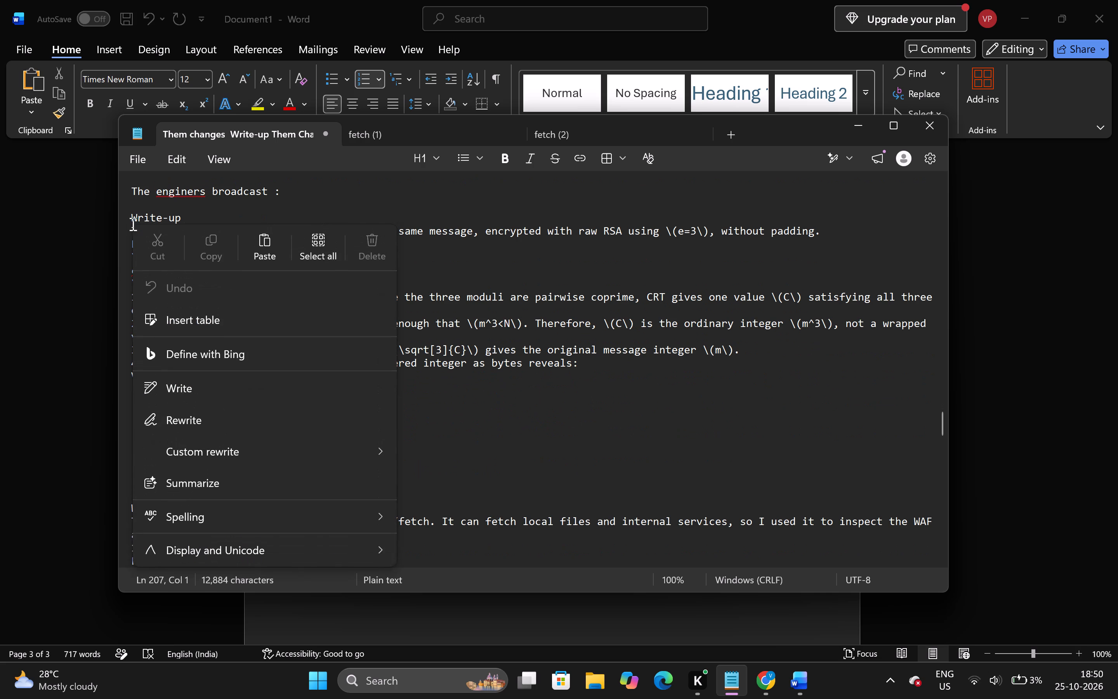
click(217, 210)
Copy the whole "The enginers broadcast" write-up in Notepad, from its title through the flag line, and paste it at item 8) in Word.
scroll(217, 210, up, 1)
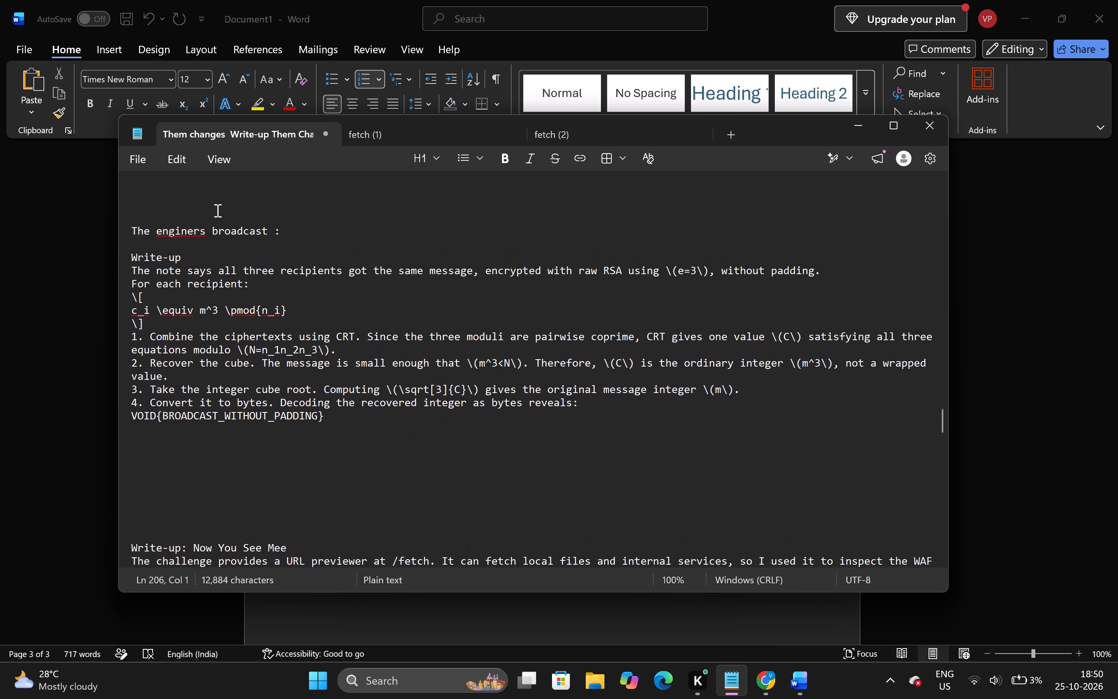
drag(132, 226, 215, 296)
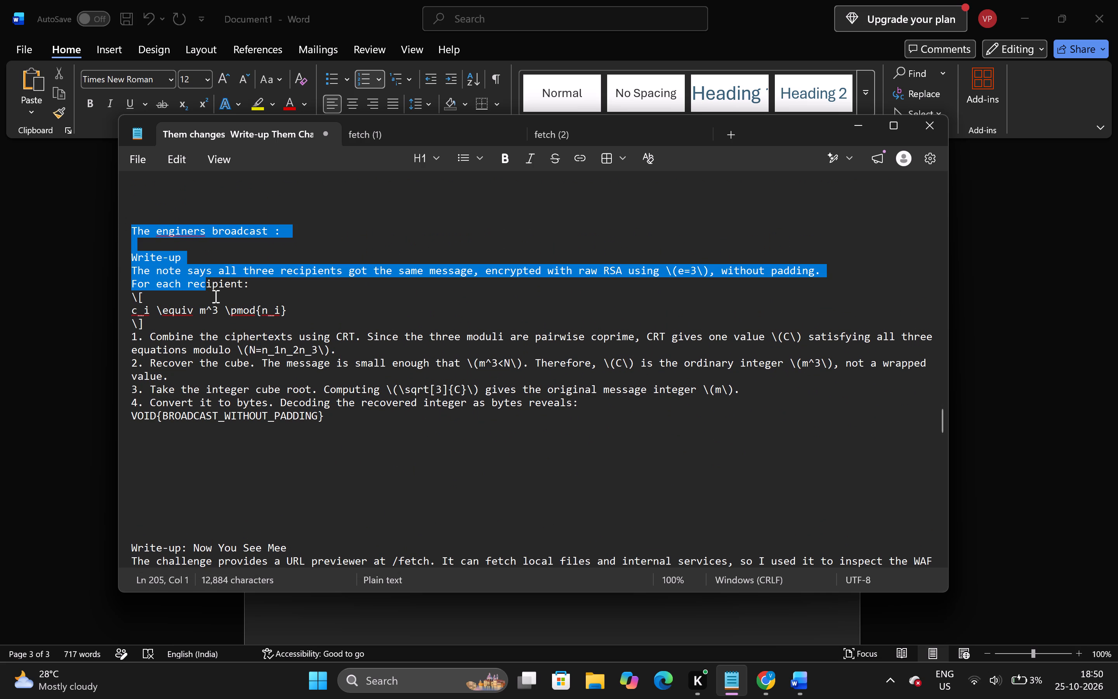
drag(215, 296, 326, 426)
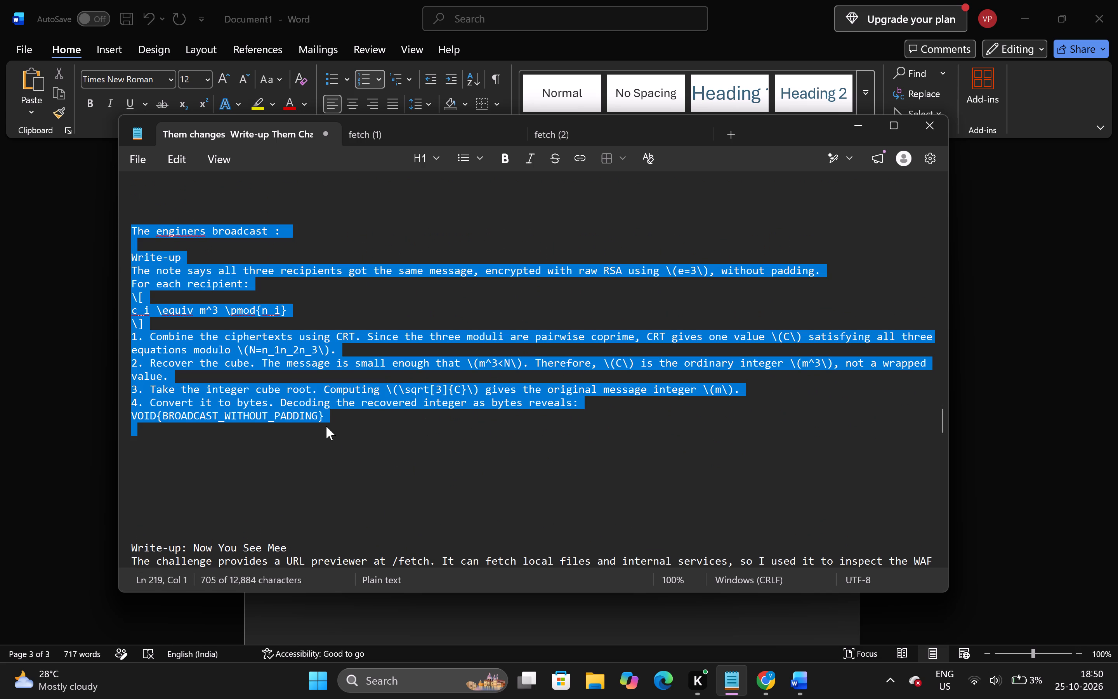
key(ctrl+c)
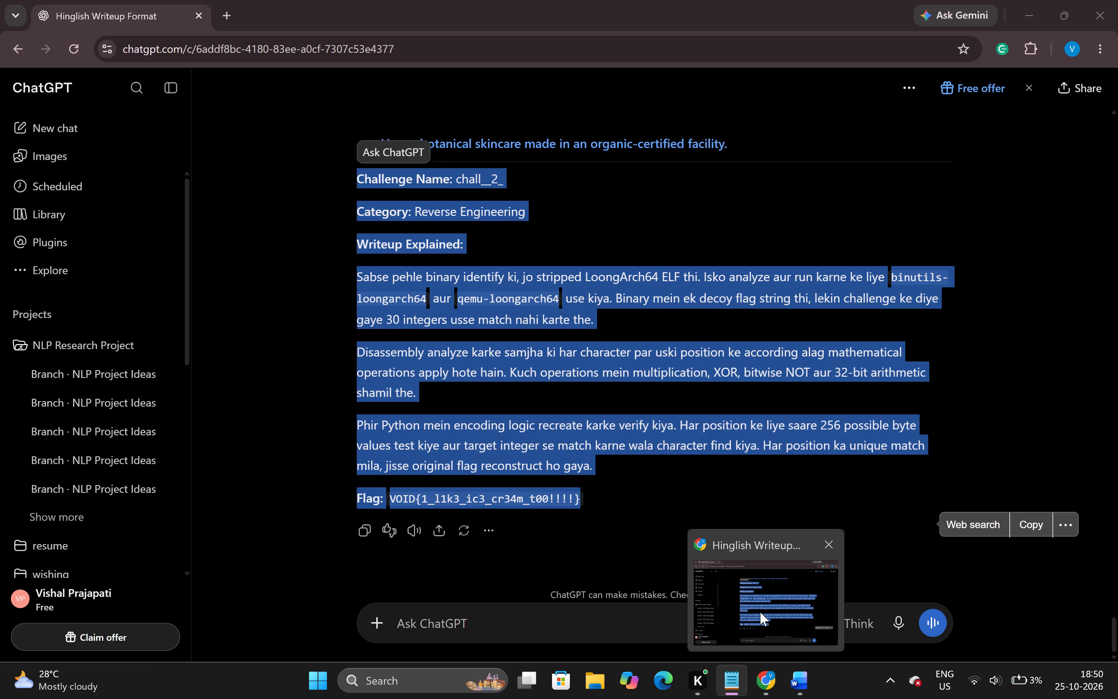
click(791, 613)
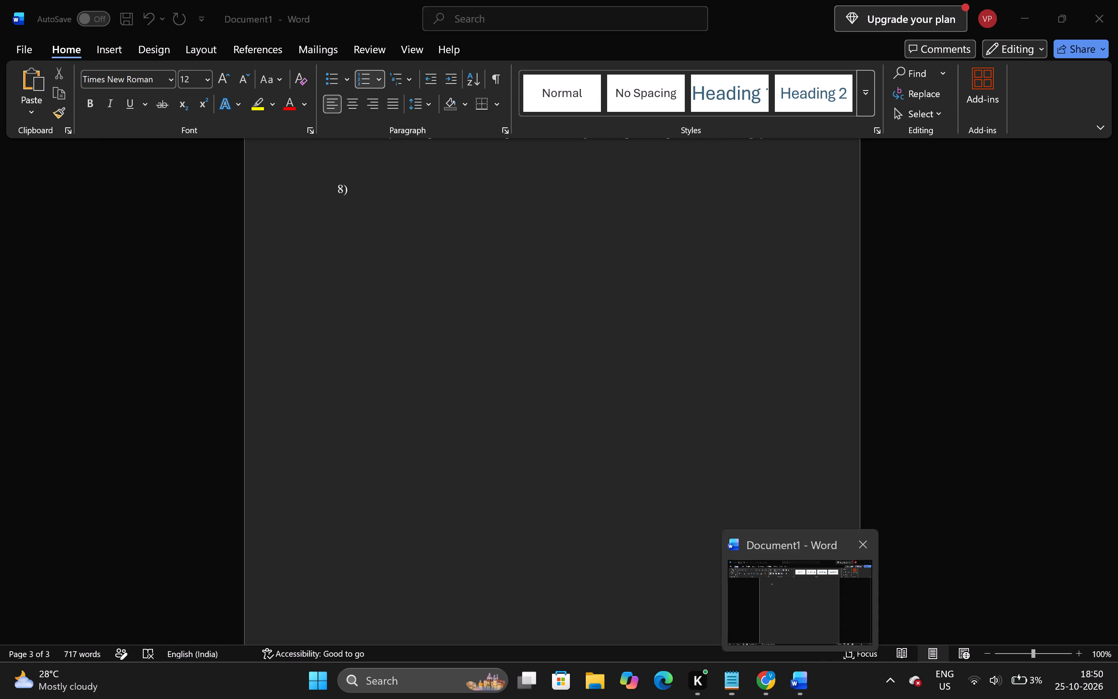
key(ctrl+v)
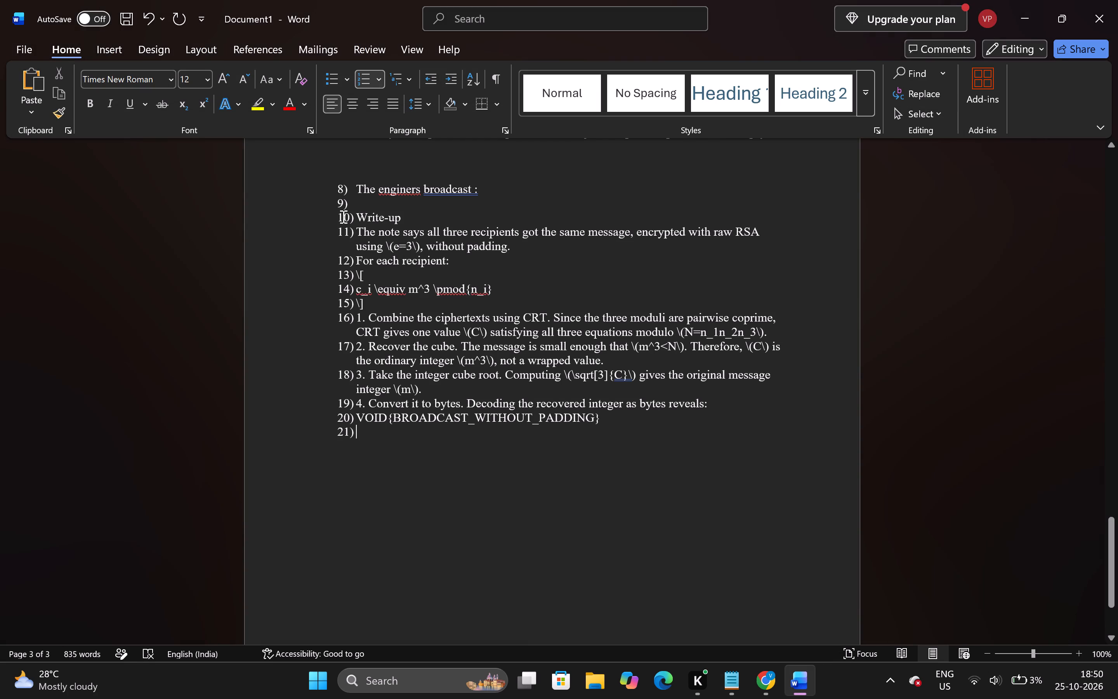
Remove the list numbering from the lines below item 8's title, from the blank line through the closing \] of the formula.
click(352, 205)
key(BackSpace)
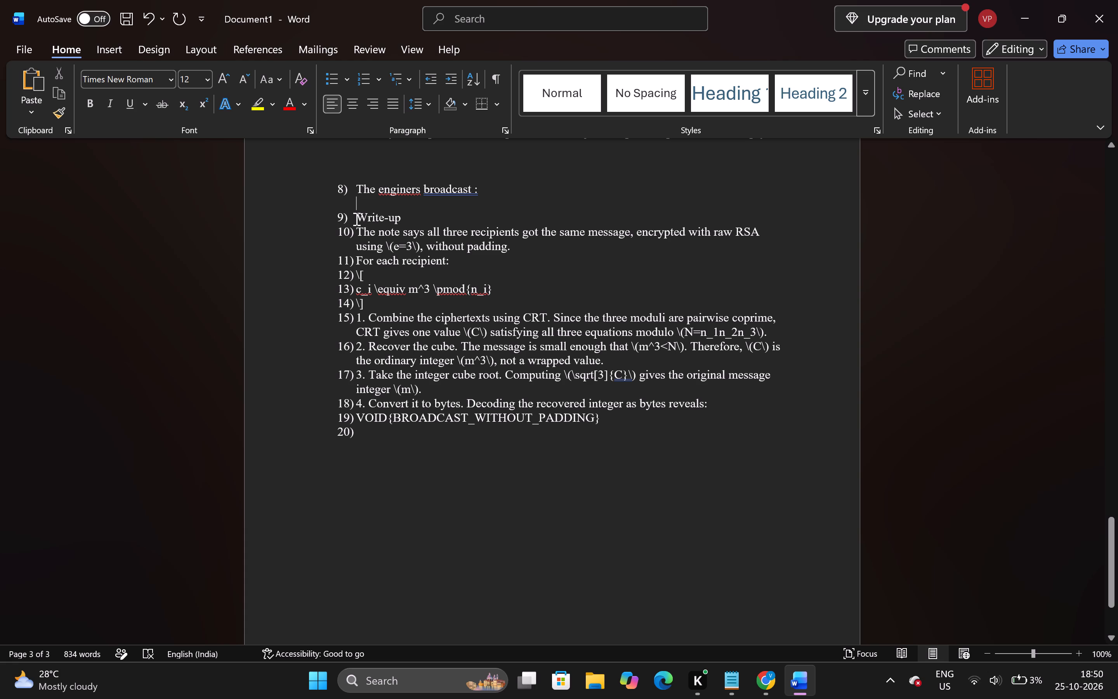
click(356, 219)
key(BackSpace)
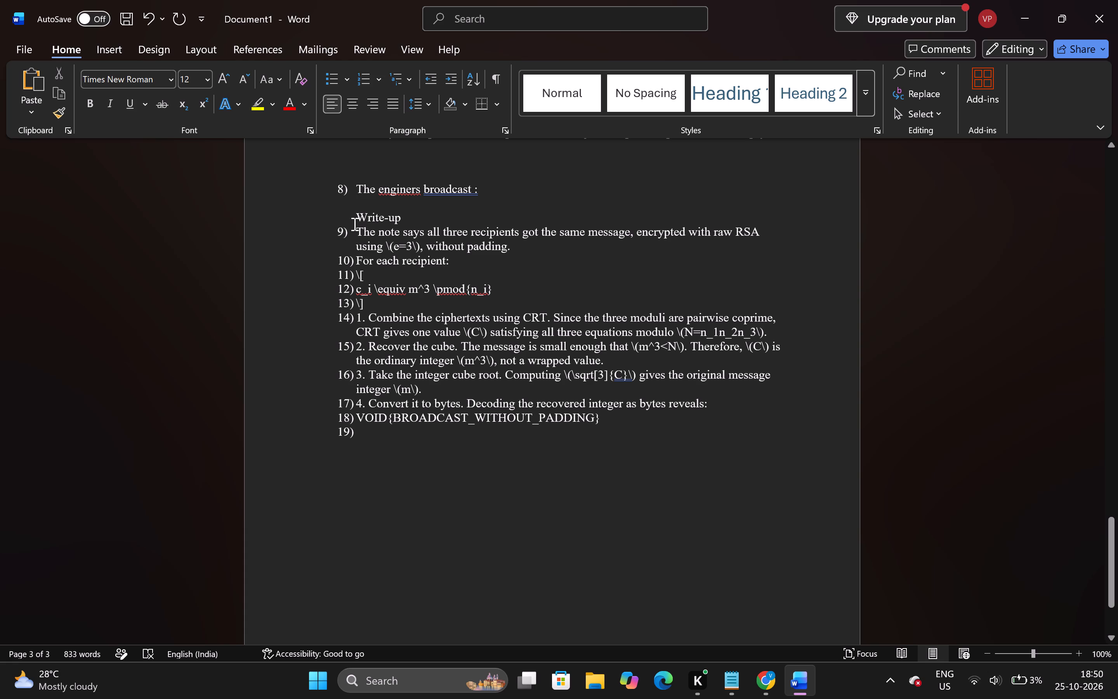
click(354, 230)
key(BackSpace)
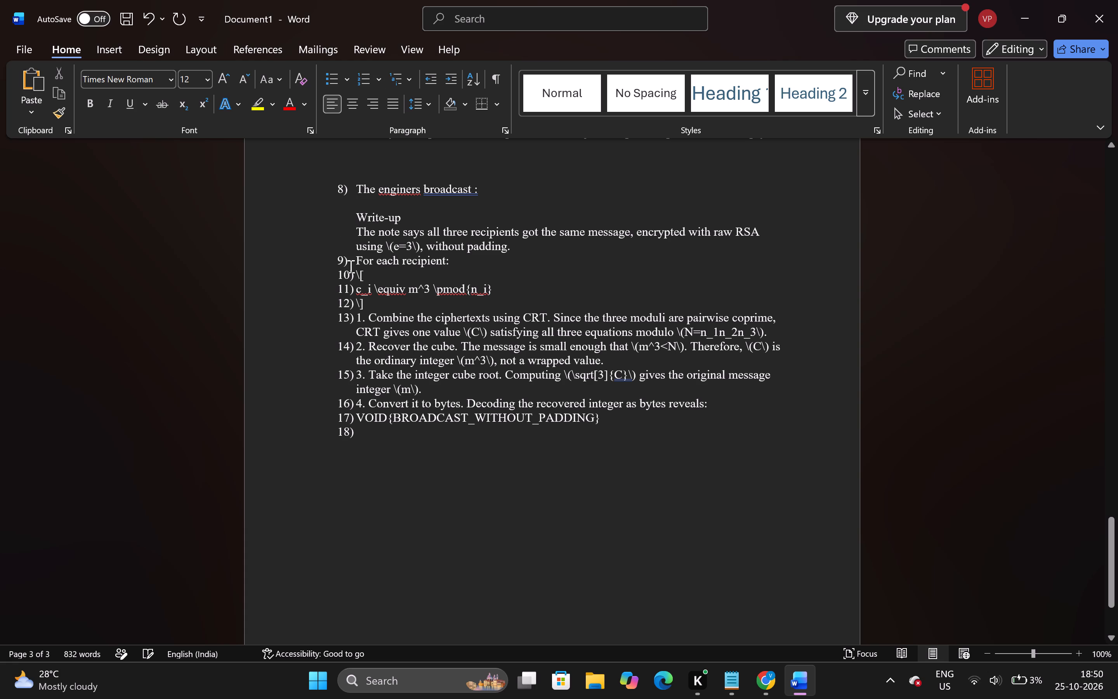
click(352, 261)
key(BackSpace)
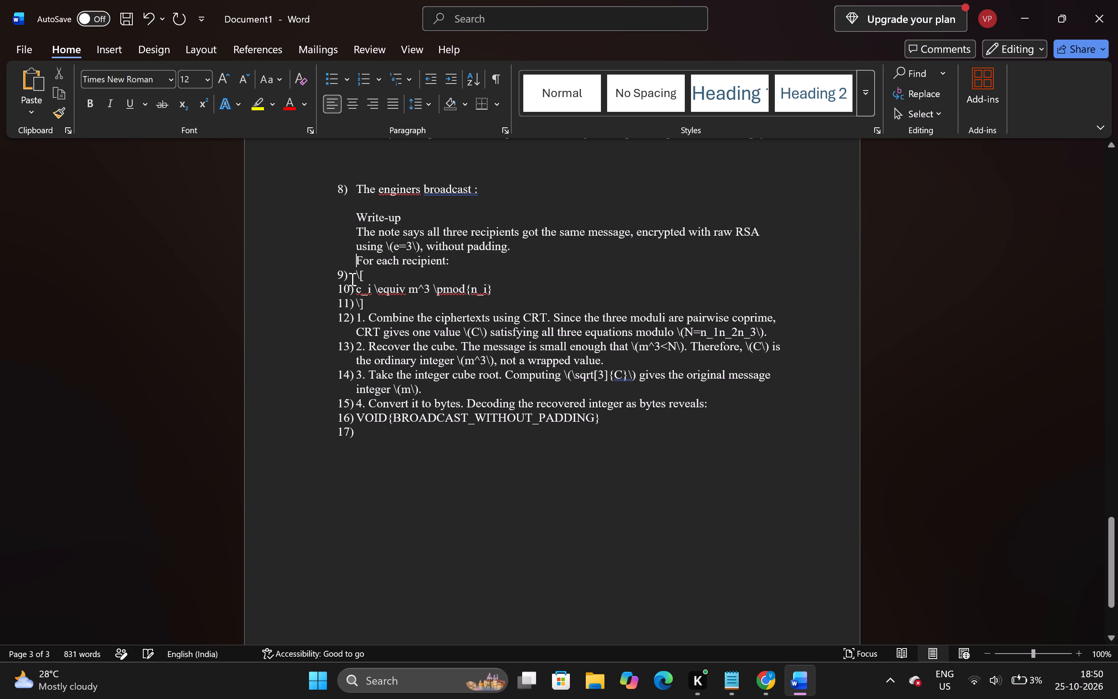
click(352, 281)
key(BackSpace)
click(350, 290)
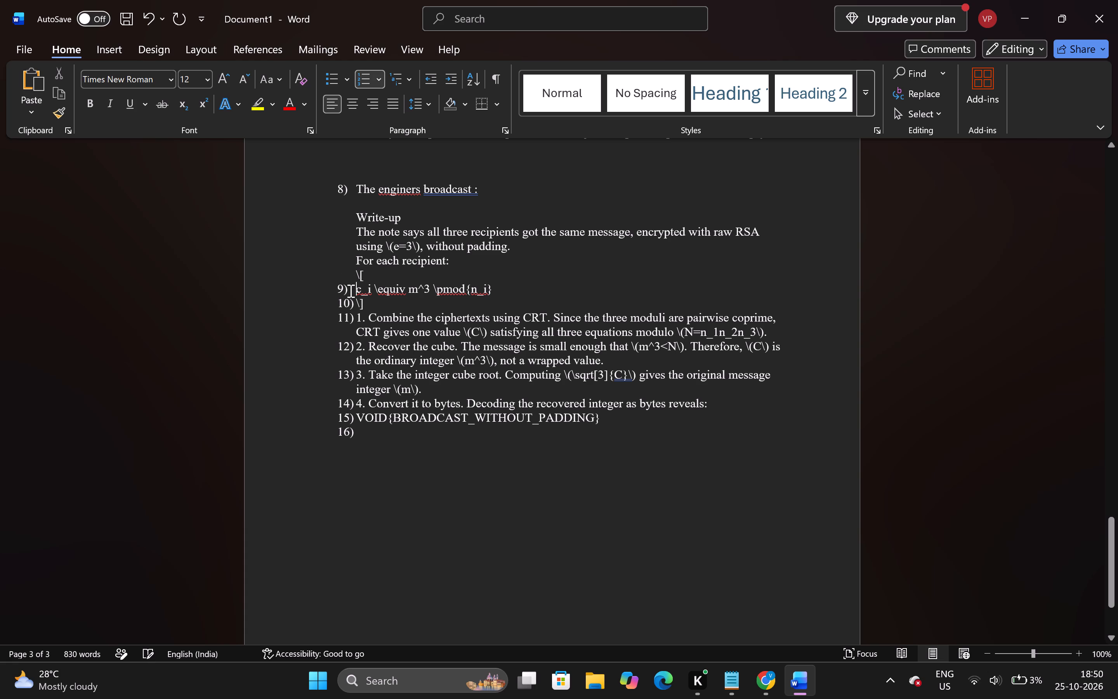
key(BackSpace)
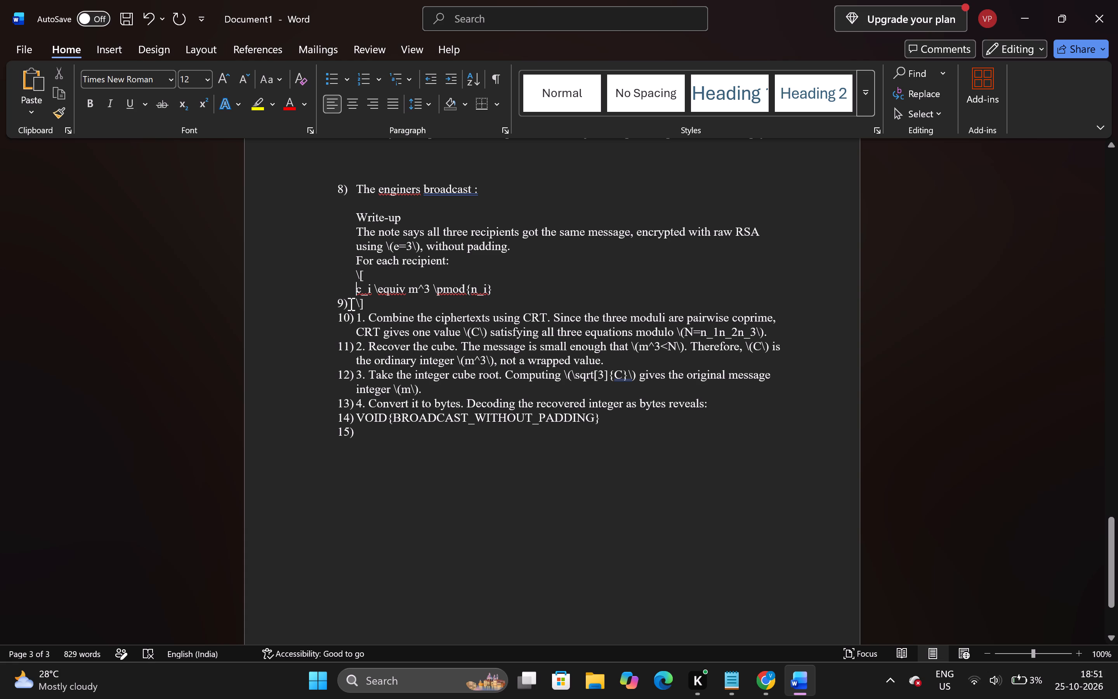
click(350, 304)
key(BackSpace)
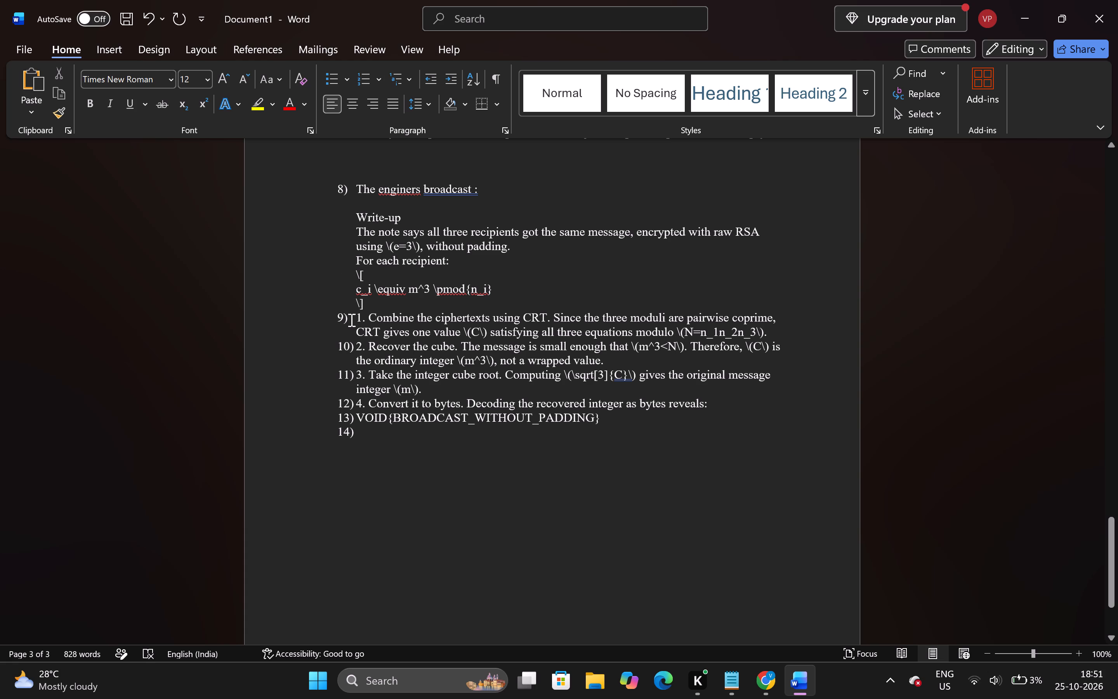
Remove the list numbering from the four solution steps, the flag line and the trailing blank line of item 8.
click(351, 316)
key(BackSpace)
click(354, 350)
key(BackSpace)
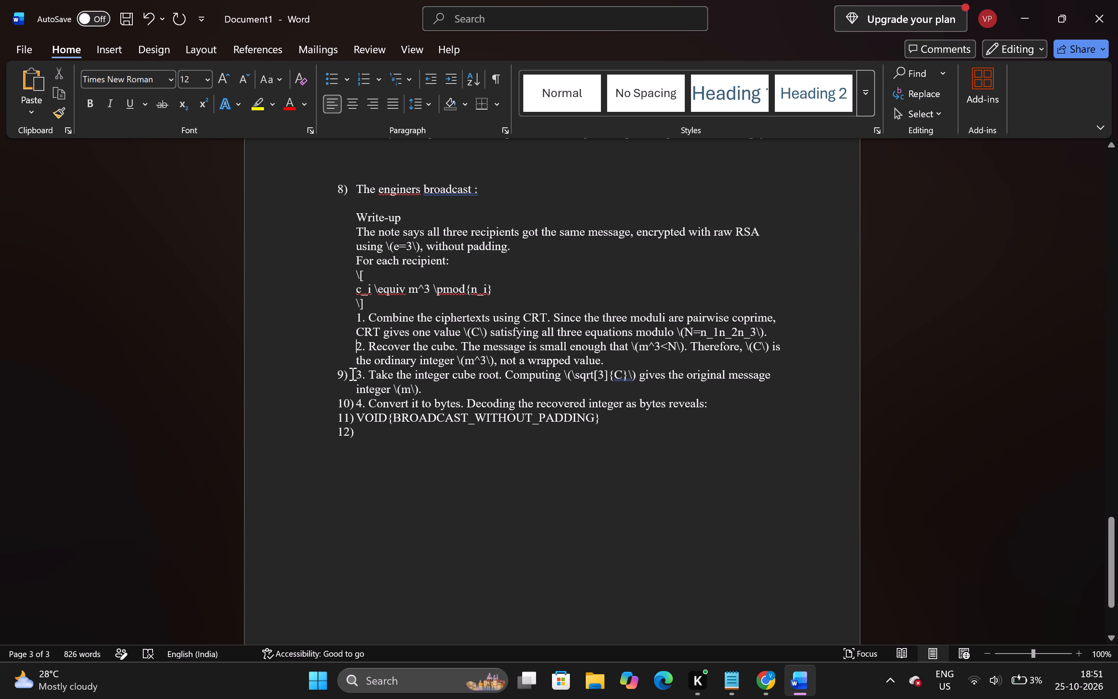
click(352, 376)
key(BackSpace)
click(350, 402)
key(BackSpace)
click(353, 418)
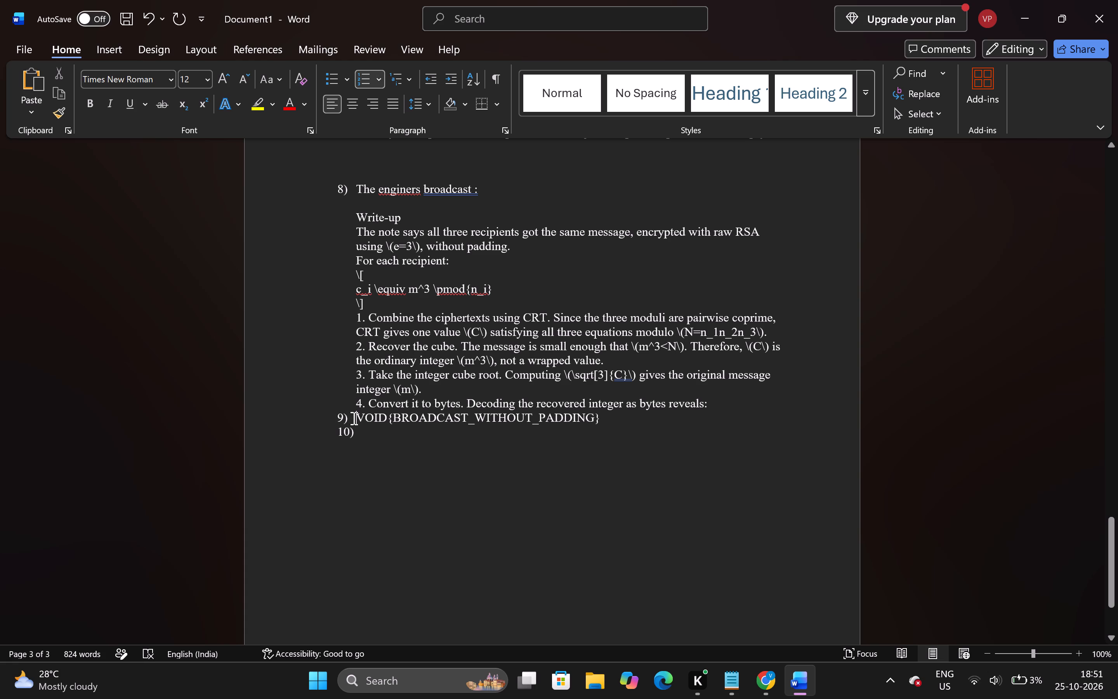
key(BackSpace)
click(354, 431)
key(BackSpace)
scroll(346, 382, up, 1)
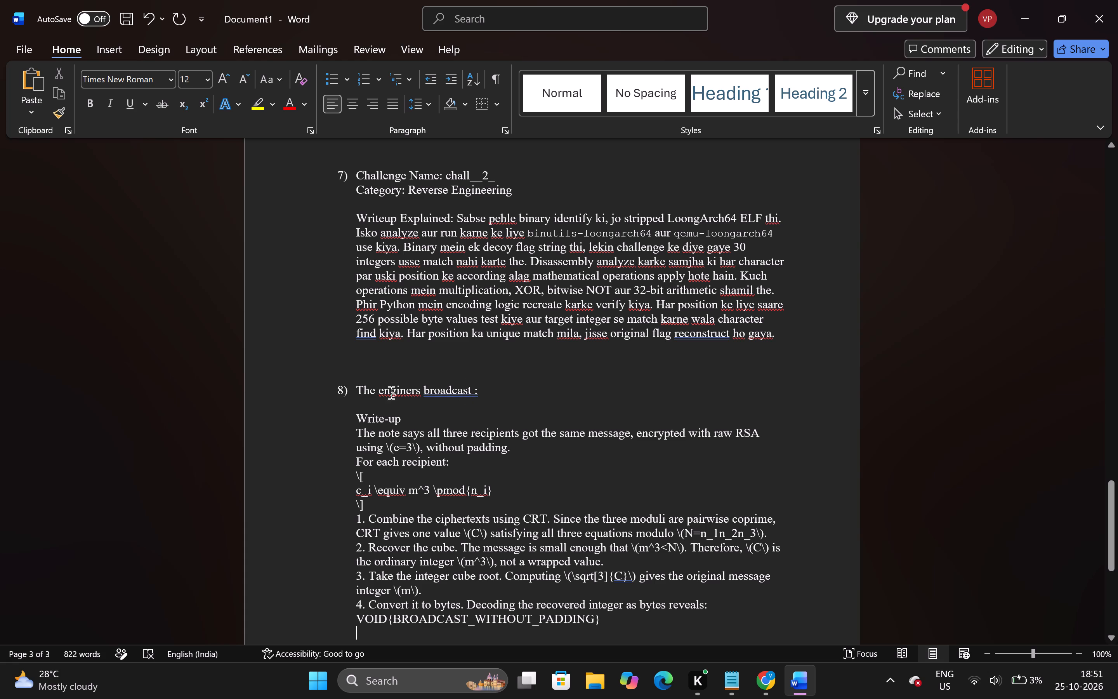
drag(357, 388, 594, 645)
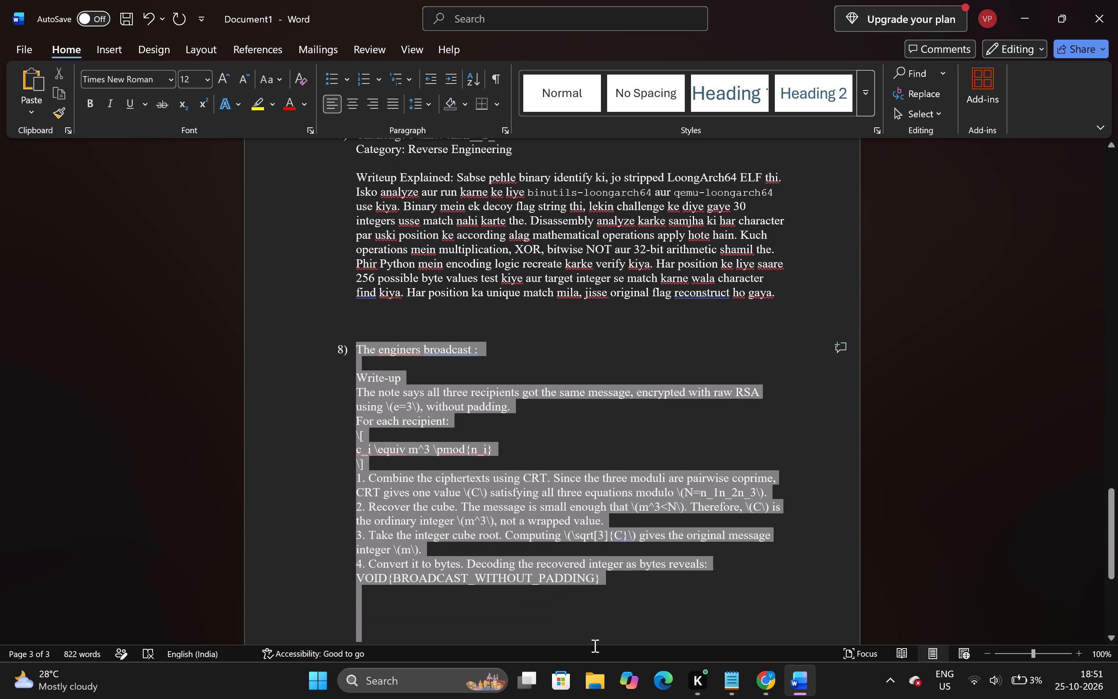
drag(594, 645, 582, 570)
key(ctrl+c)
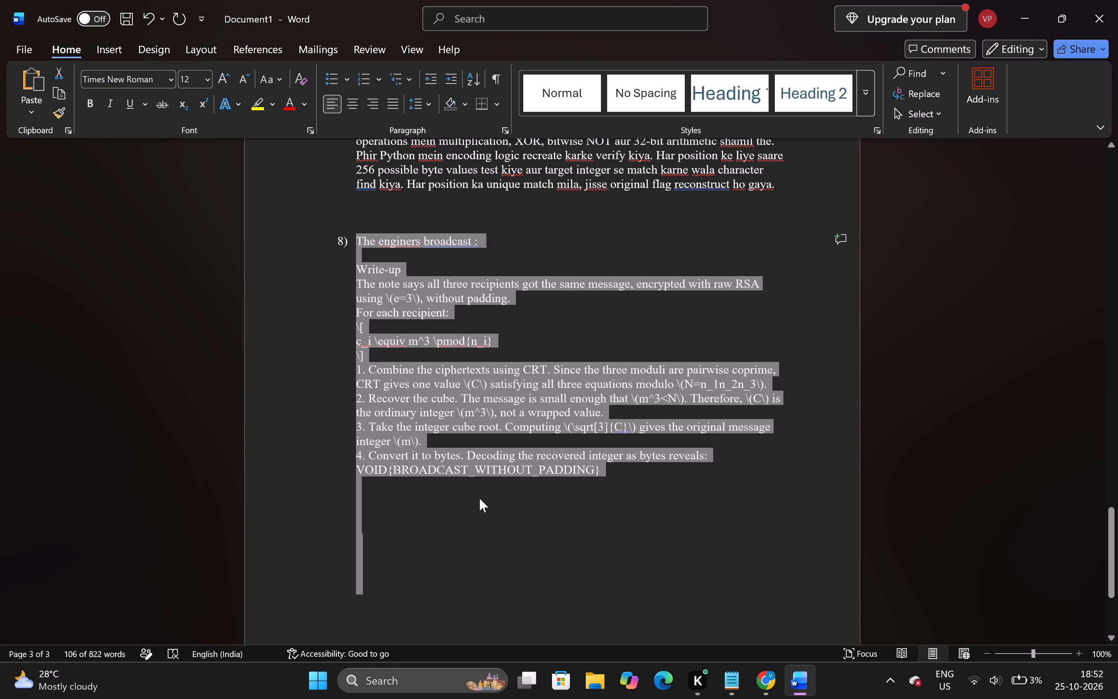
key(ctrl+v)
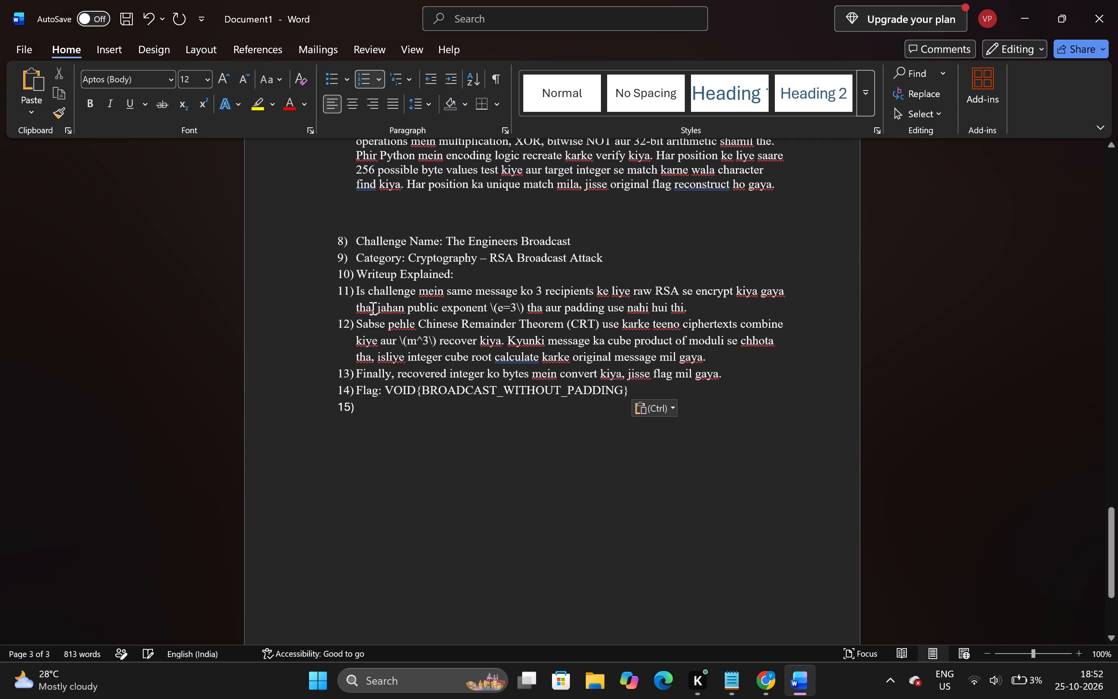
Remove the list numbering from every line of item 8 below the Challenge Name line, including the trailing blank line.
click(356, 262)
key(BackSpace)
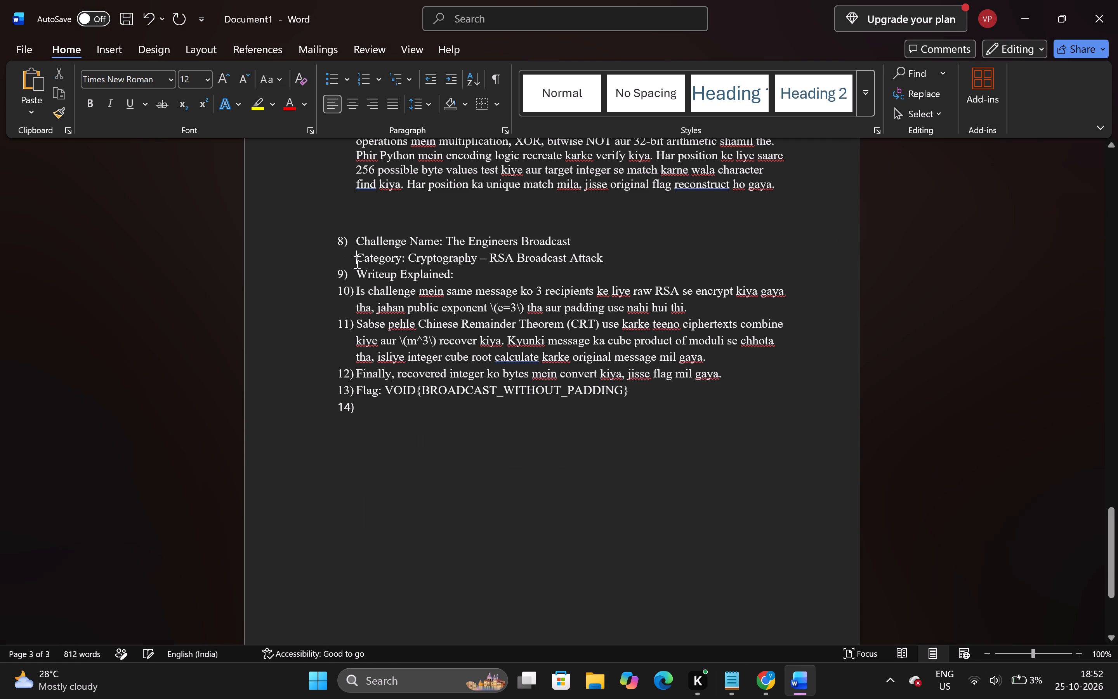
click(355, 270)
key(BackSpace)
click(354, 291)
key(BackSpace)
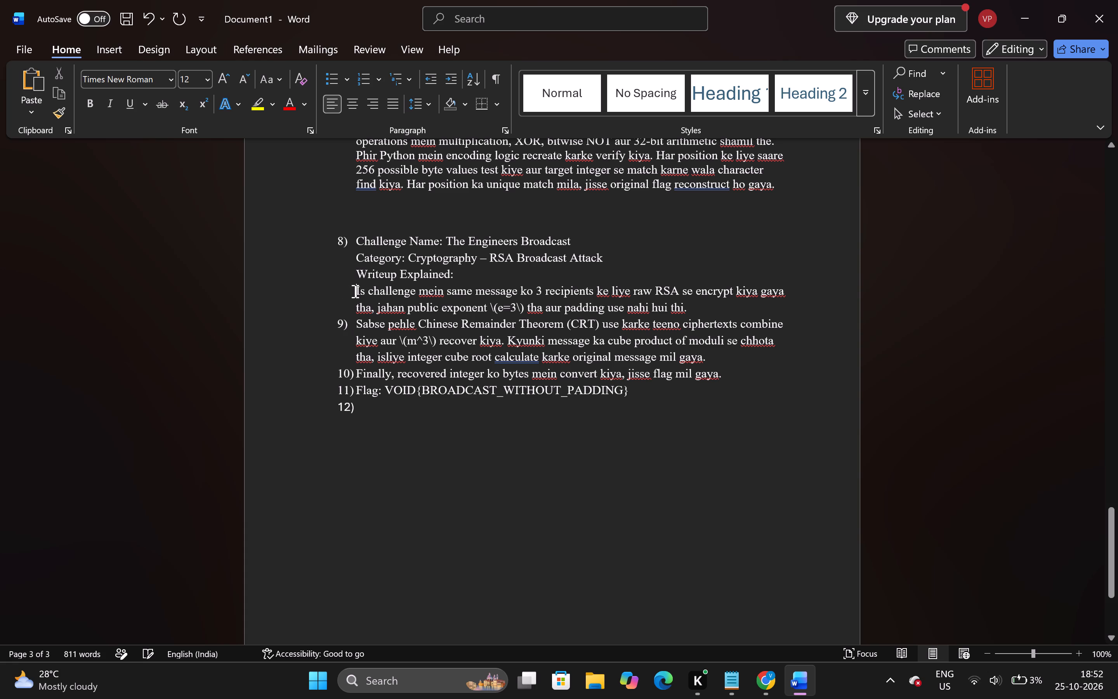
click(354, 322)
key(BackSpace)
click(355, 372)
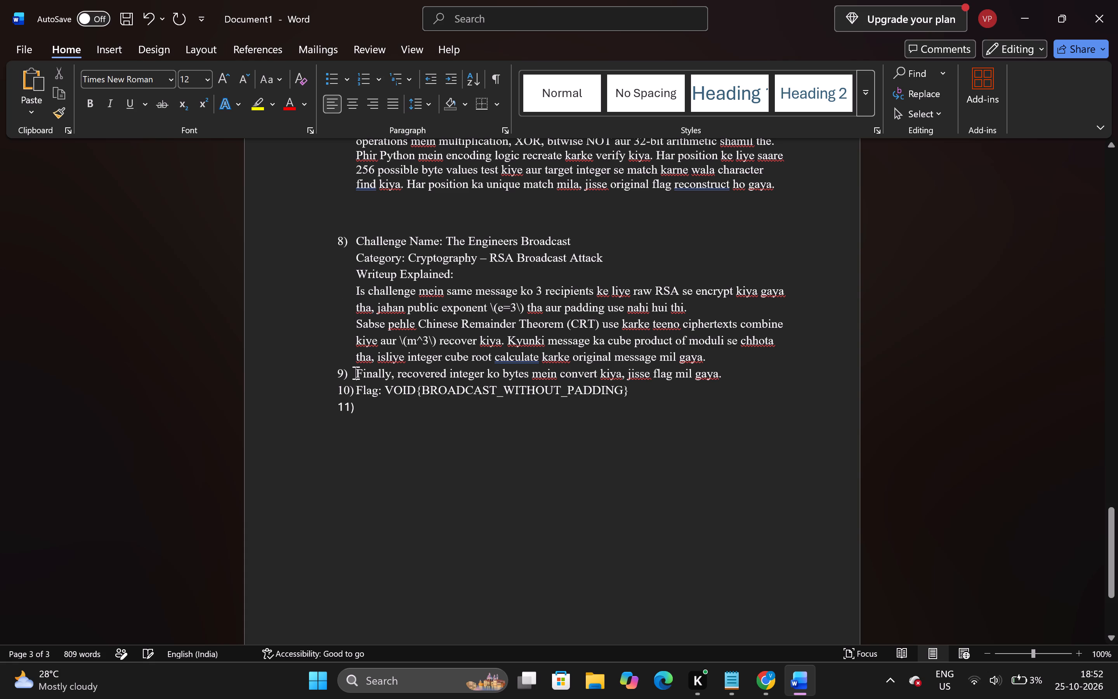
key(BackSpace)
click(356, 392)
key(BackSpace)
click(356, 405)
key(BackSpace)
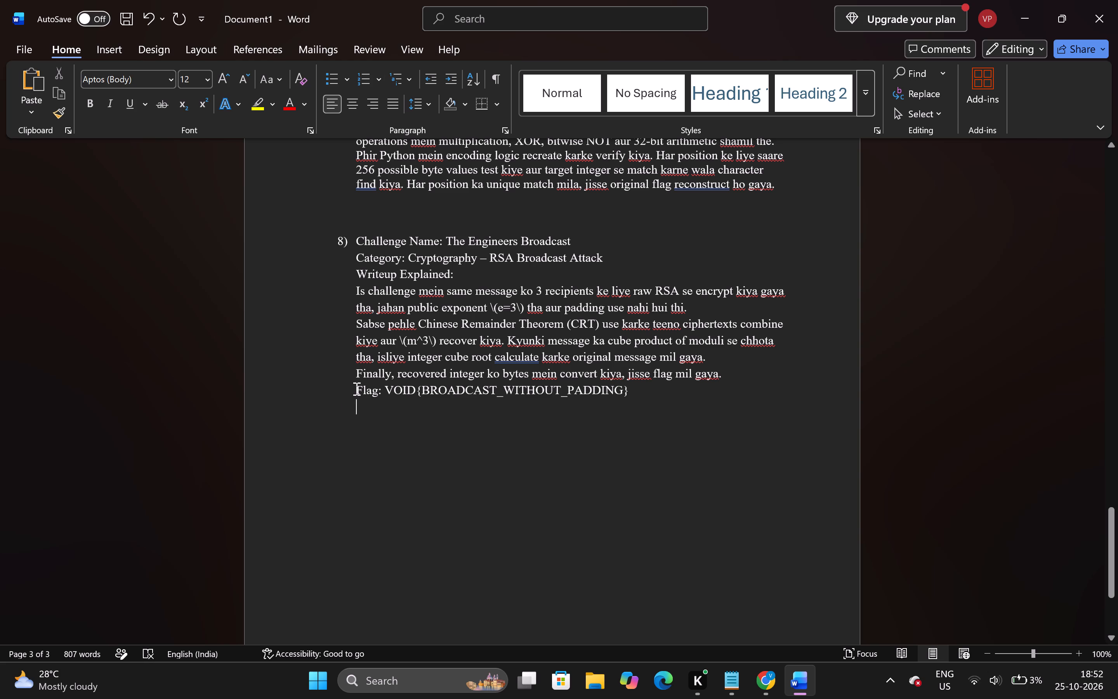
Delete the Flag line at the end of item 8's writeup.
drag(356, 391, 648, 402)
key(BackSpace)
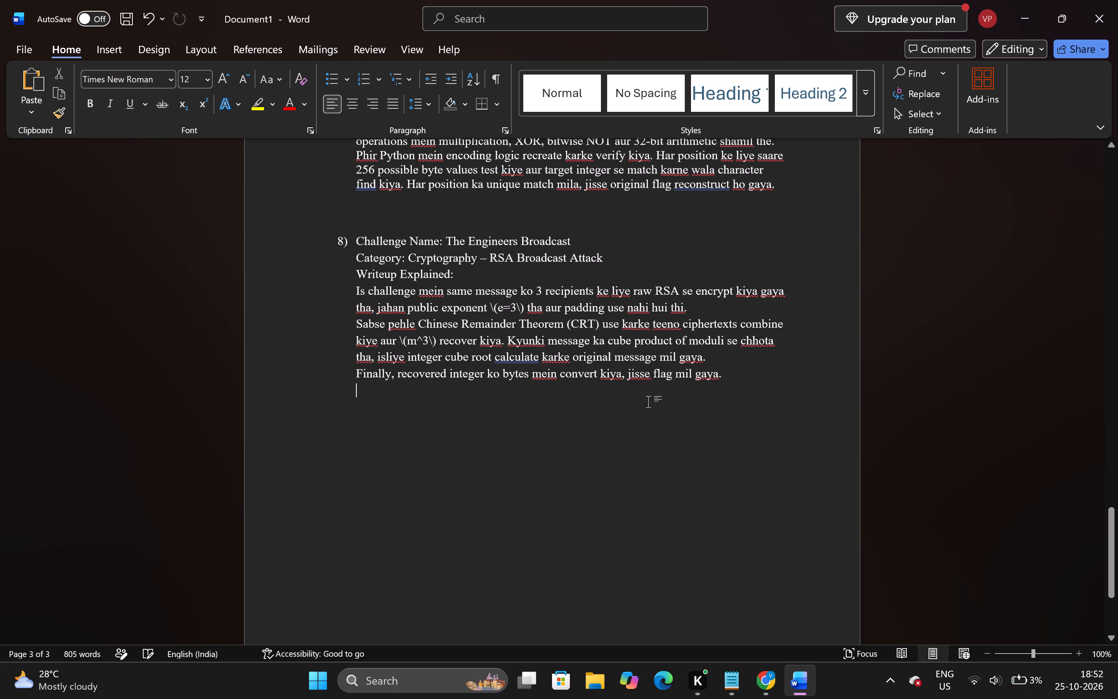
Insert a blank line between the Category line and the "Writeup Explained:" line of item 8.
click(607, 259)
key(Return)
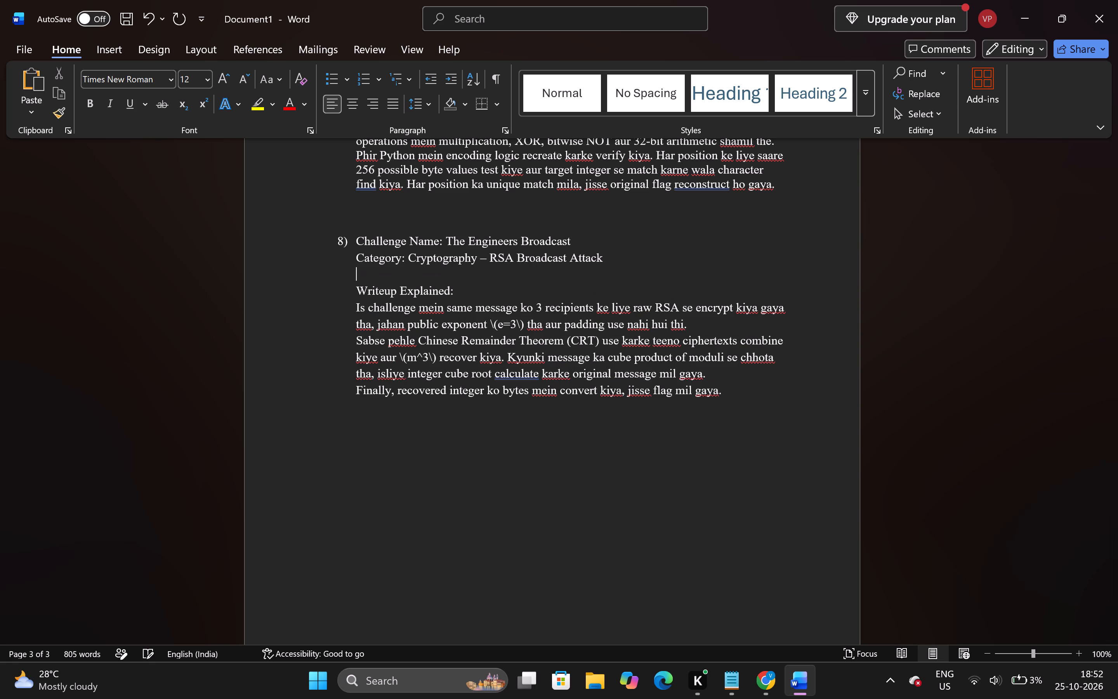
Join item 8's explanation paragraphs onto the "Writeup Explained:" line as one running paragraph, separated by single spaces.
click(355, 305)
key(BackSpace)
key(BackSpace)
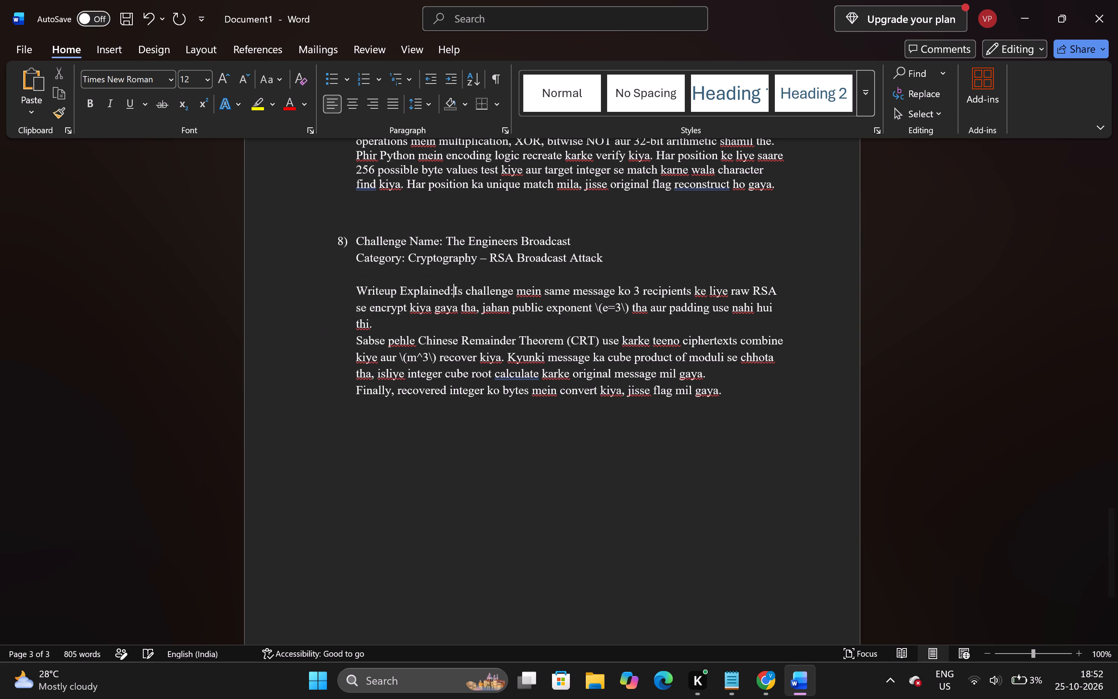
key(space)
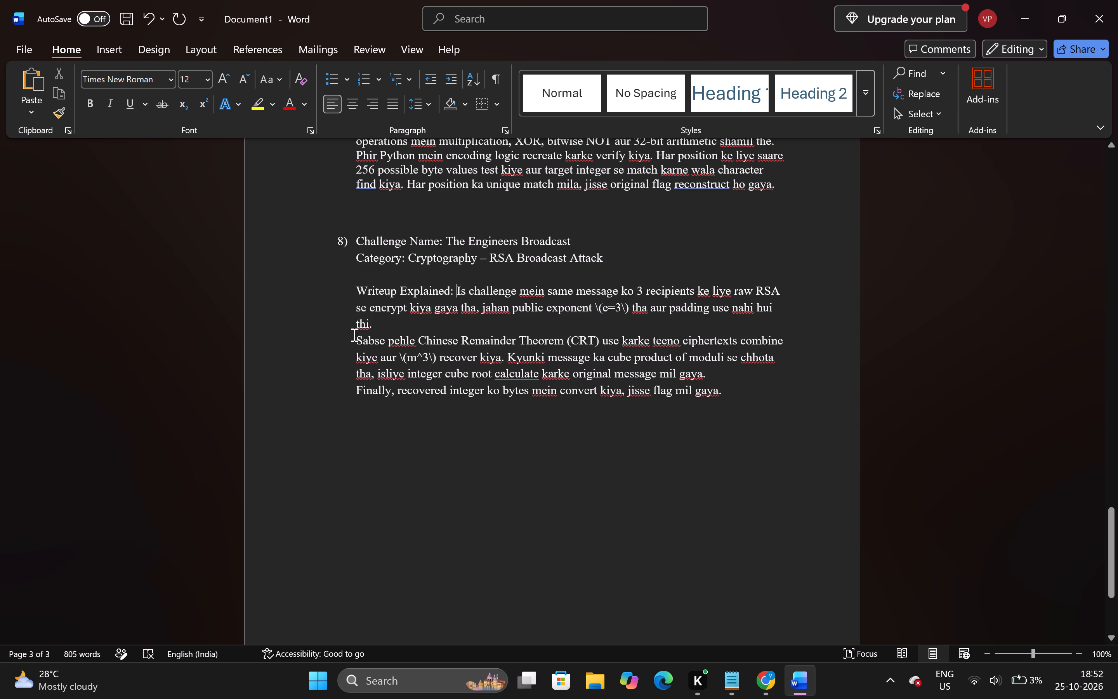
click(353, 335)
key(BackSpace)
key(BackSpace)
key(space)
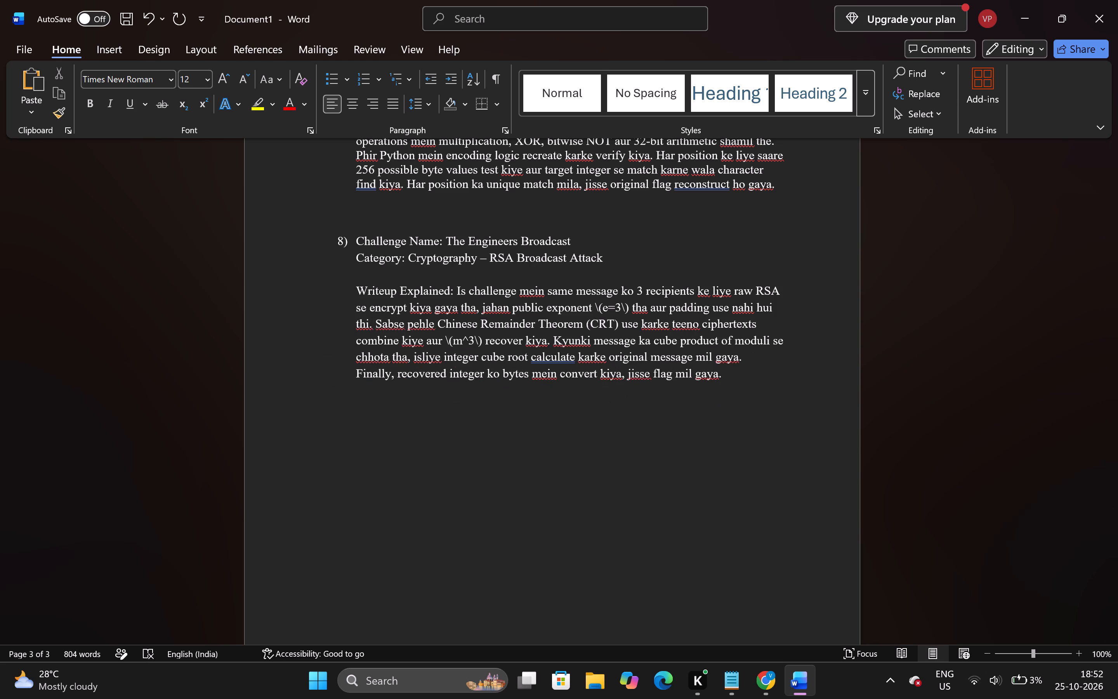
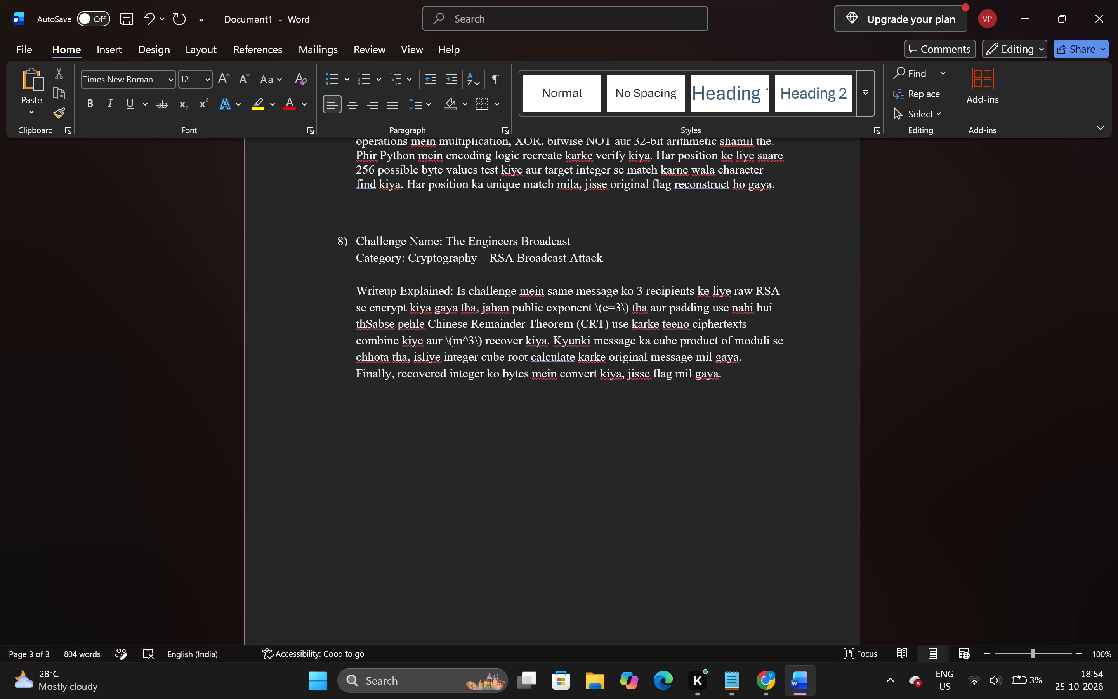
Undo the last character deletions before "Sabse pehle" in item 8's explanation to restore "thi." and its following space.
key(ctrl+z)
key(ctrl+z)
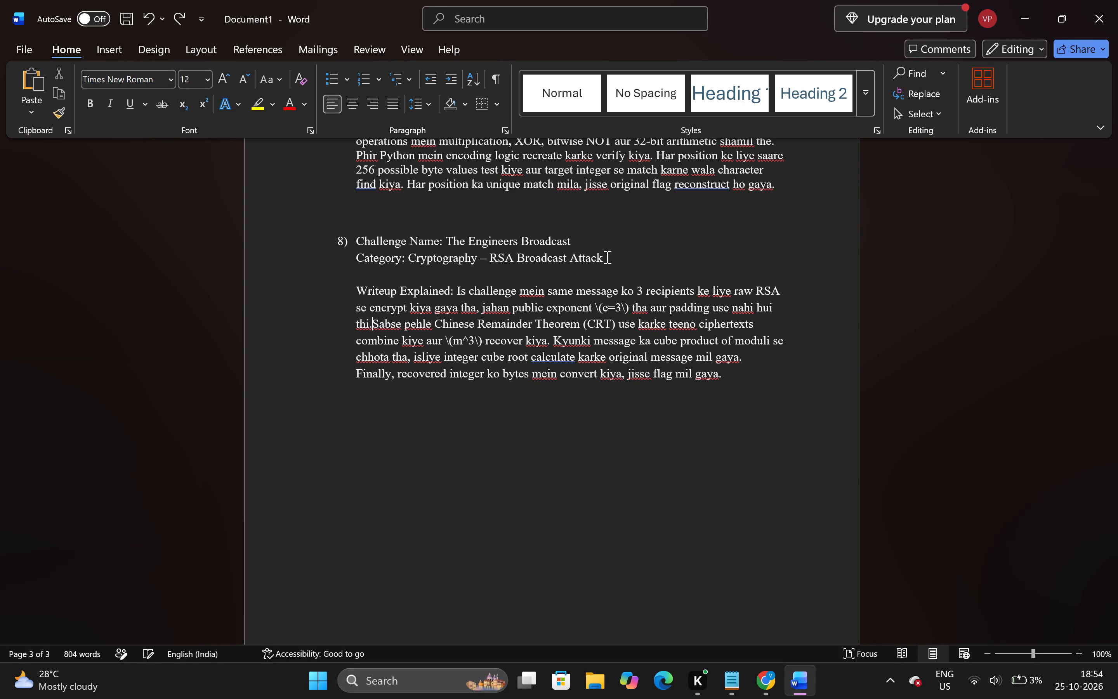
key(ctrl+z)
Delete "– RSA Broadcast Attack" from item 8's Category line, leaving only Cryptography as the category.
click(604, 252)
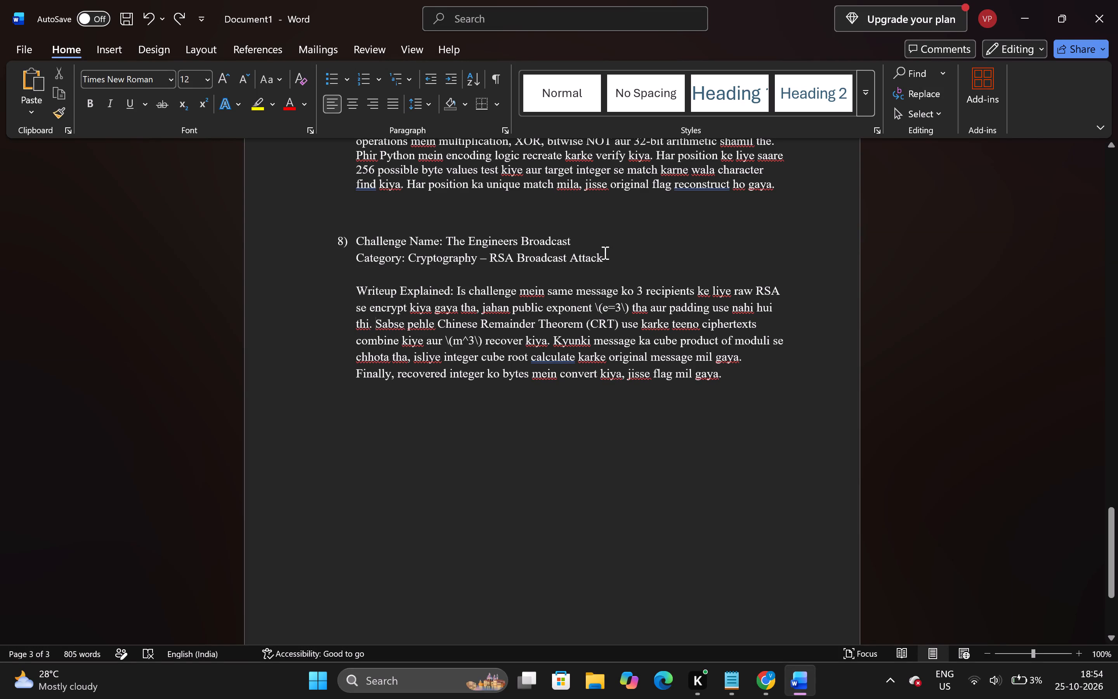
drag(604, 252, 483, 262)
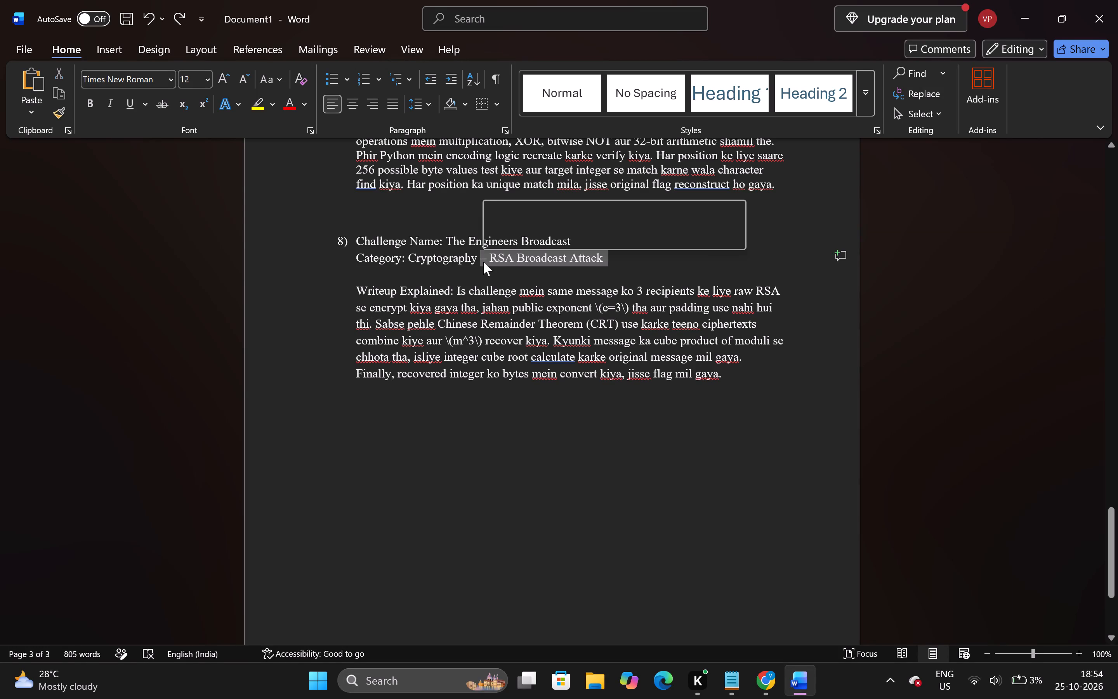
key(BackSpace)
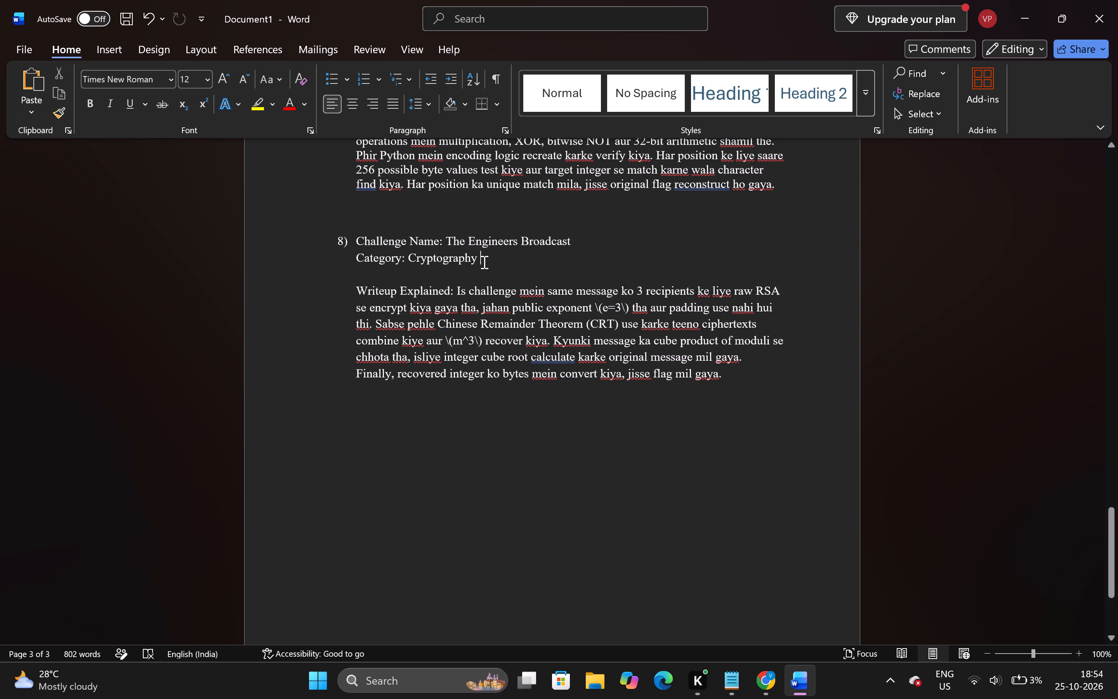
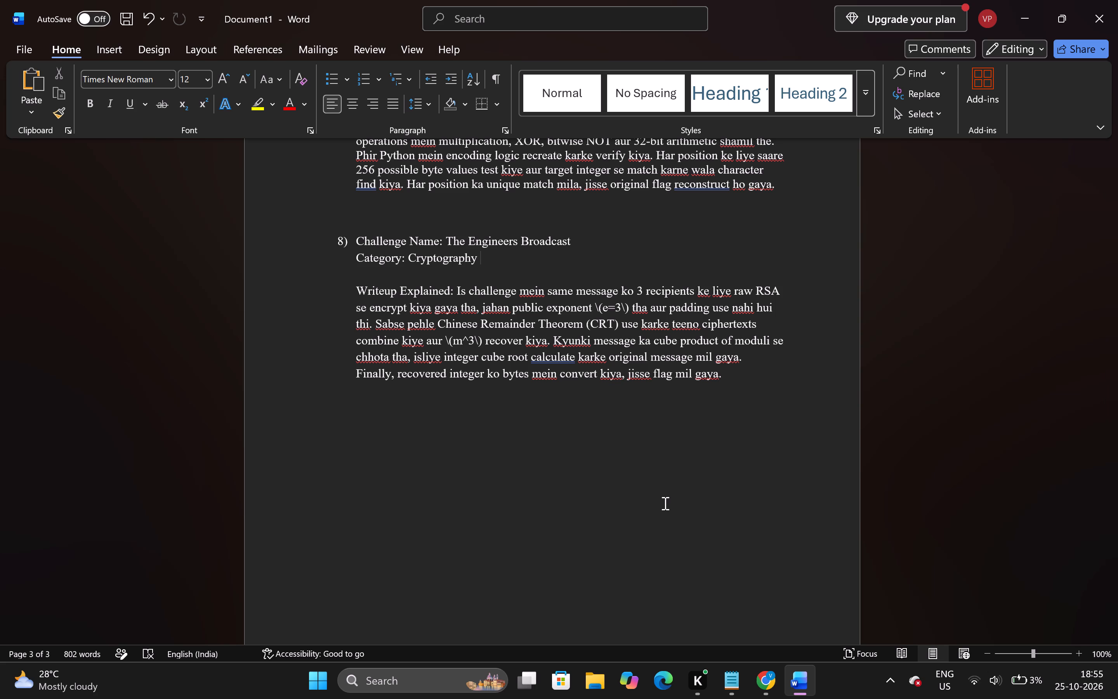
Delete the stray backslashes before "(e=3" and "(m^3" in item 8's explanation.
click(596, 309)
key(Right)
key(BackSpace)
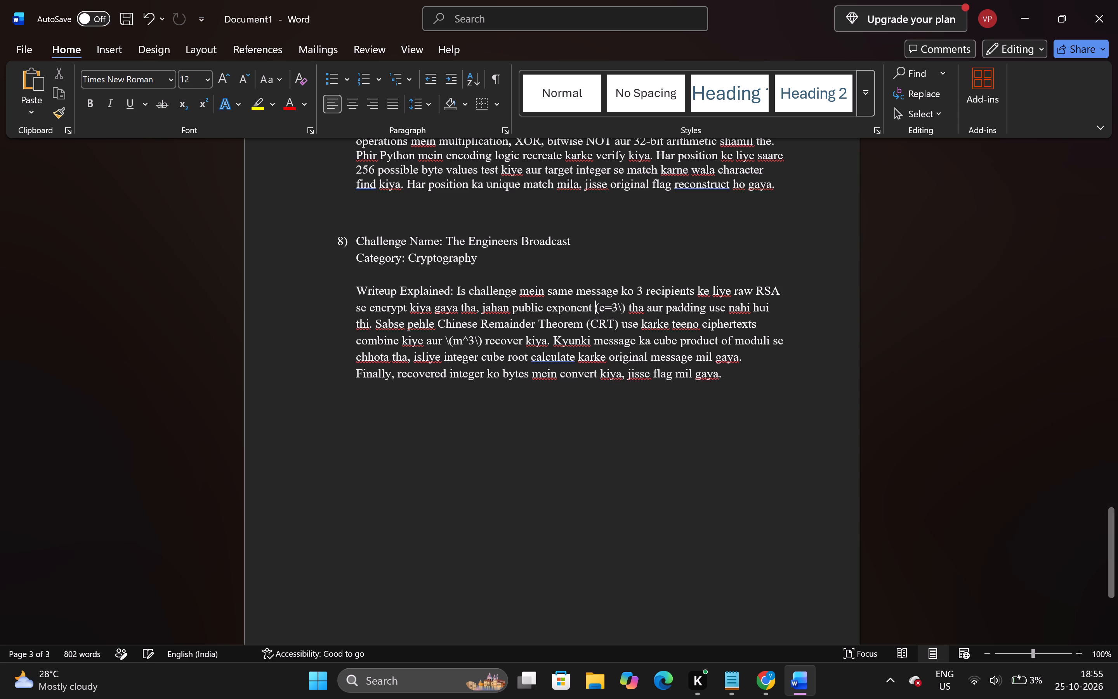
click(449, 339)
key(BackSpace)
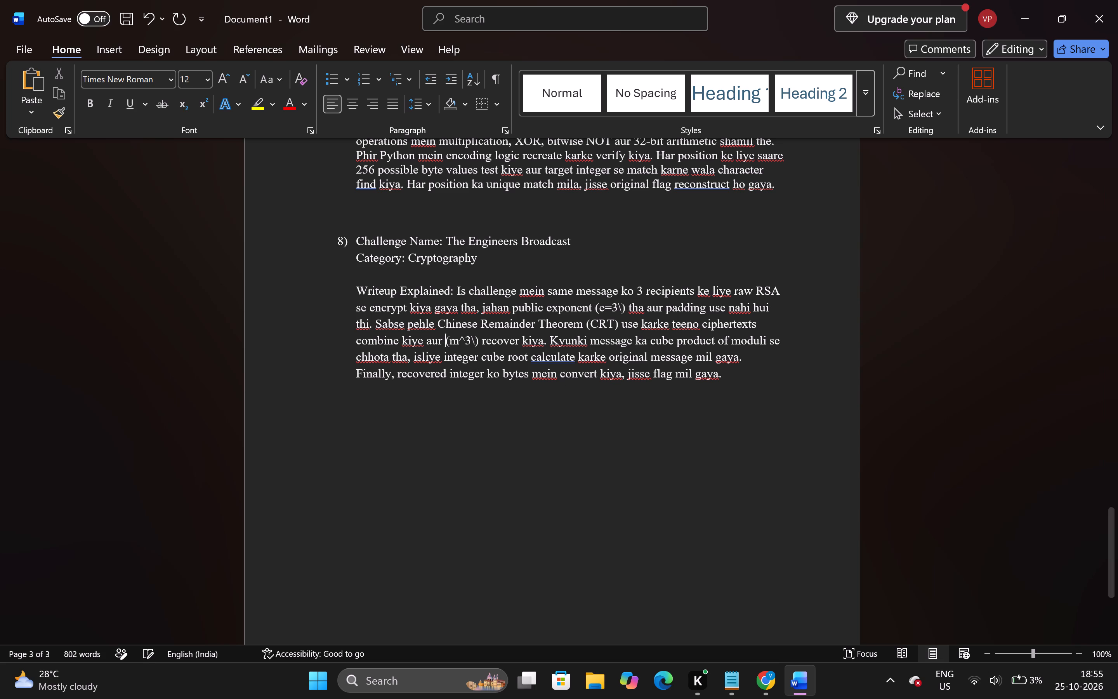
Start a new numbered entry 9) below item 8, leaving blank space between the two entries.
click(537, 416)
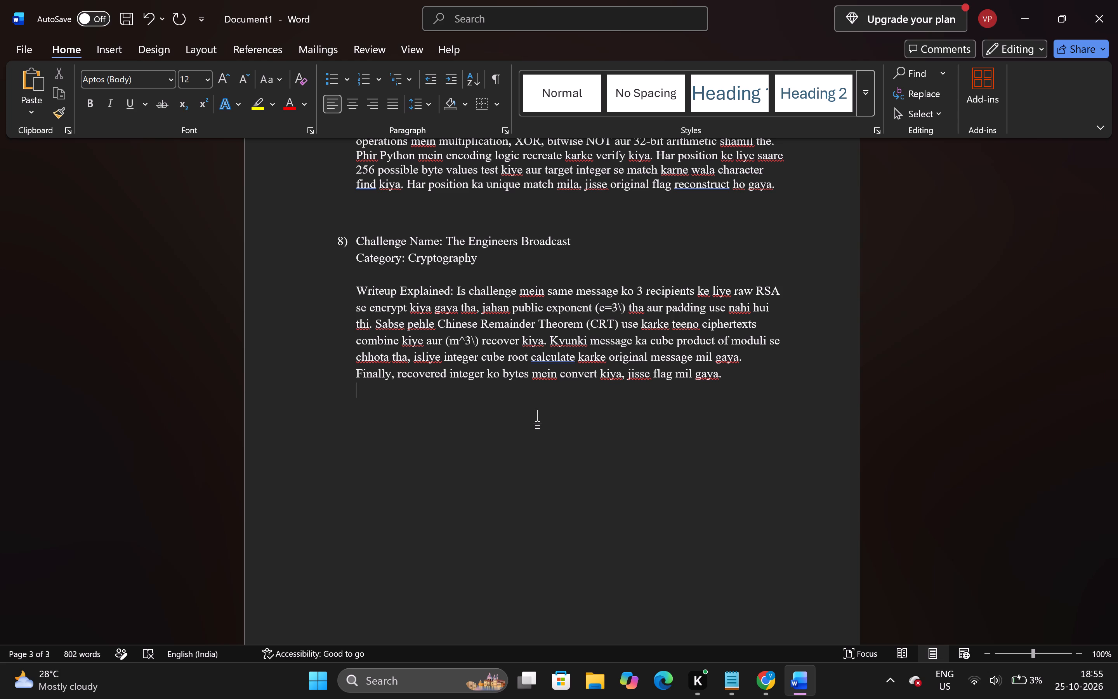
key(Return)
key(Return)
key(9)
text())
key(space)
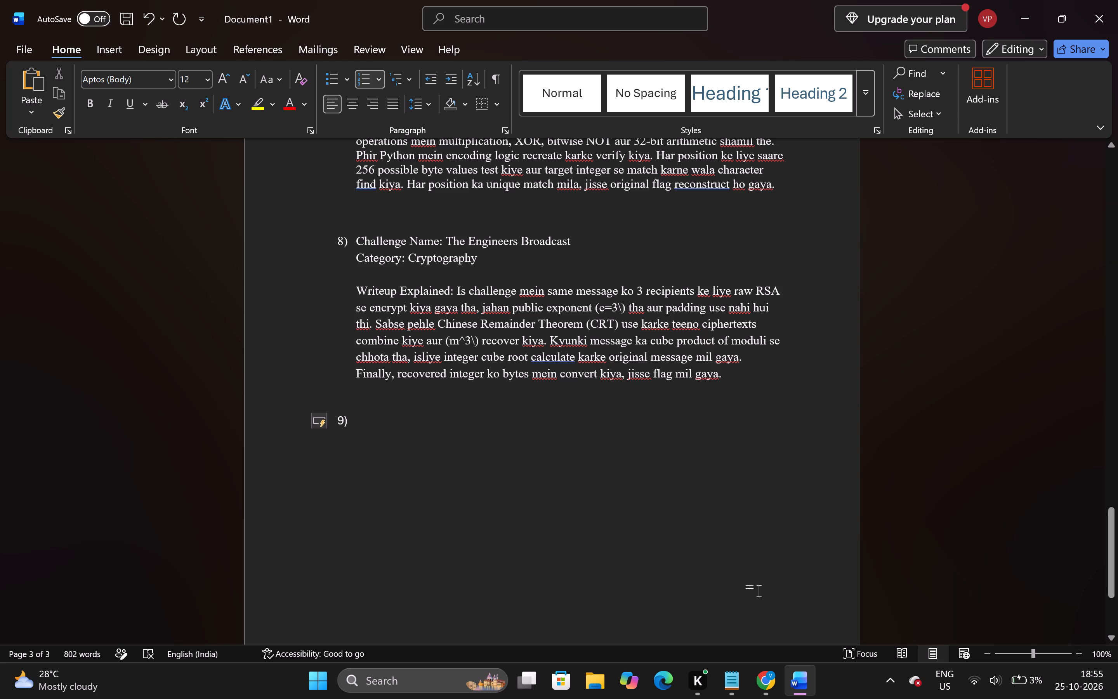
click(723, 599)
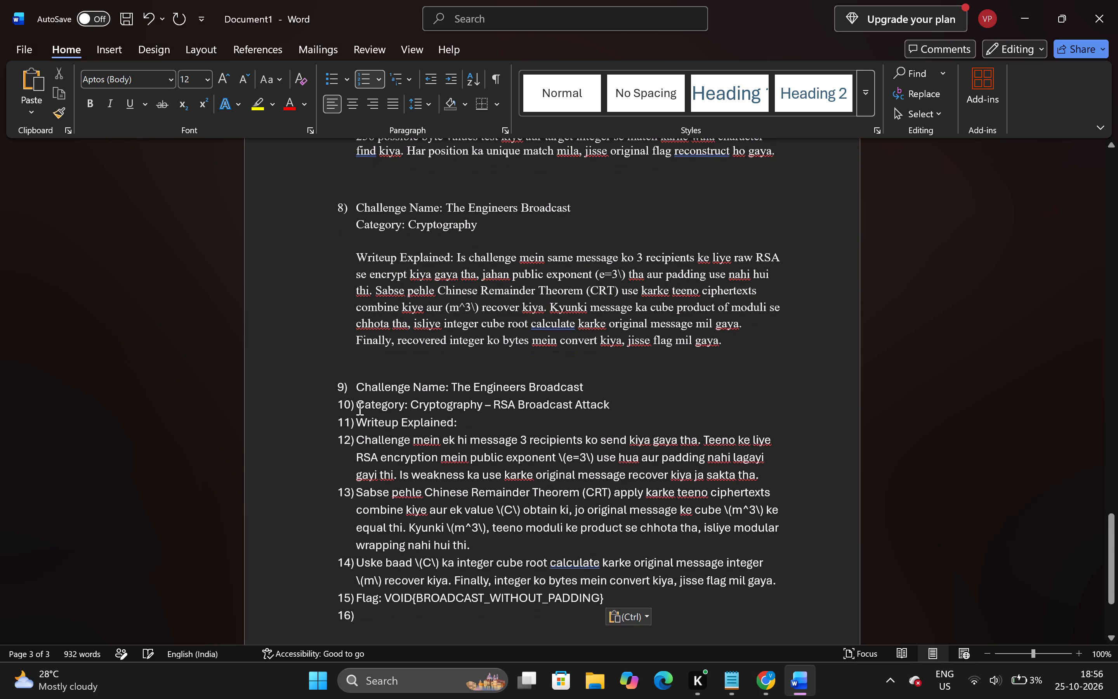
Remove the list numbers from the Category, Writeup Explained, explanation, Flag and trailing empty lines, keeping only number 9 on the Challenge Name line.
click(358, 408)
key(BackSpace)
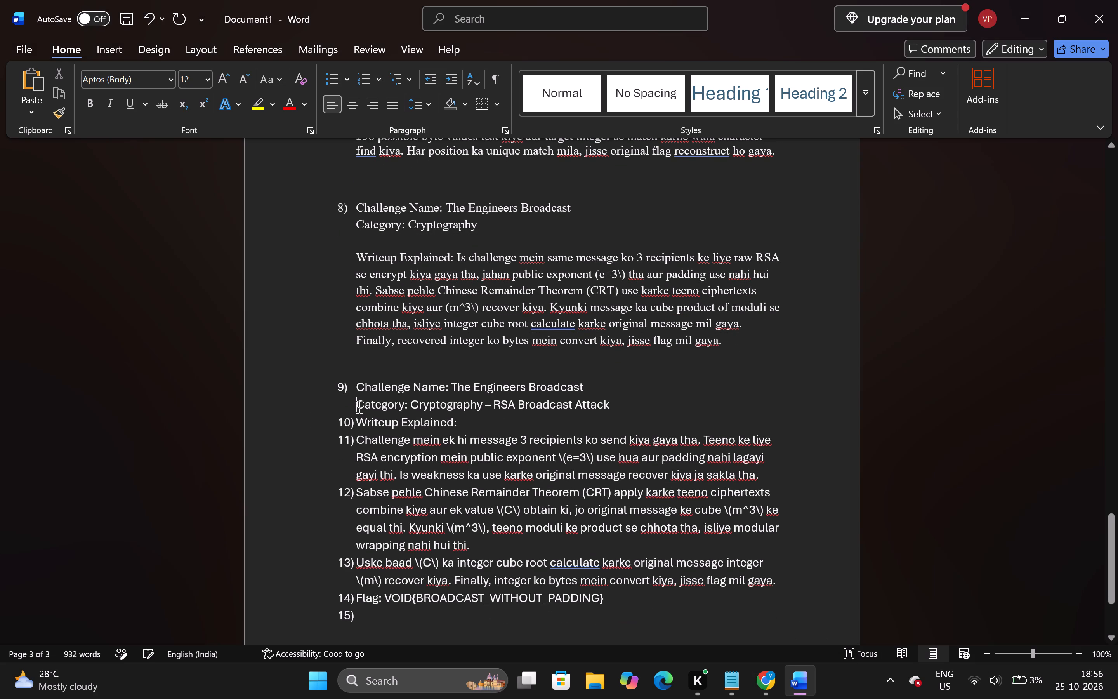
click(358, 421)
key(BackSpace)
click(355, 438)
key(BackSpace)
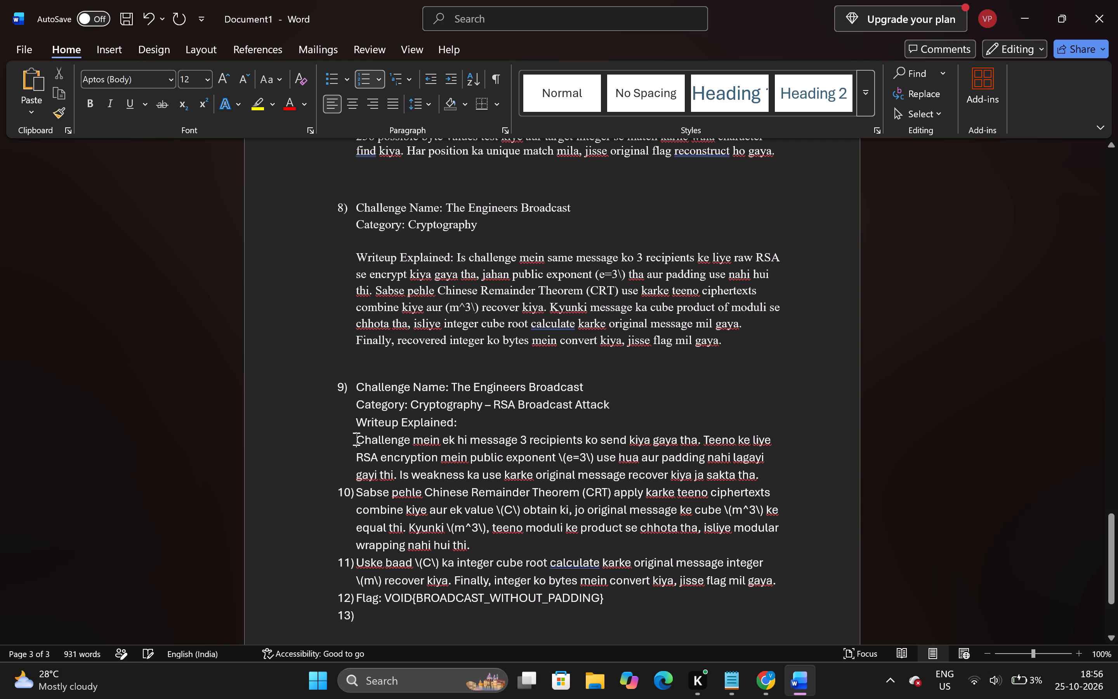
click(356, 494)
key(BackSpace)
click(356, 564)
key(BackSpace)
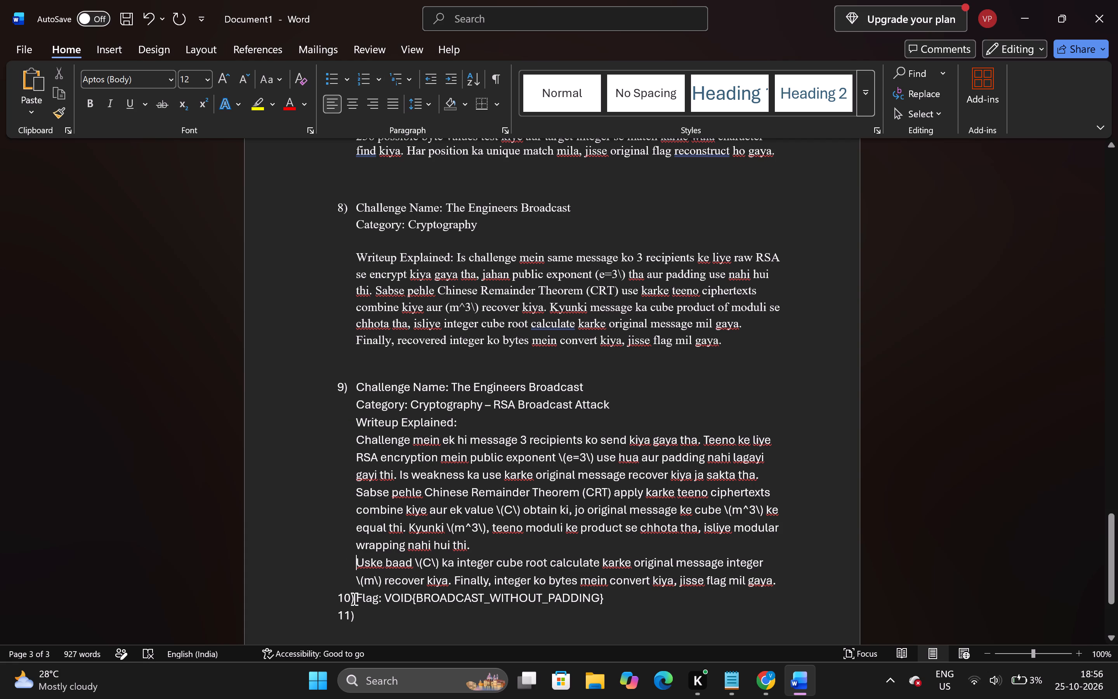
click(353, 598)
key(BackSpace)
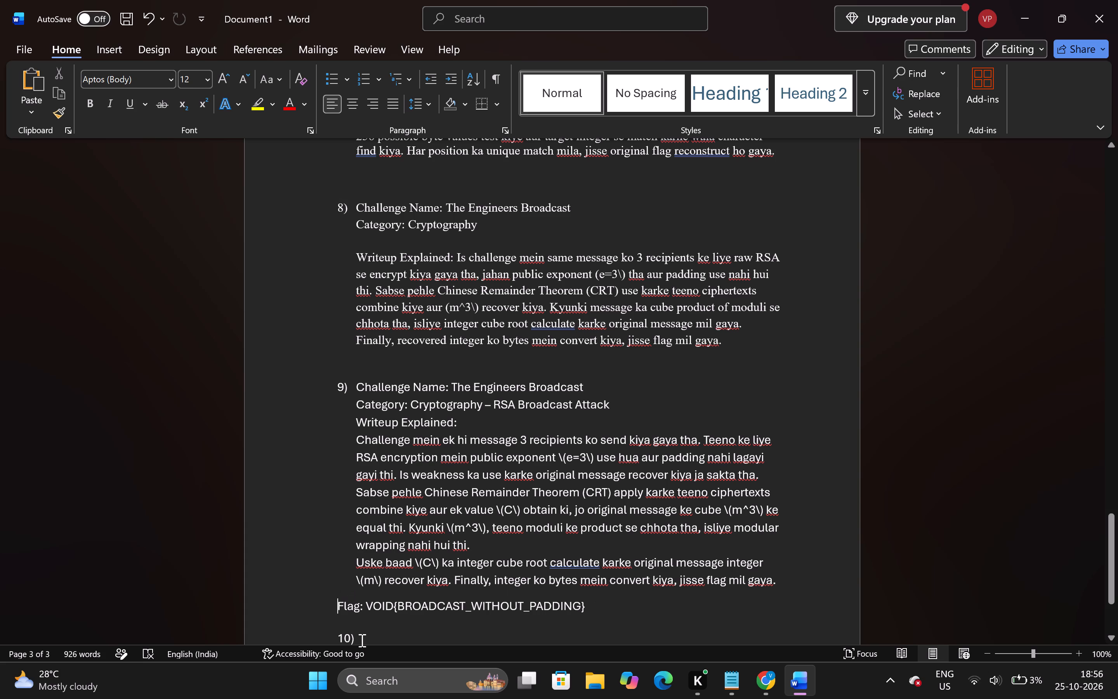
click(361, 640)
key(BackSpace)
Indent item 9's Flag line with five leading spaces to bring it closer to the text above.
scroll(372, 554, down, 1)
click(339, 595)
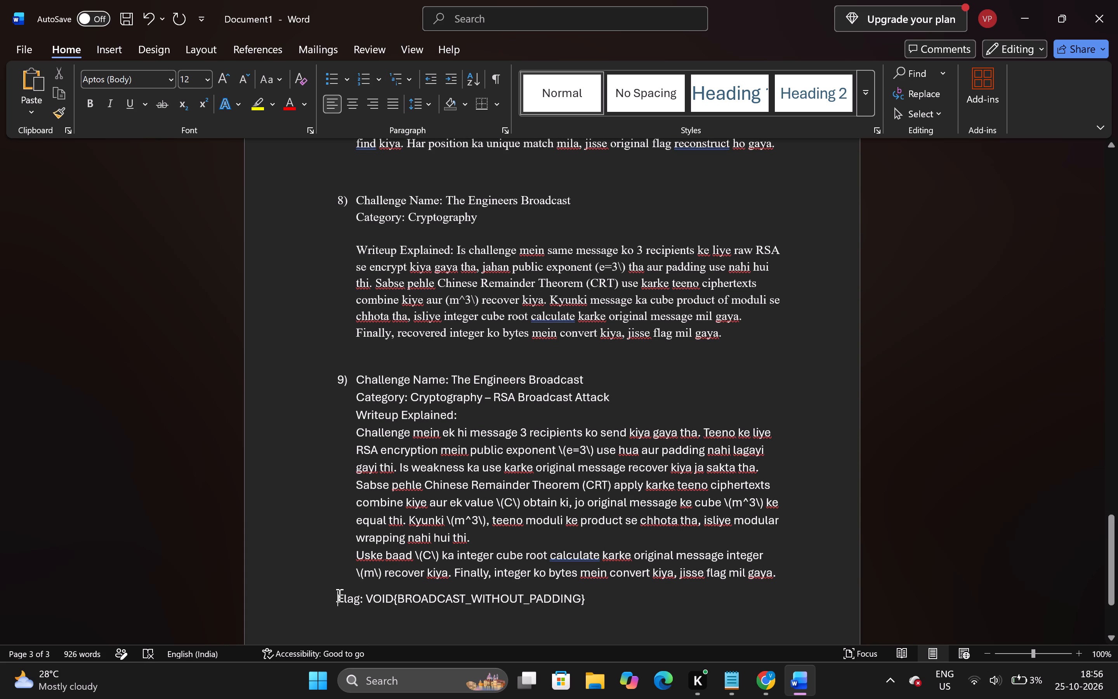
key(space)
key(space)
key(space)
key(space)
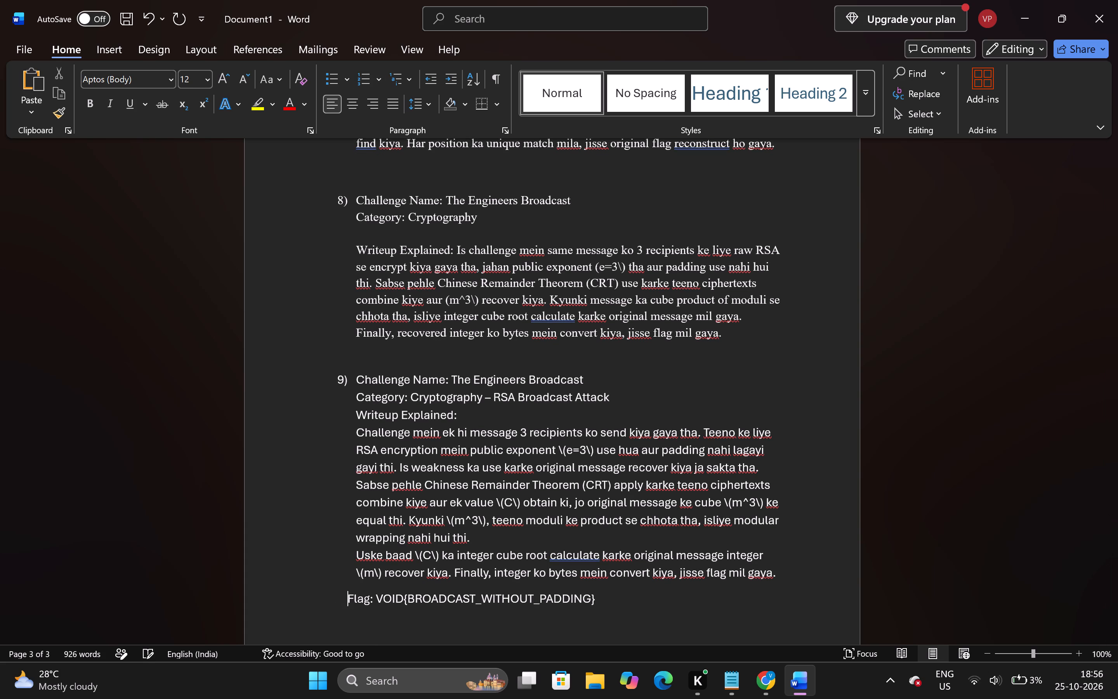
key(space)
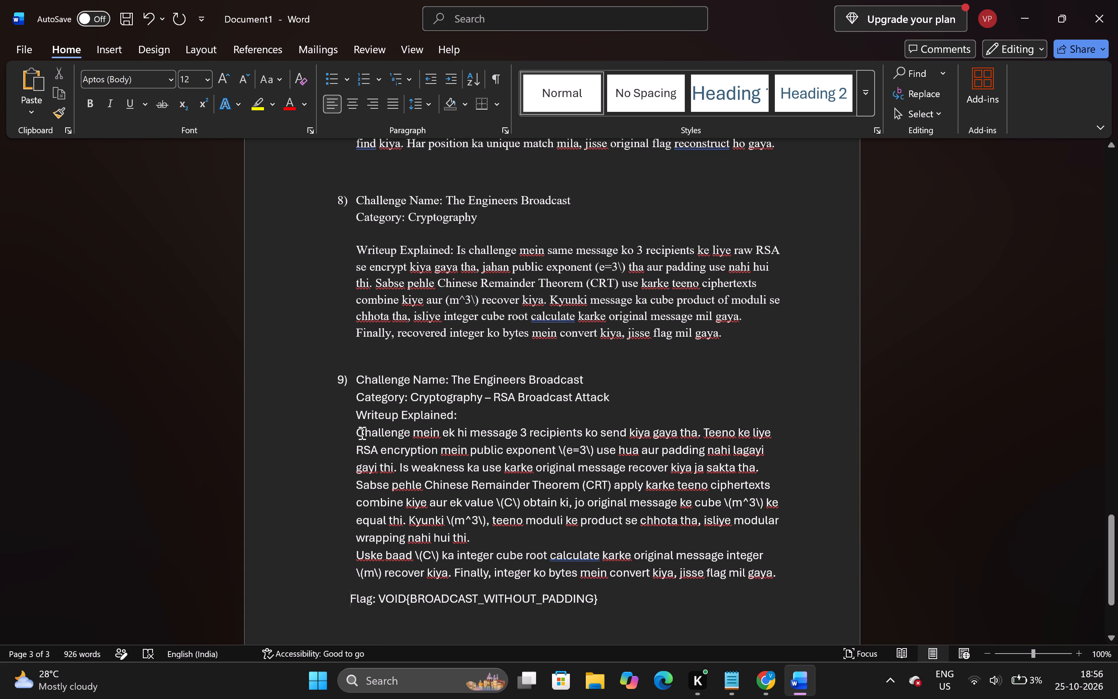
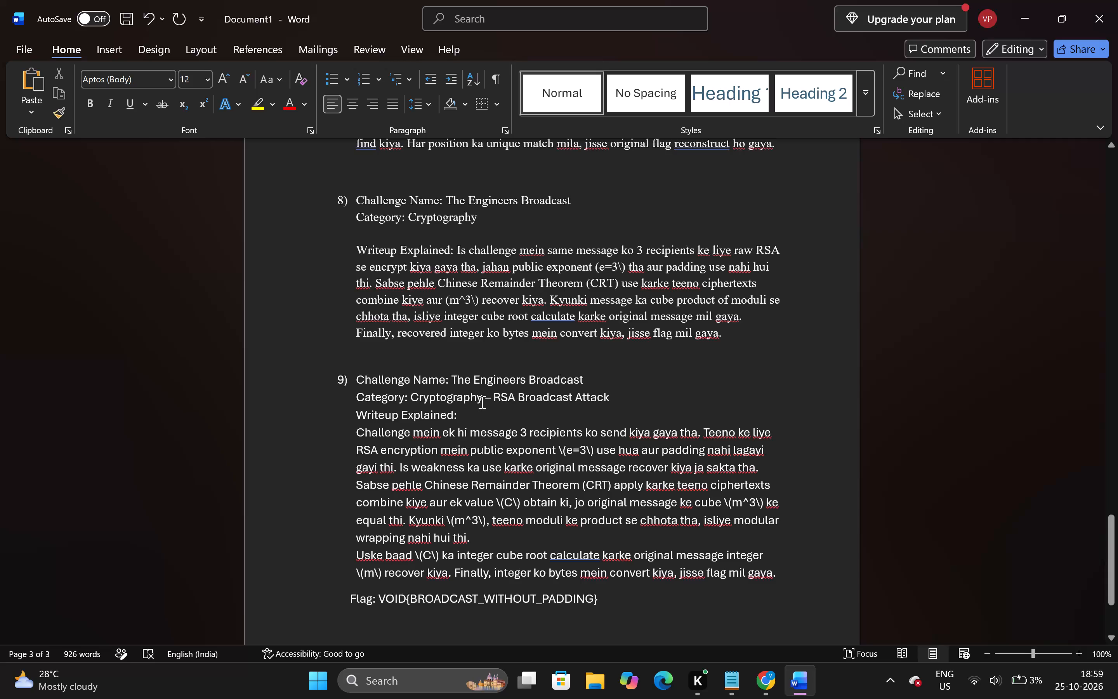
Remove "– RSA Broadcast Attack" from item 9's Category line, leaving only Cryptography, and add a blank line below it.
drag(484, 396, 532, 400)
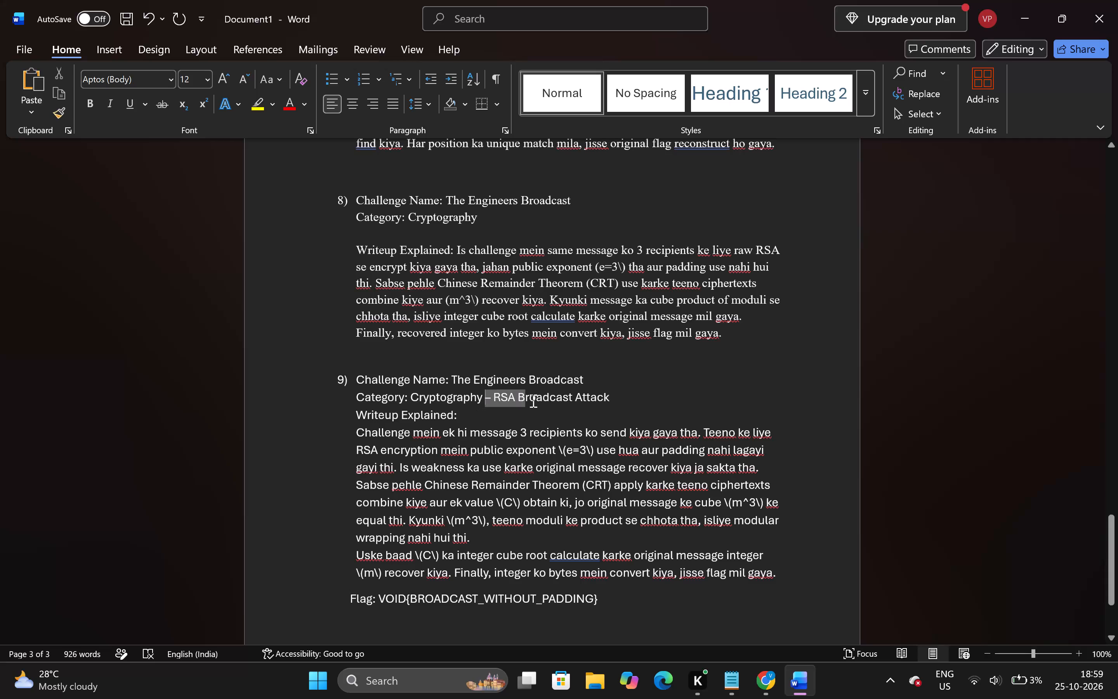
drag(532, 400, 599, 398)
key(BackSpace)
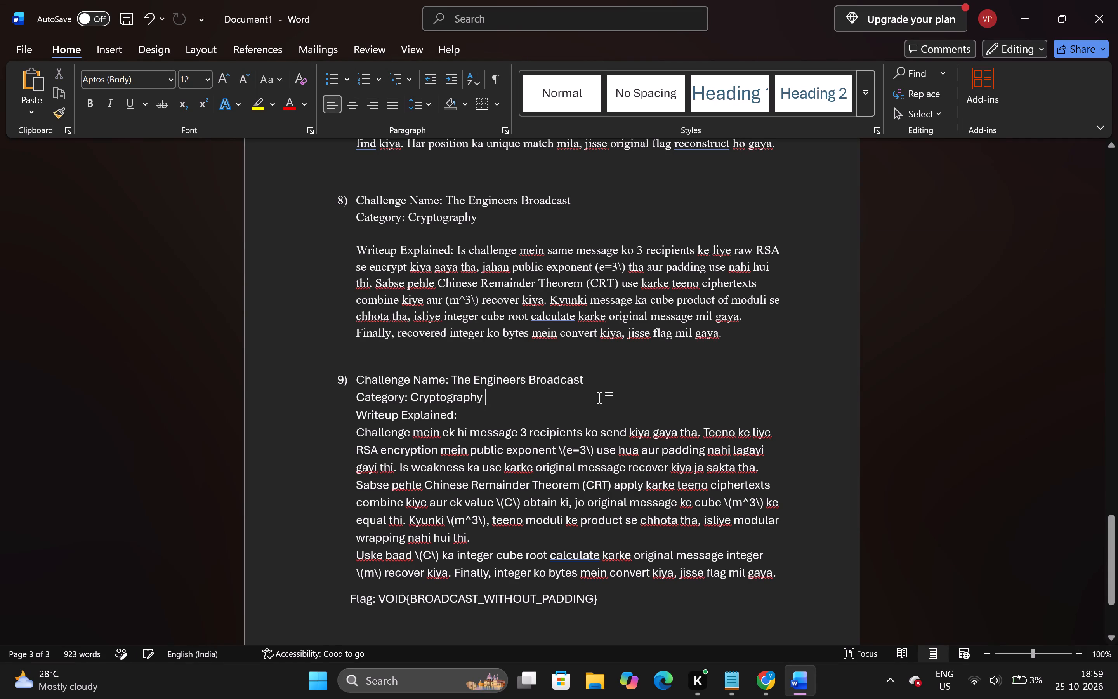
click(352, 431)
click(492, 394)
key(Return)
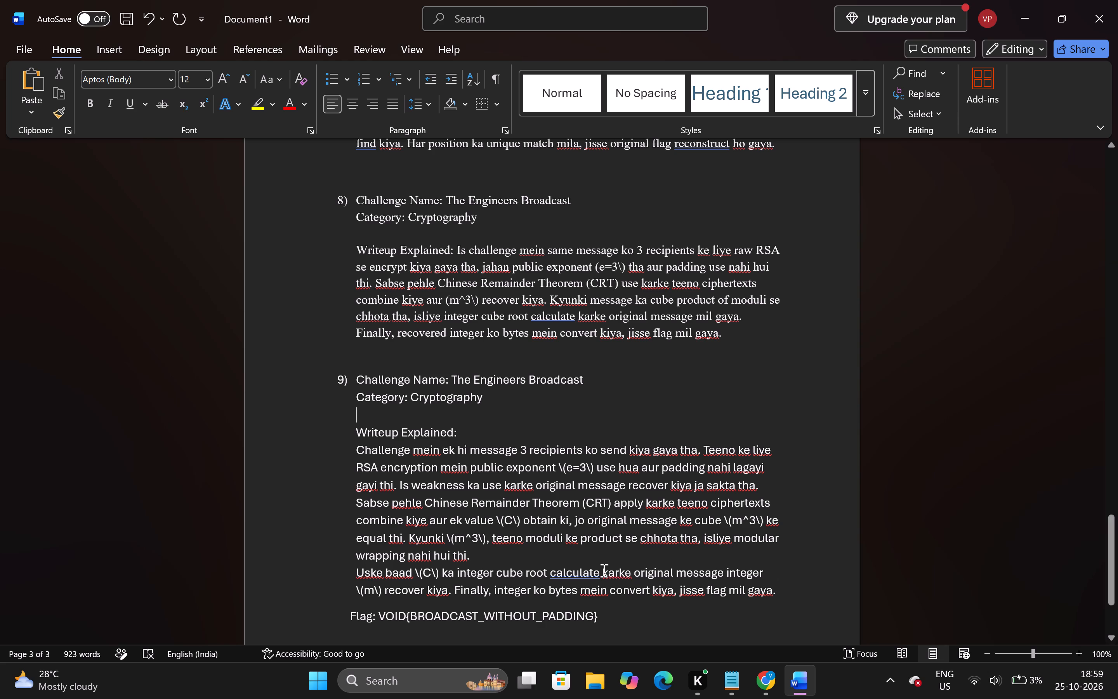
Delete the Flag line text at the end of item 9.
drag(603, 619, 358, 613)
key(BackSpace)
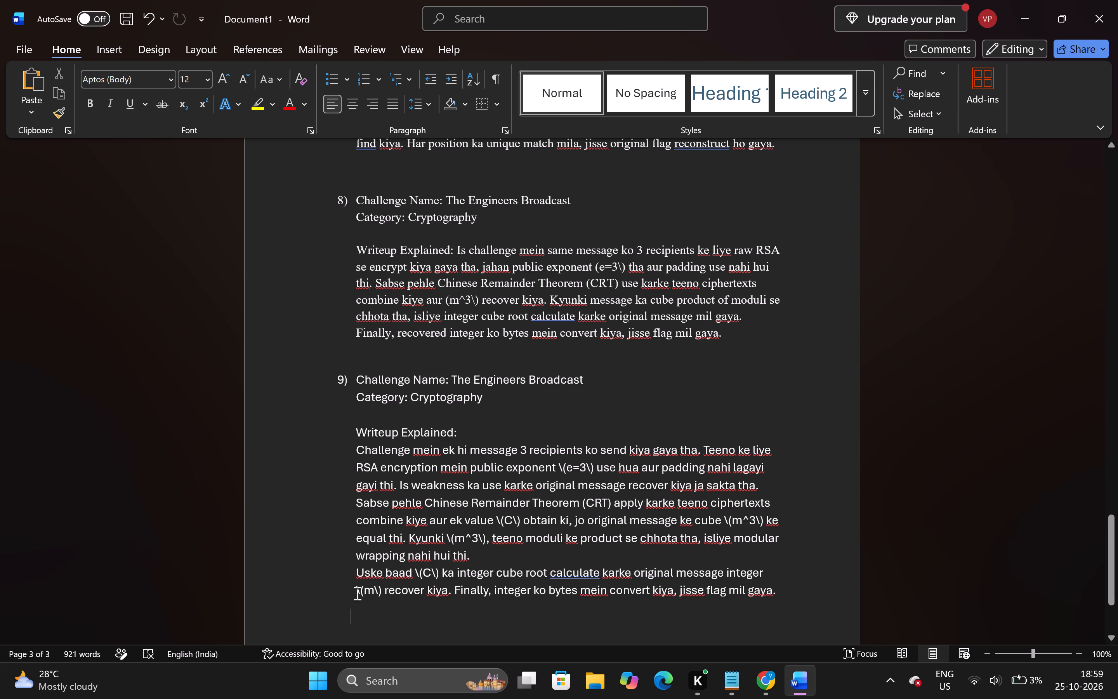
Join item 9's "Challenge mein" and "Sabse pehle" paragraphs onto the Writeup Explained line, separated by single spaces.
click(355, 451)
key(BackSpace)
key(BackSpace)
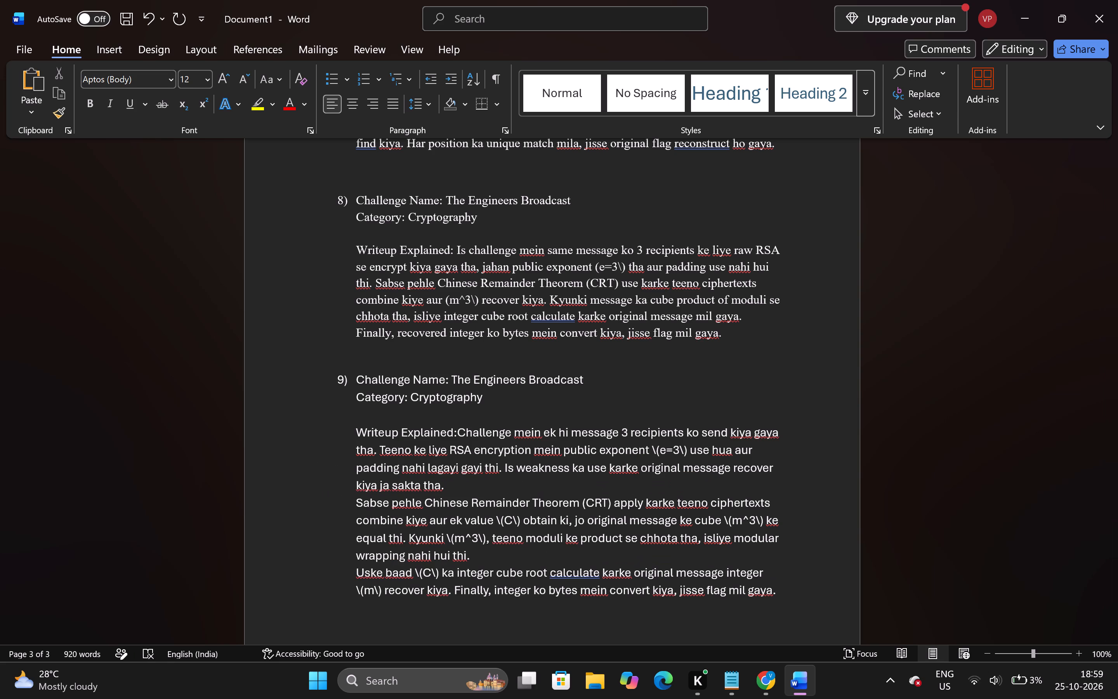
key(space)
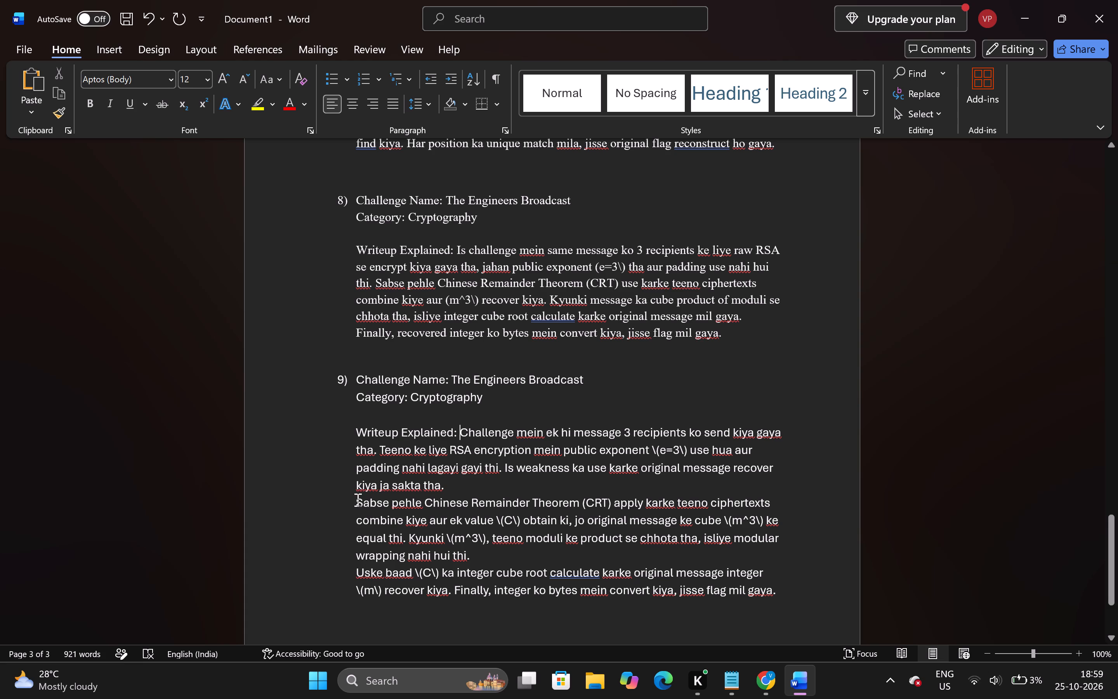
click(355, 503)
key(BackSpace)
key(BackSpace)
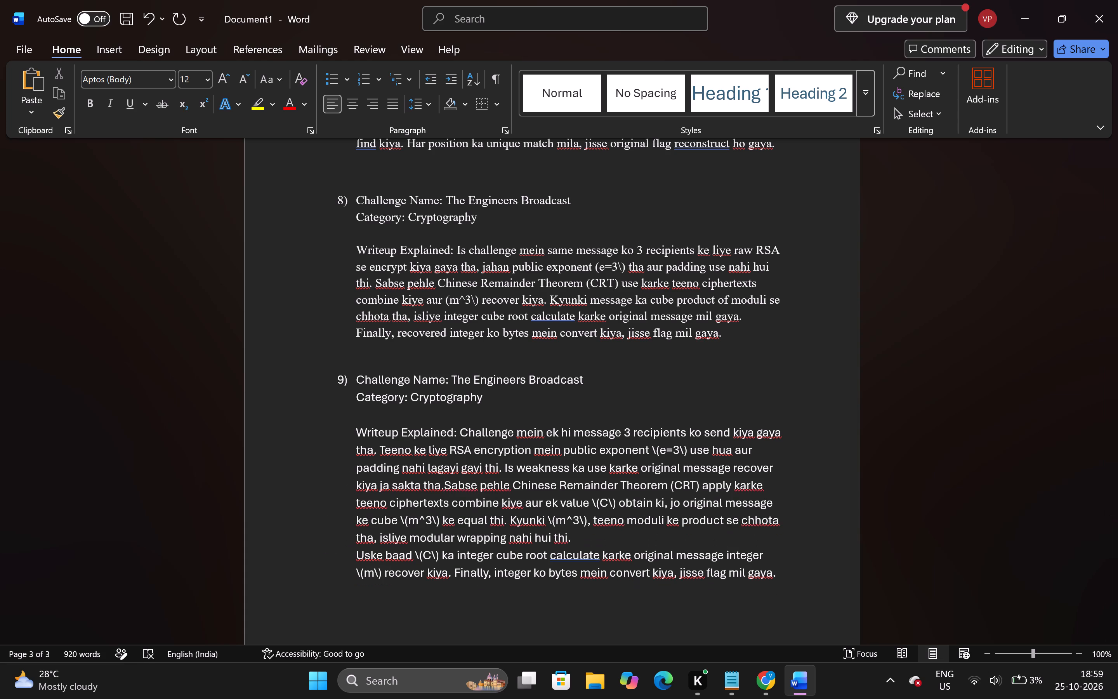
key(space)
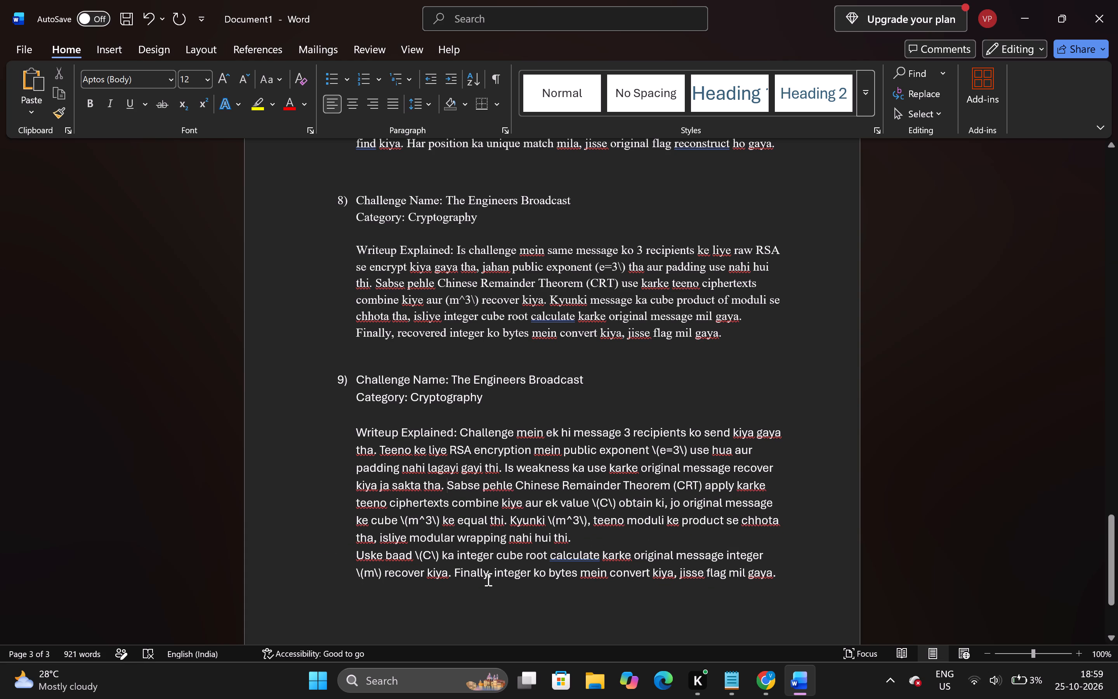
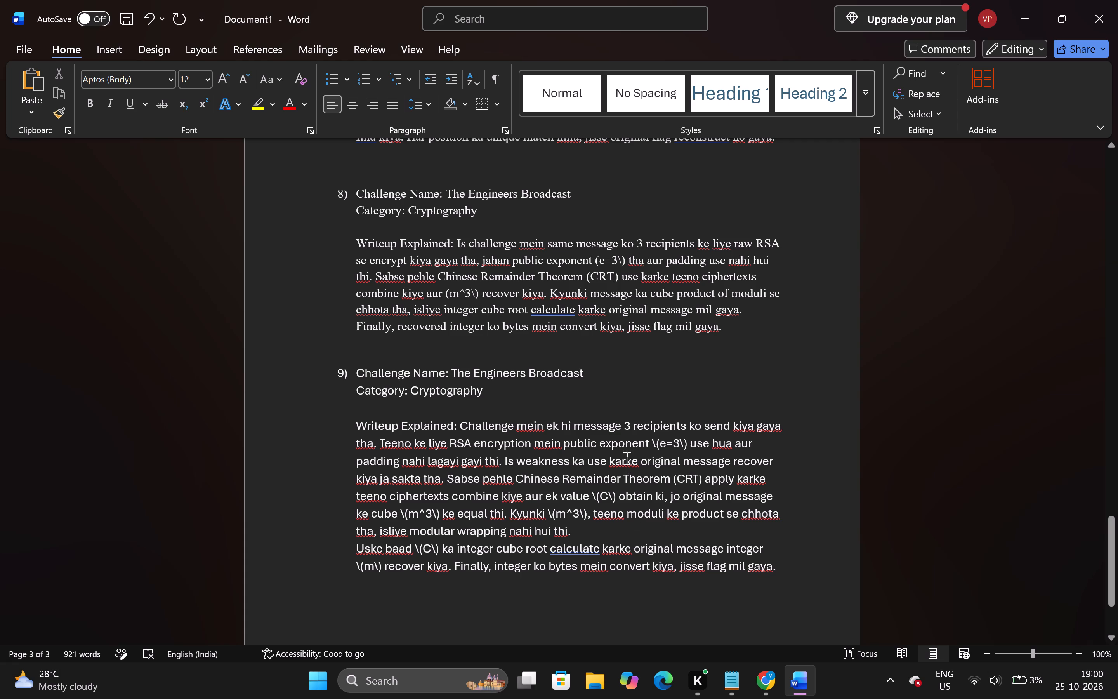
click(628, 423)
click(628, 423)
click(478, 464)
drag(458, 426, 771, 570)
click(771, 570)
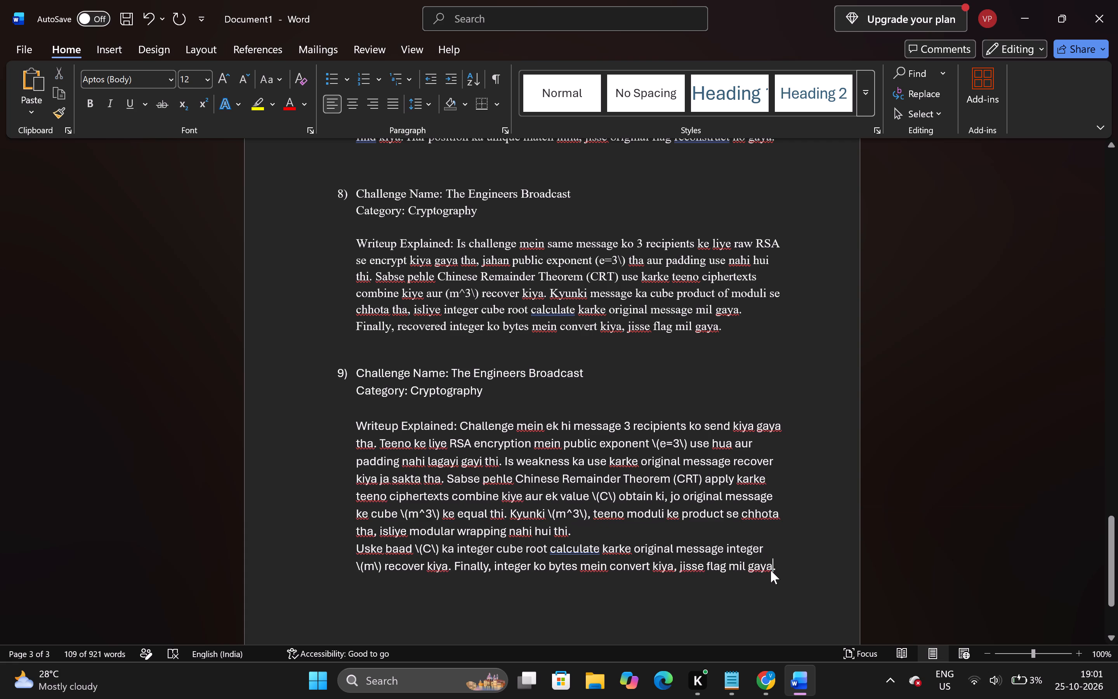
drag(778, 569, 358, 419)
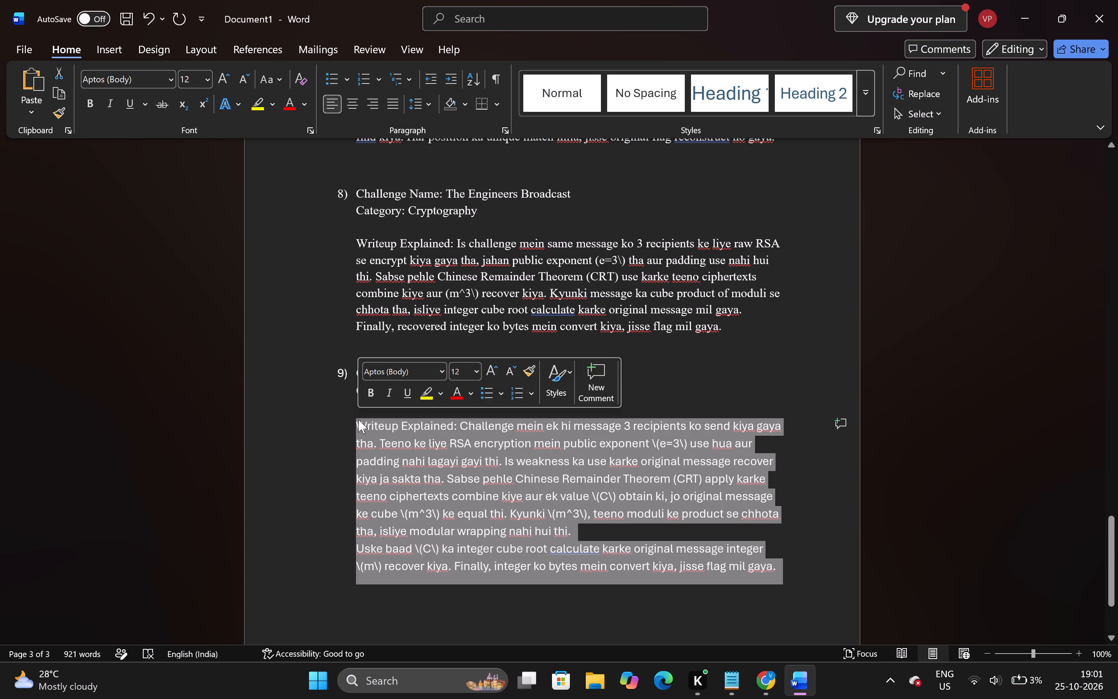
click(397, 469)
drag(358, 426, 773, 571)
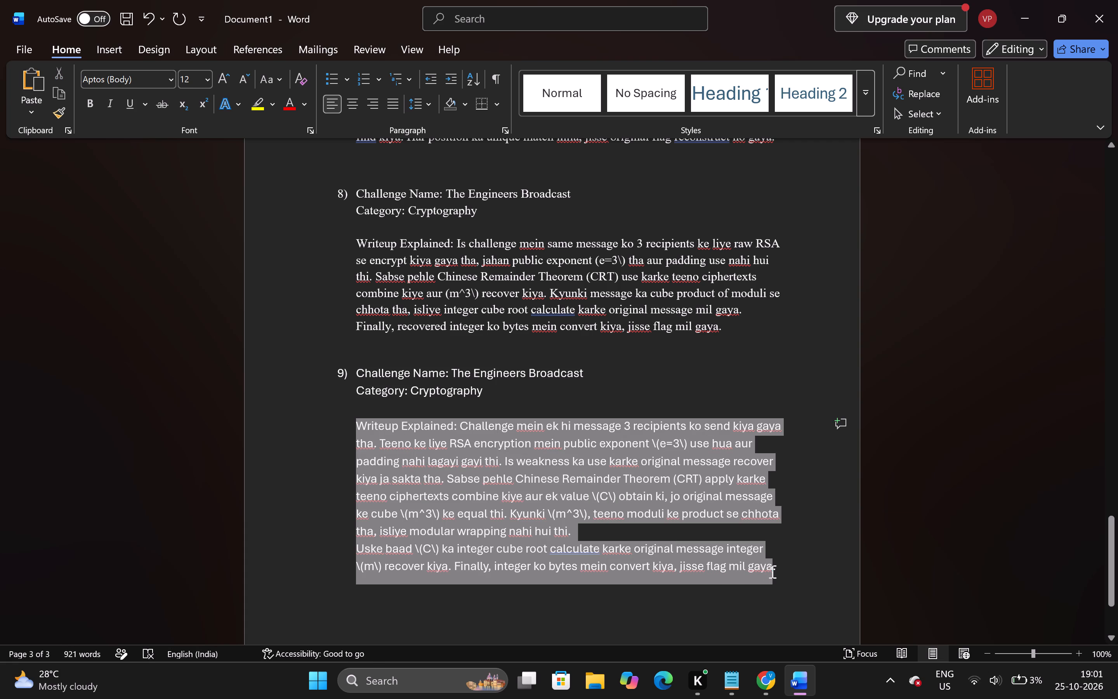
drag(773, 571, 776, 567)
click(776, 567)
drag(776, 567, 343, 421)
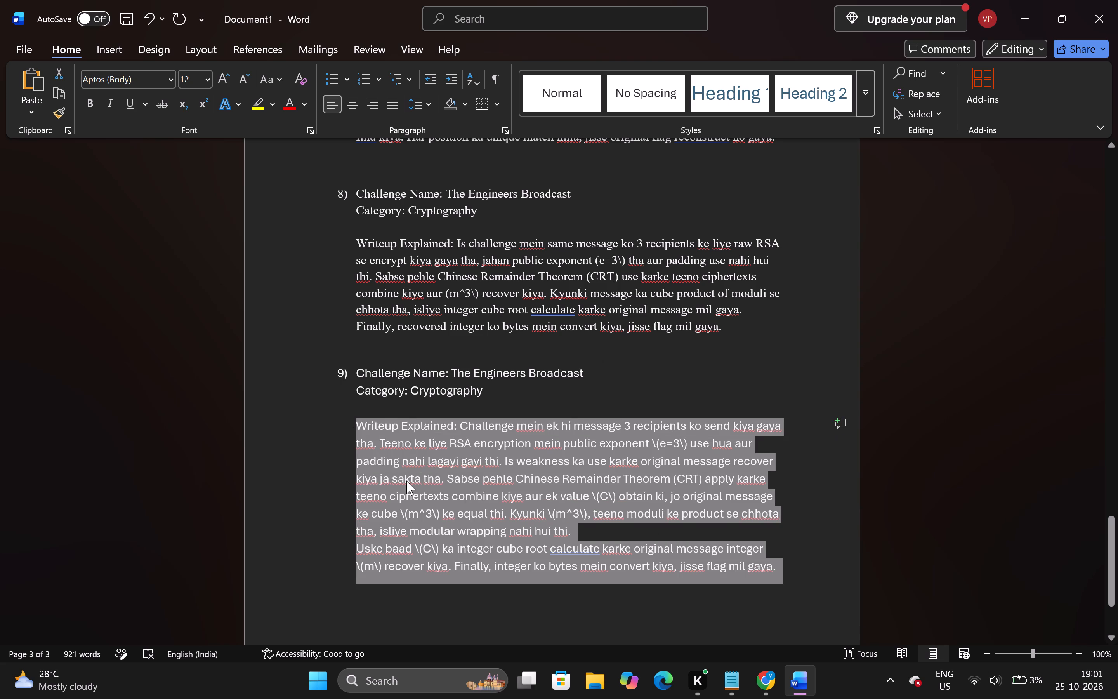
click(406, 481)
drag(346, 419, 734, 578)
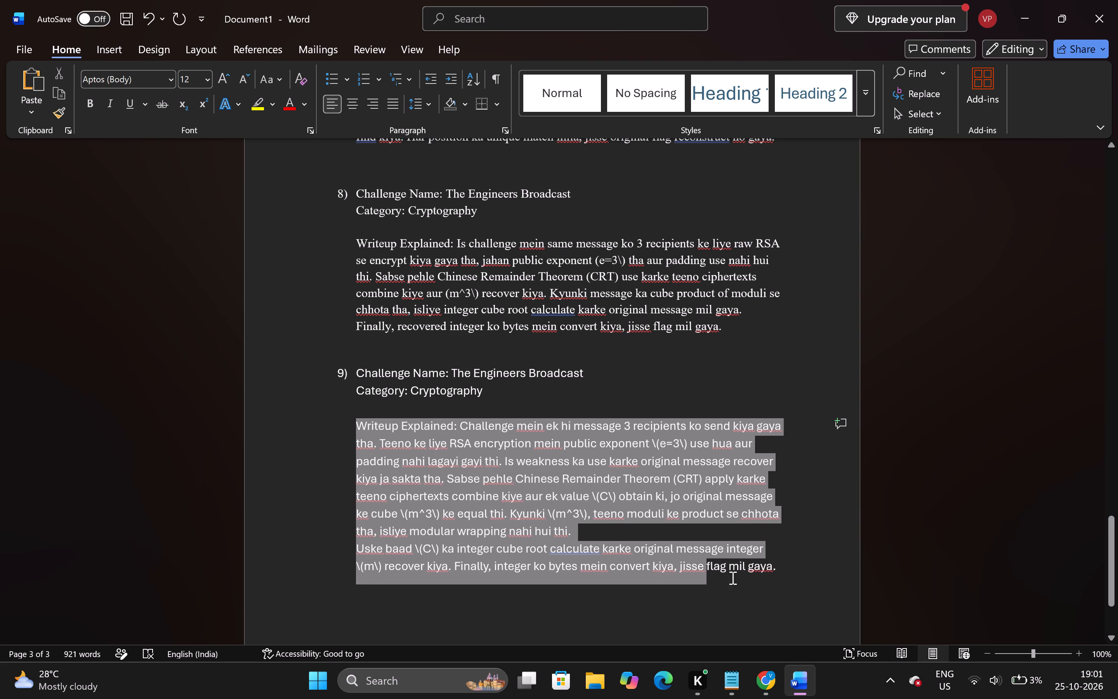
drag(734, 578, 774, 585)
Start list item 10) on the empty line below item 9's writeup, removing that line's existing indent first.
click(618, 617)
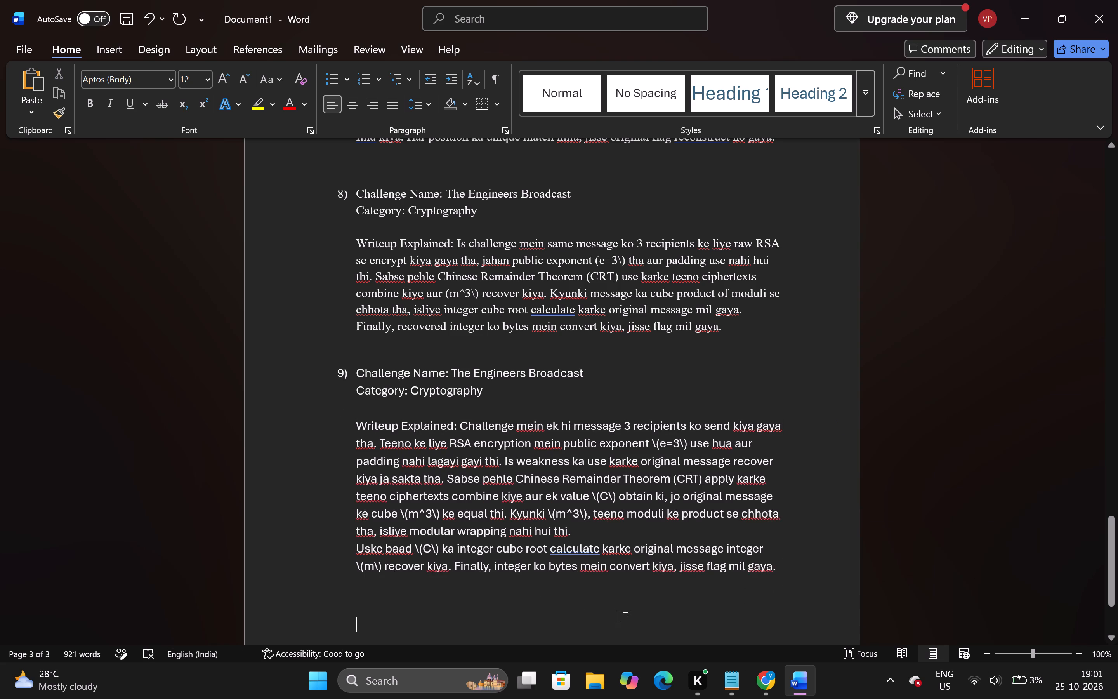
scroll(531, 567, down, 1)
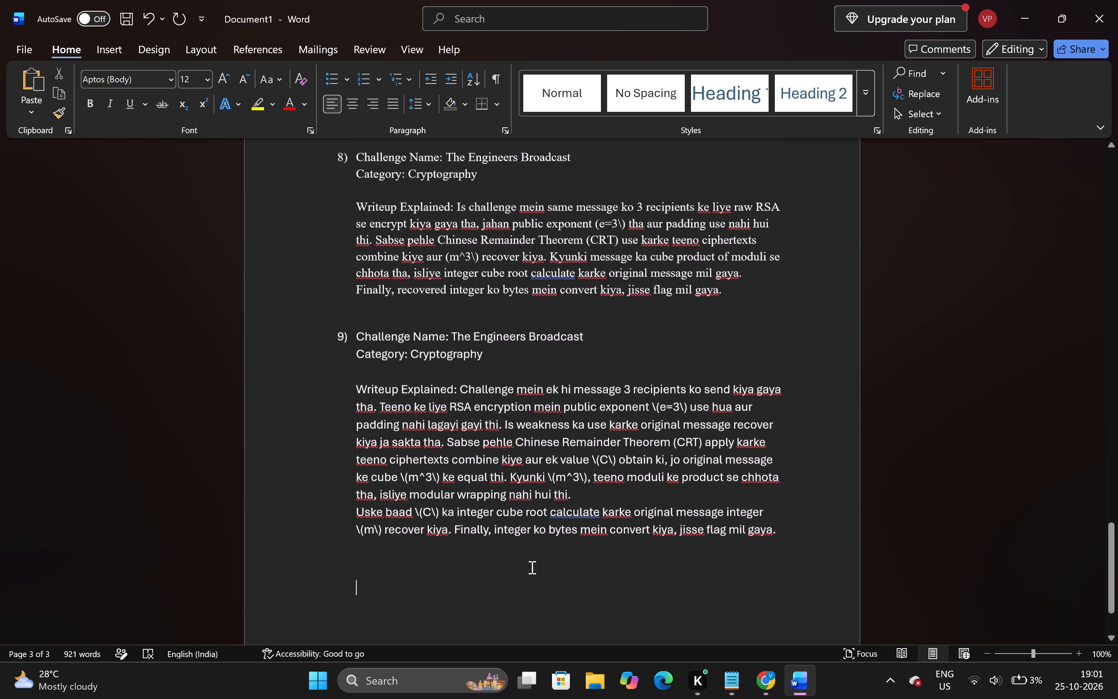
scroll(531, 567, down, 1)
scroll(531, 567, up, 1)
scroll(531, 567, down, 2)
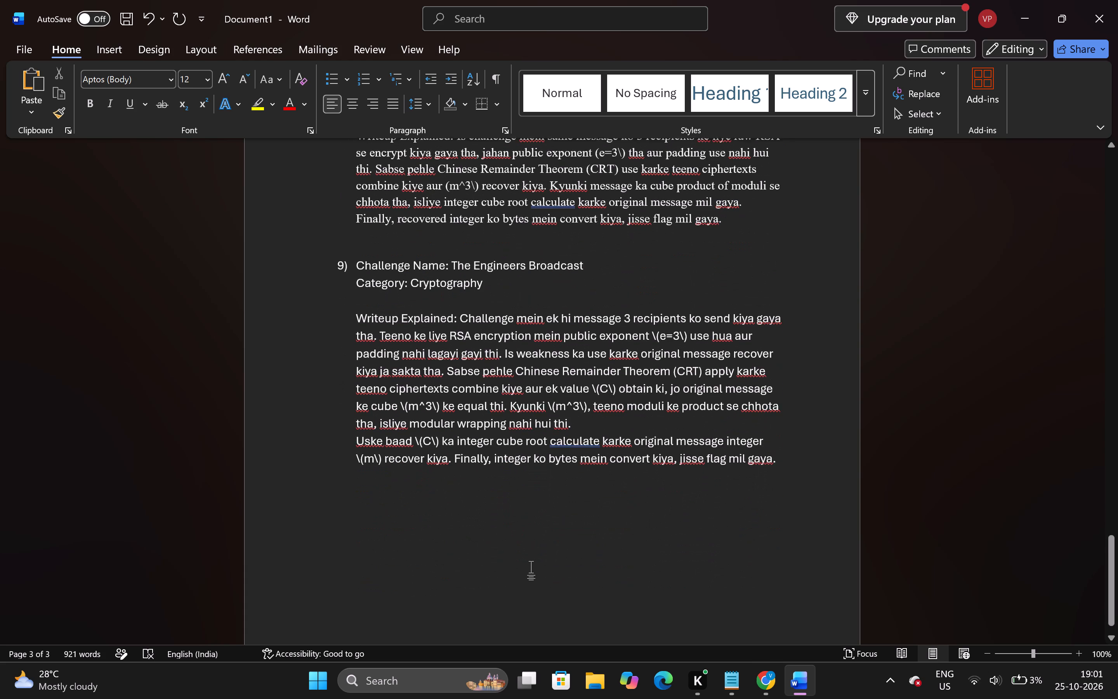
key(BackSpace)
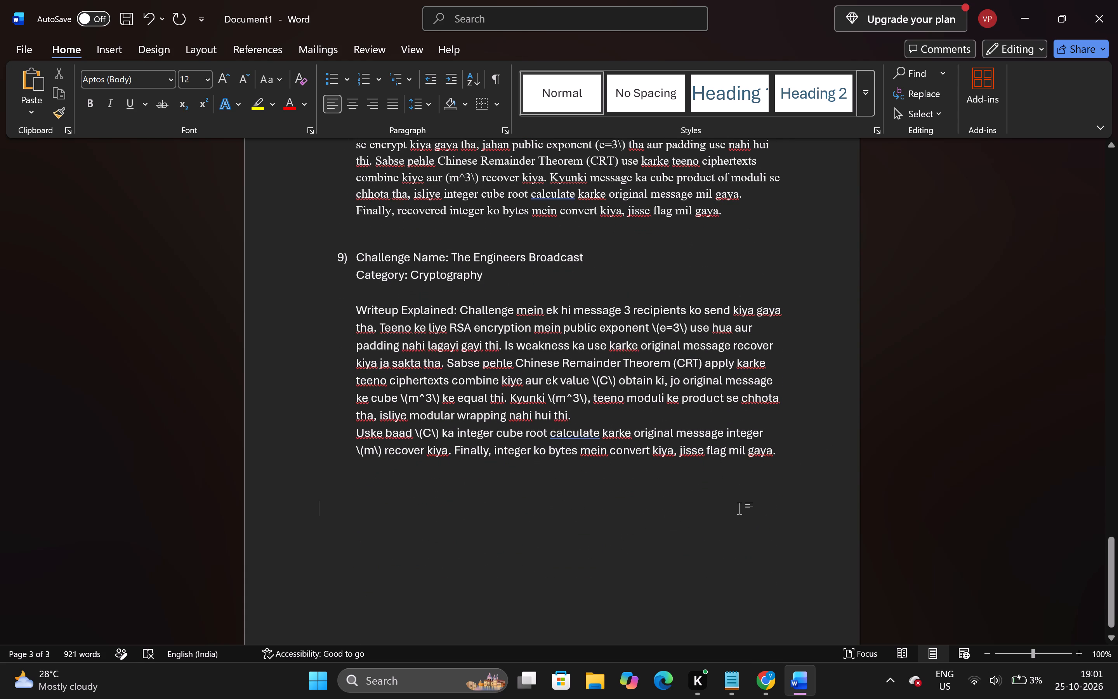
text(10)
text())
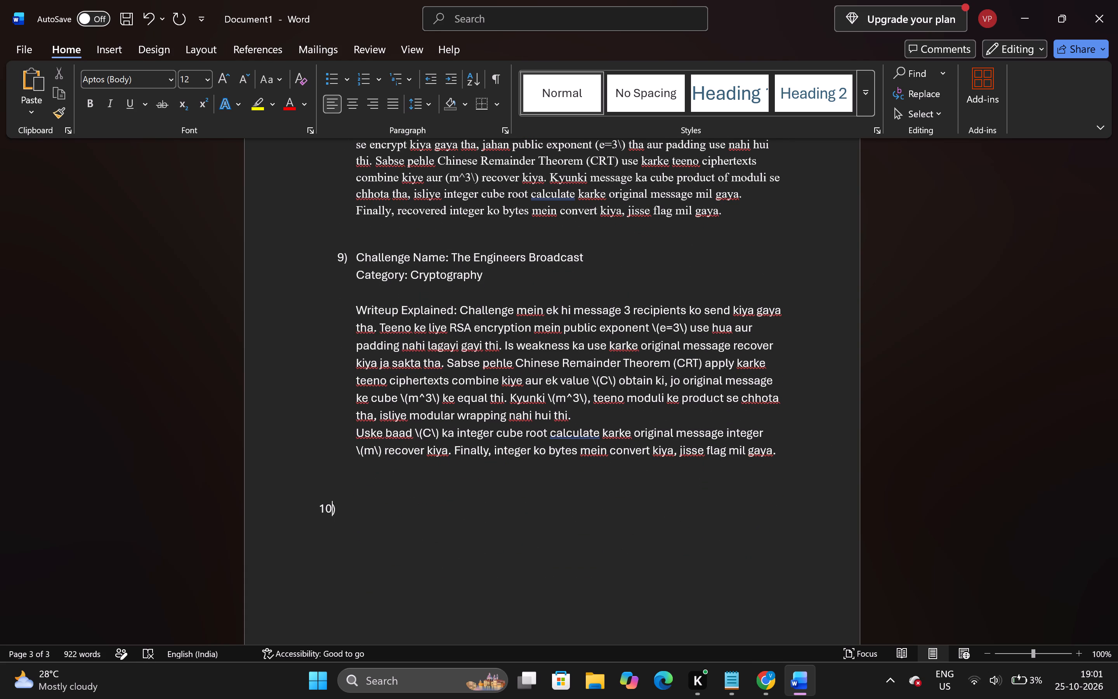
key(space)
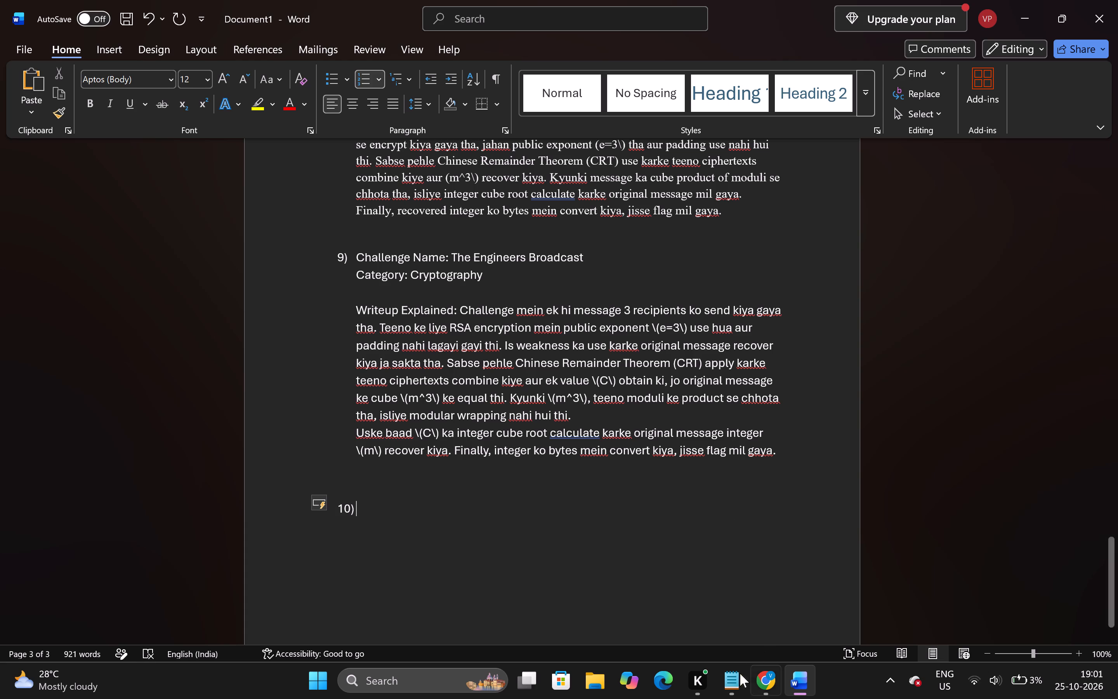
Switch to the Notepad notes and go to the "Now You See Mee" write-up below the Engineers Broadcast one.
click(733, 608)
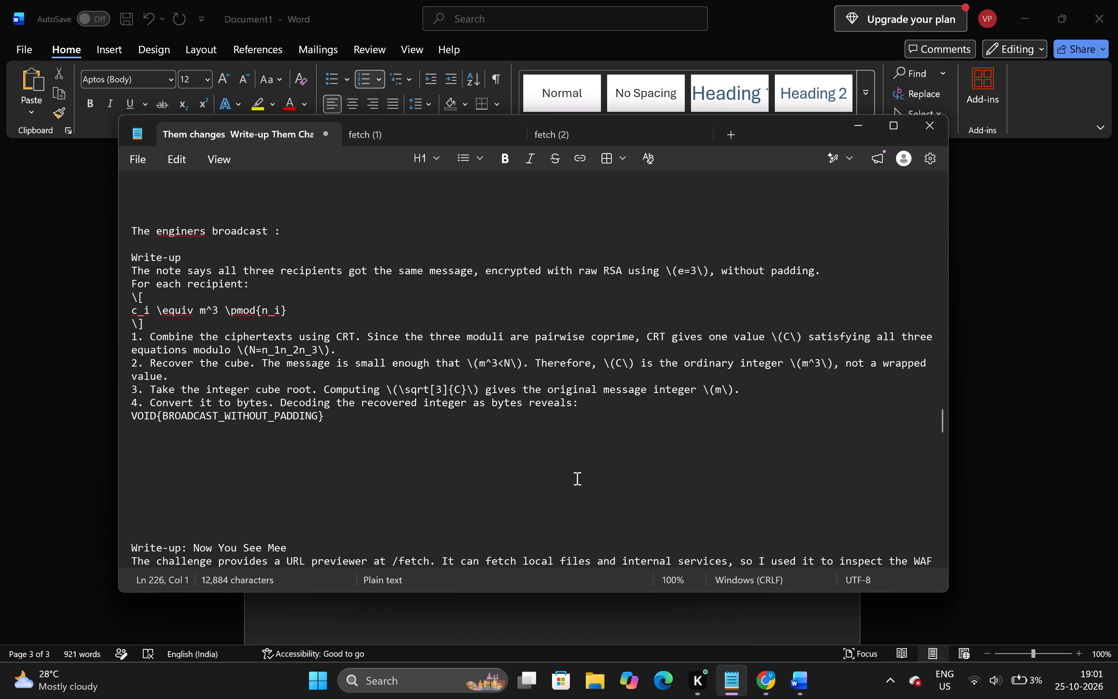
scroll(576, 478, down, 3)
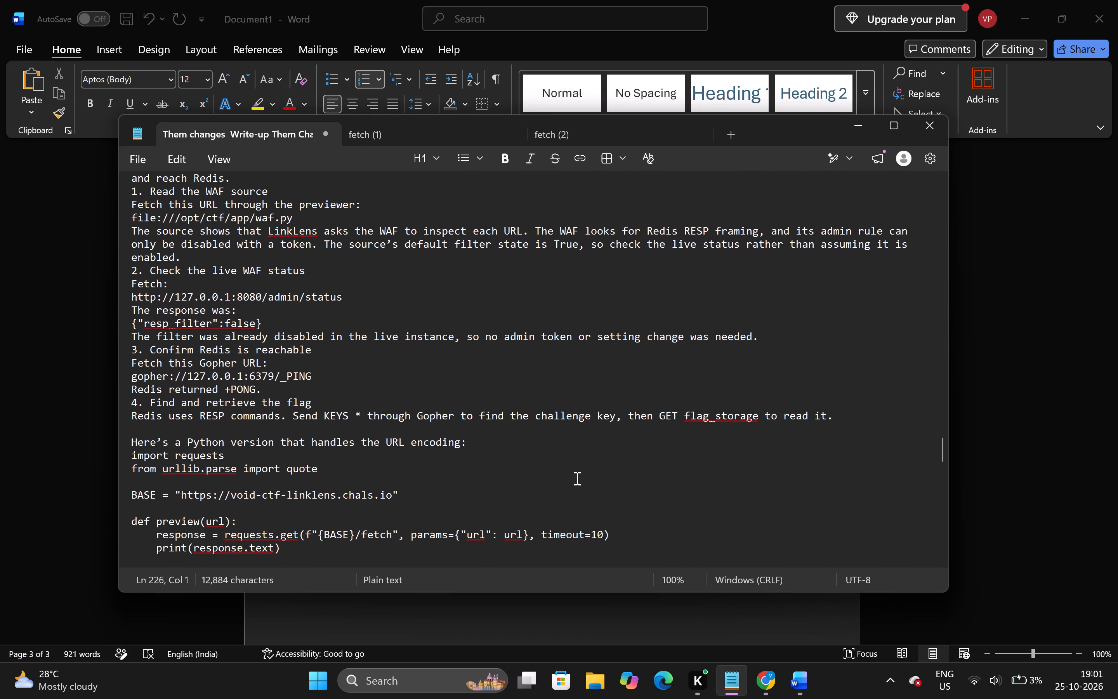
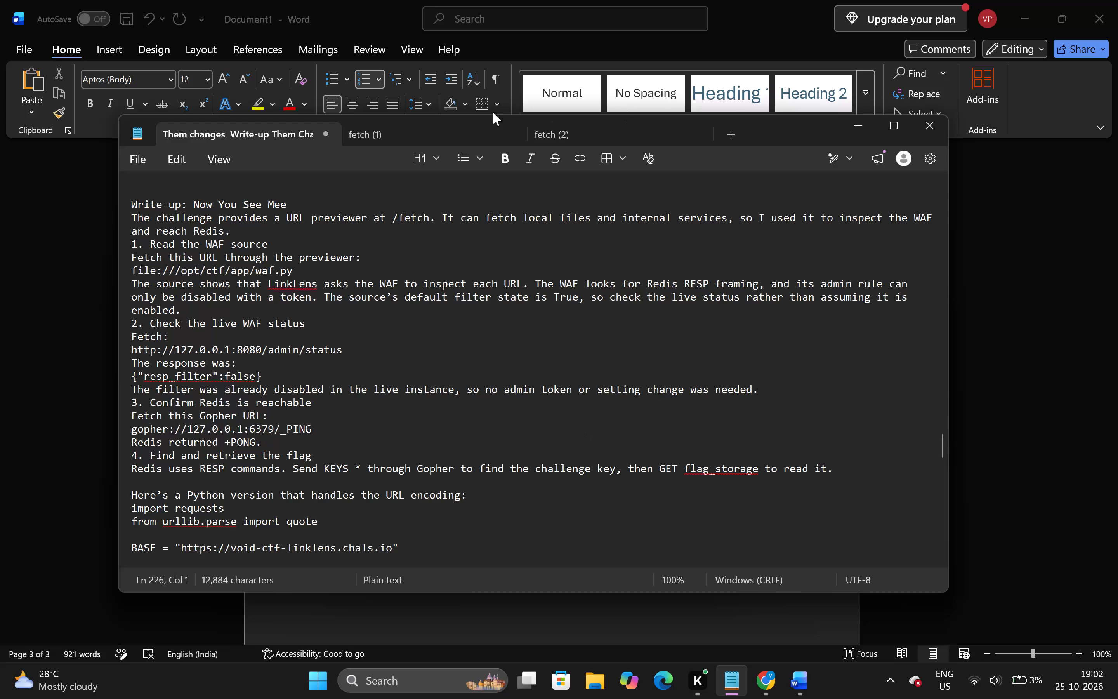
Close the fetch (1) and fetch (2) files in Notepad, keeping only the write-up notes open.
click(472, 133)
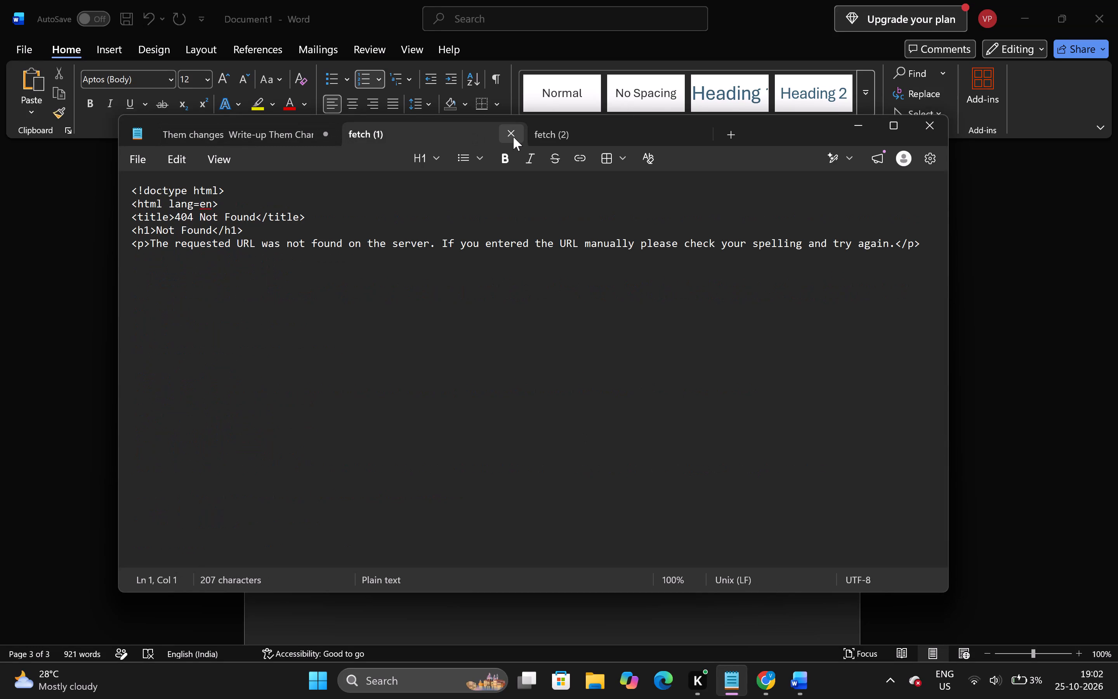
click(513, 137)
click(510, 132)
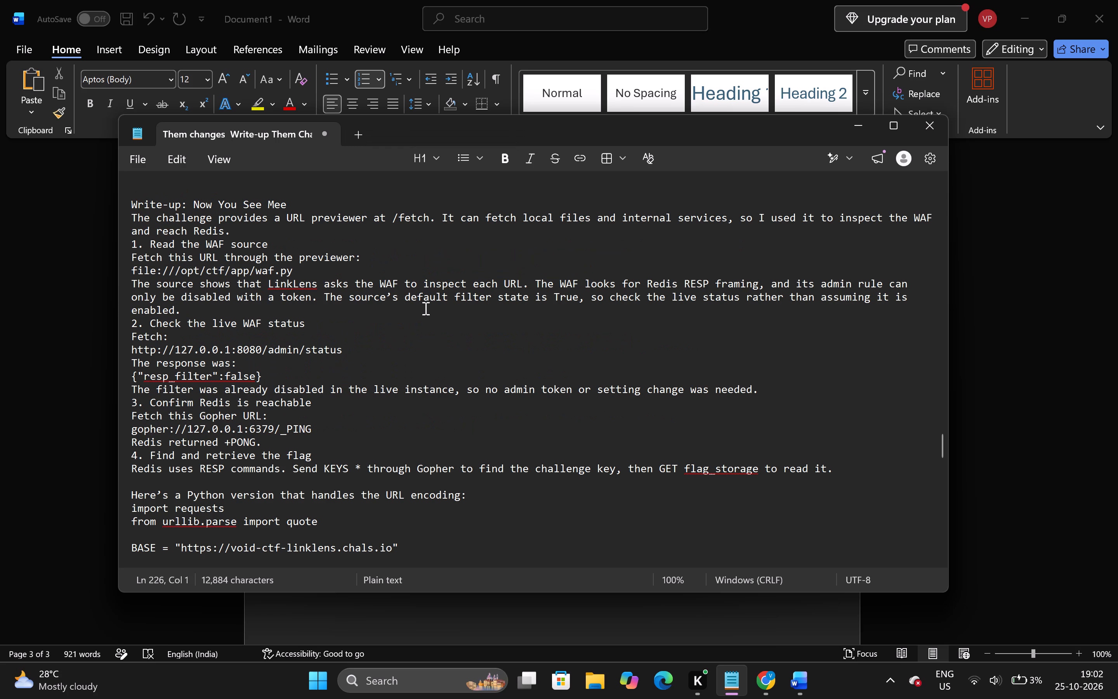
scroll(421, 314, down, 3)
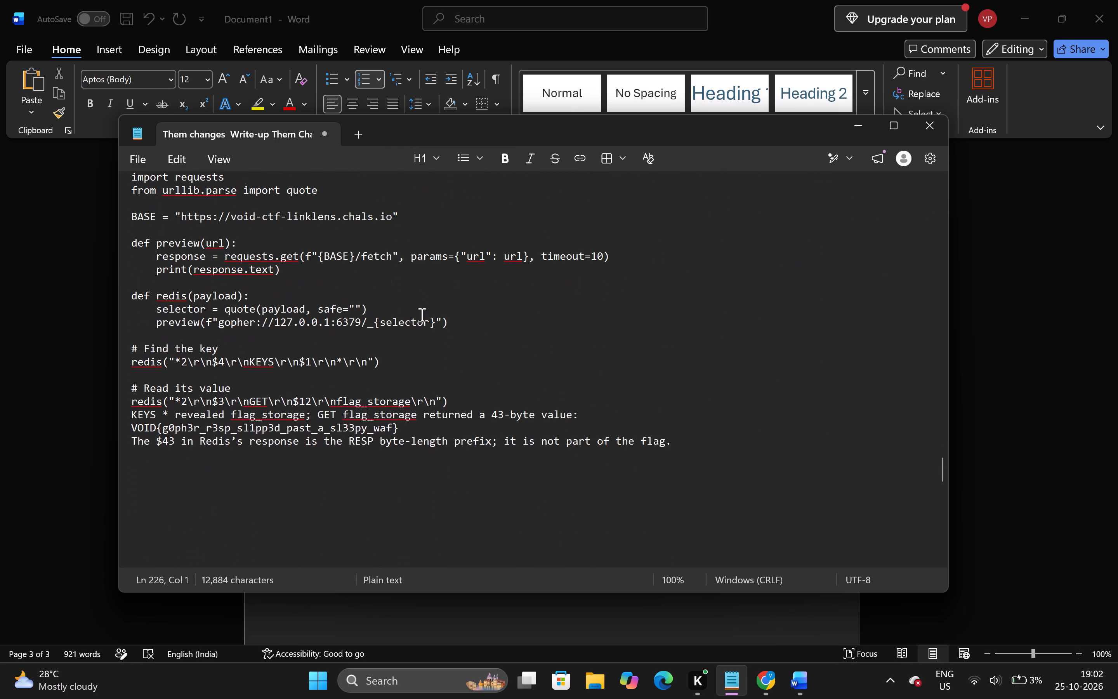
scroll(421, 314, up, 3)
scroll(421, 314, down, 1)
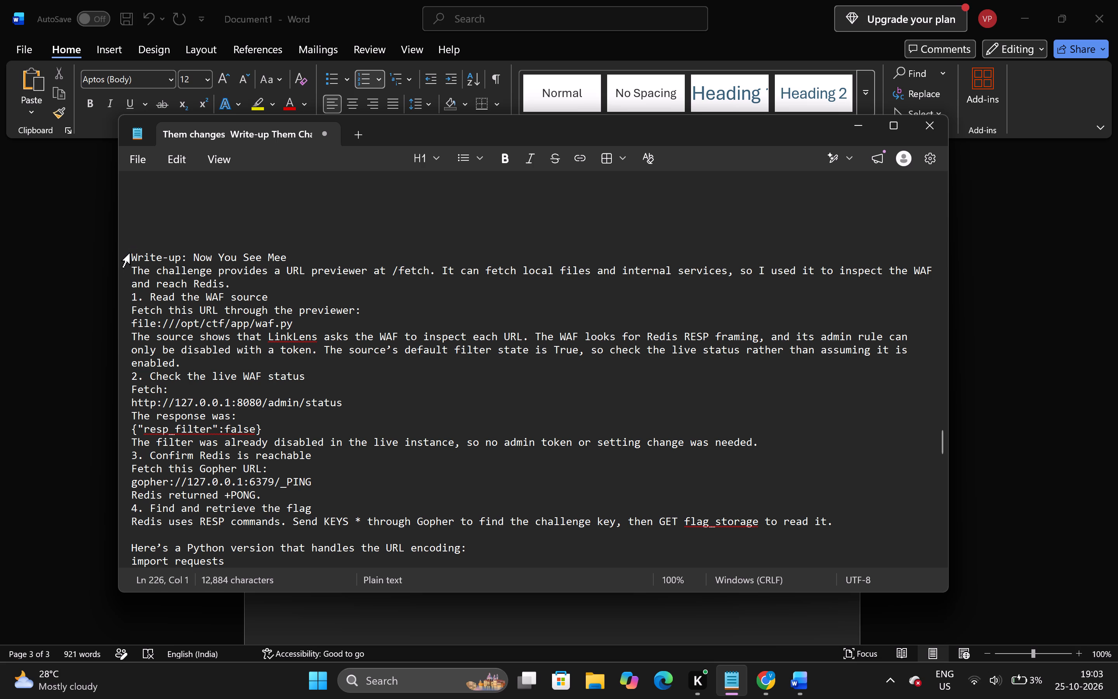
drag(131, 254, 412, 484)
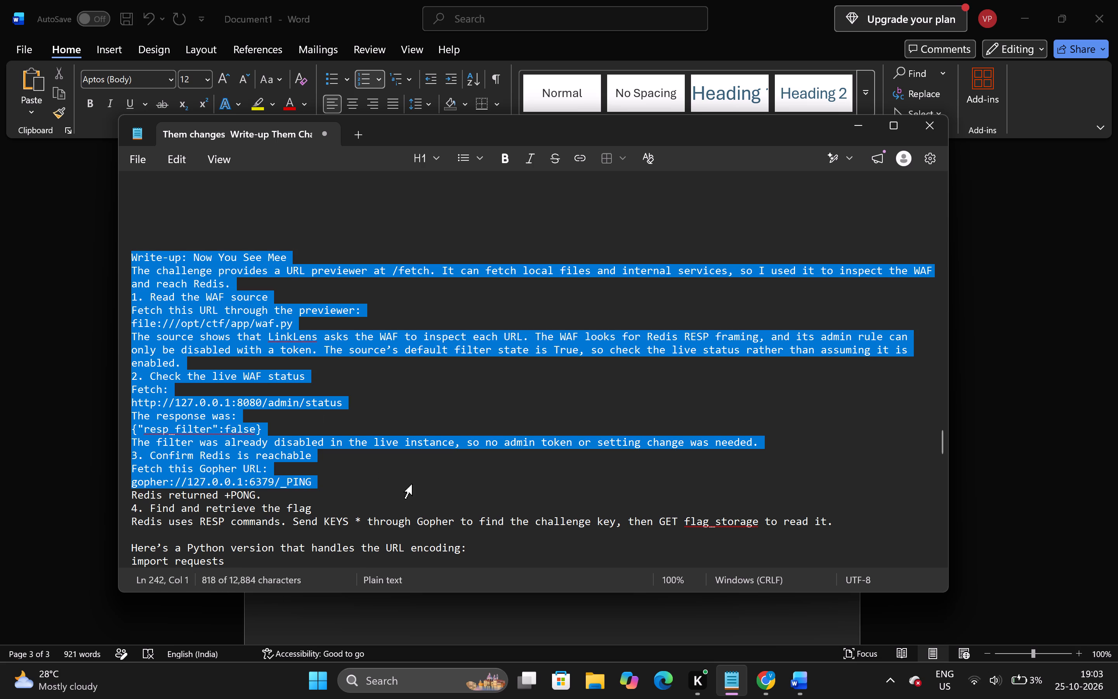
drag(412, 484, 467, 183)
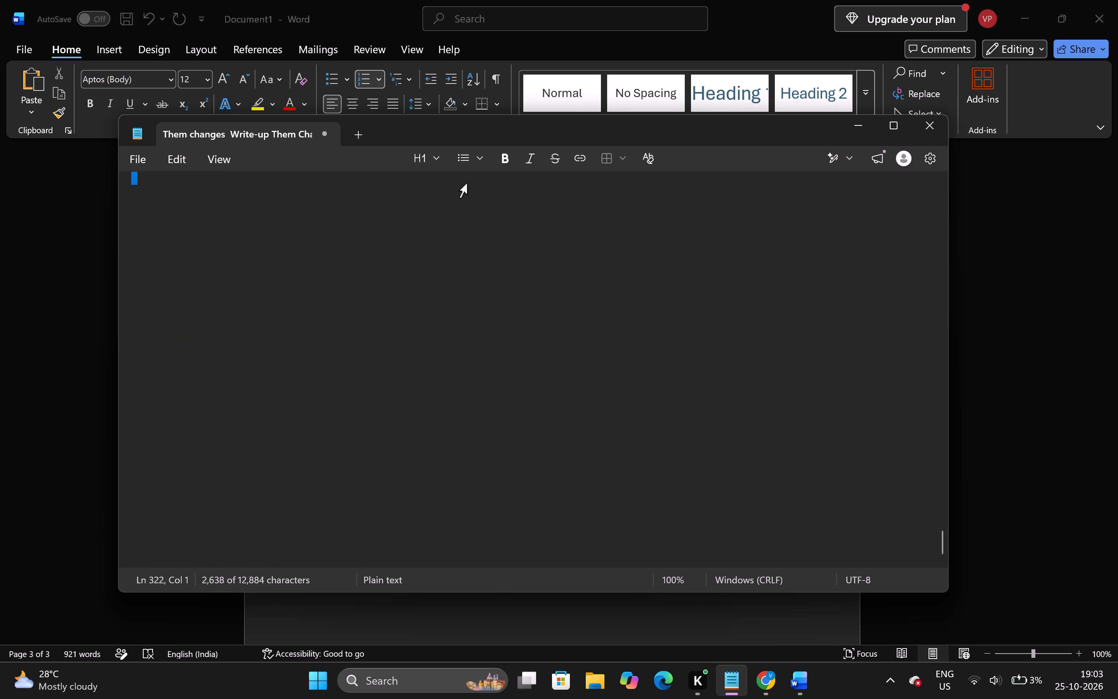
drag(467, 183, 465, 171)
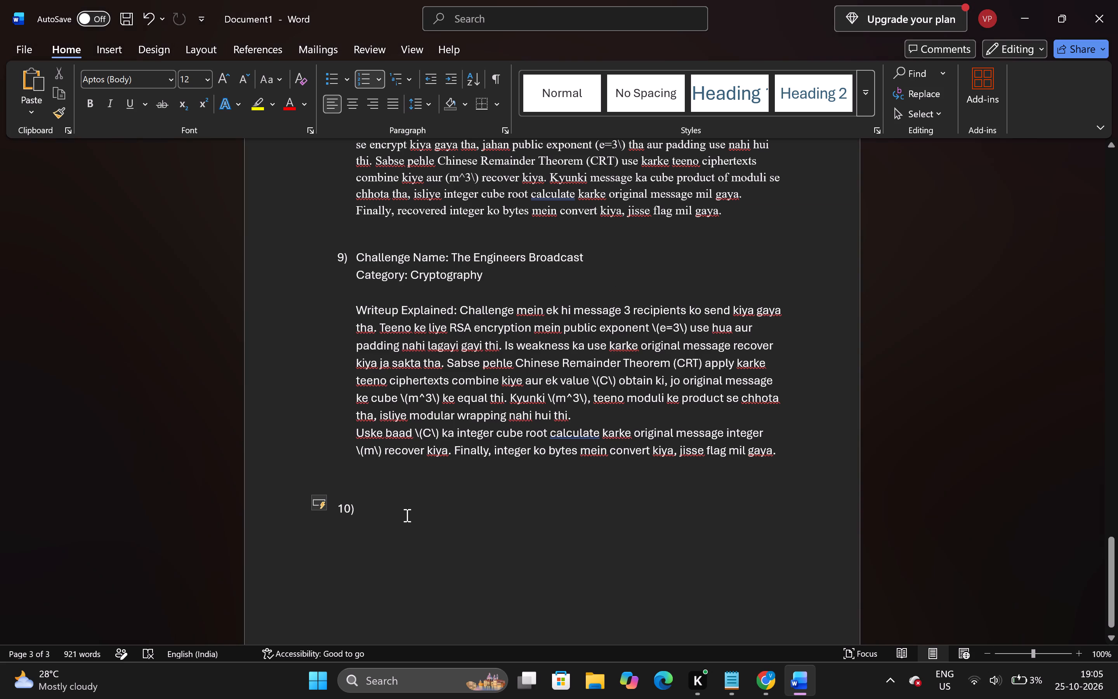
key(space)
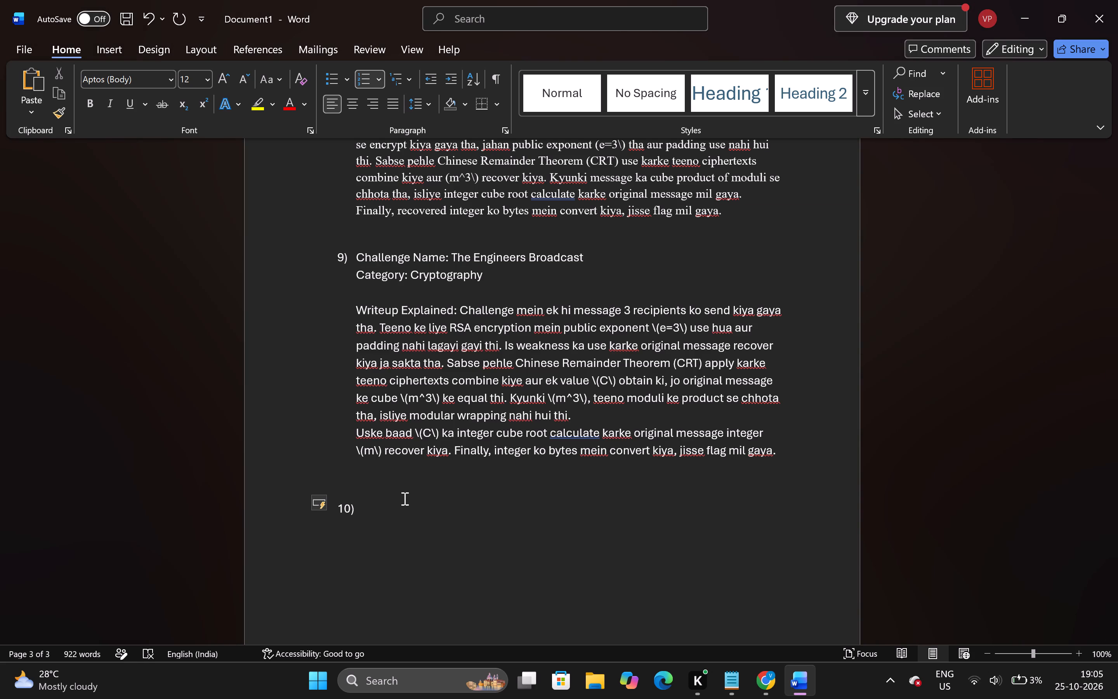
key(ctrl+v)
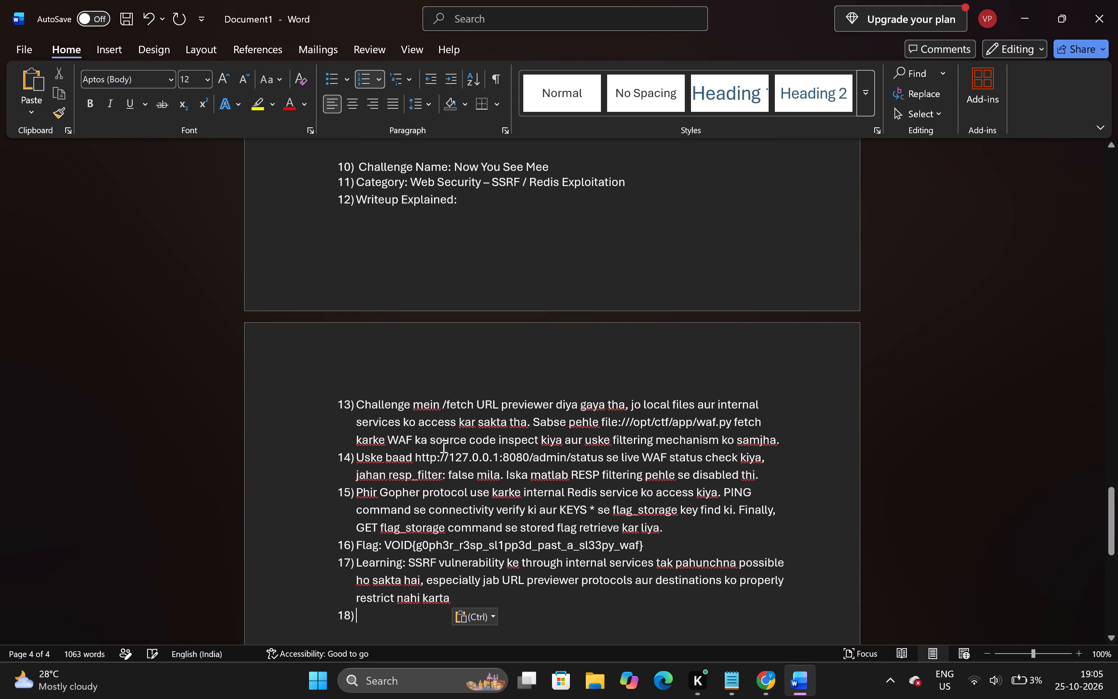
scroll(406, 286, up, 1)
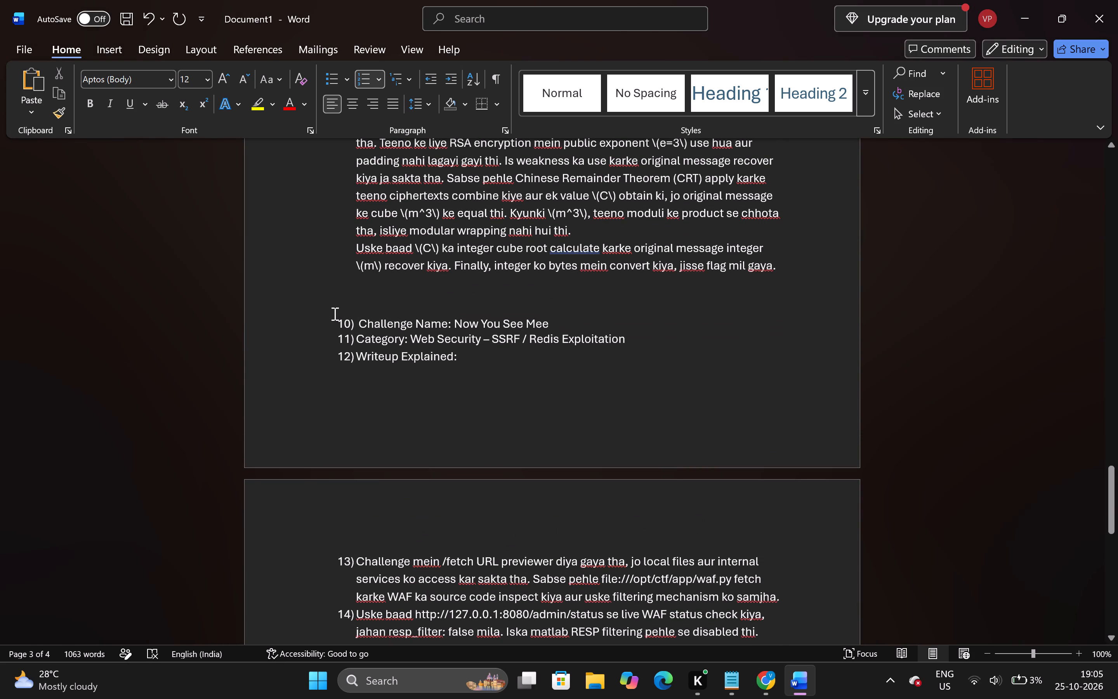
Insert three blank lines above the "Now You See Mee" entry so item 10 starts on the next page.
click(334, 313)
click(355, 296)
key(Return)
key(Return)
key(Return)
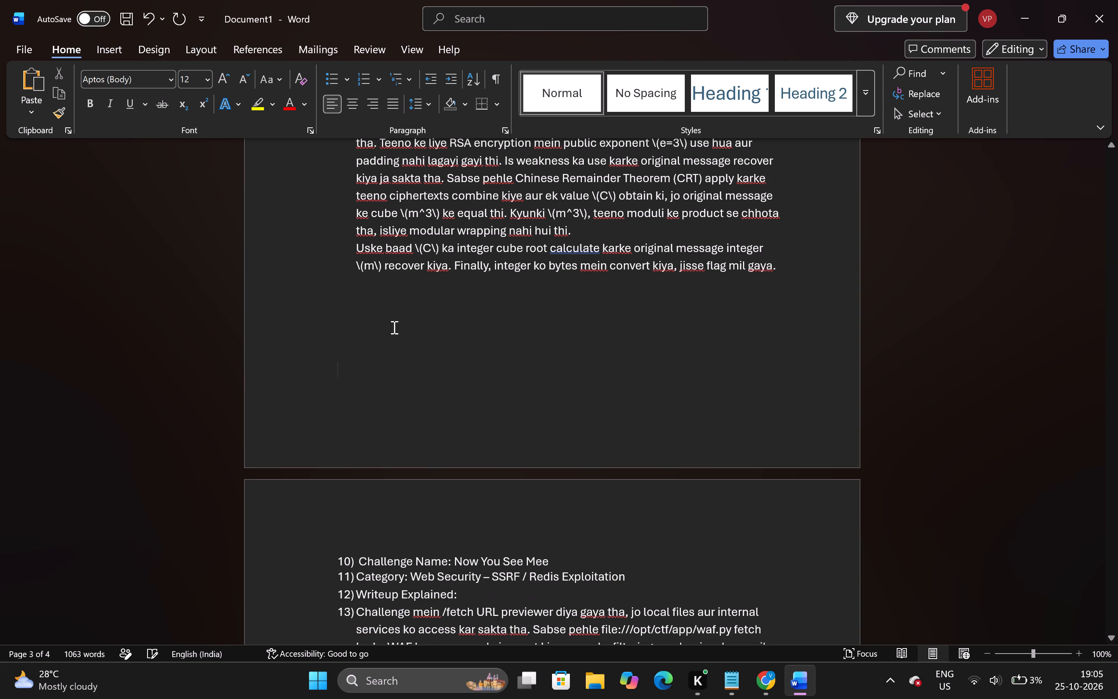
Remove the list numbers from item 10's Category and Writeup Explained lines and separate the two lines with a blank line.
scroll(483, 442, down, 2)
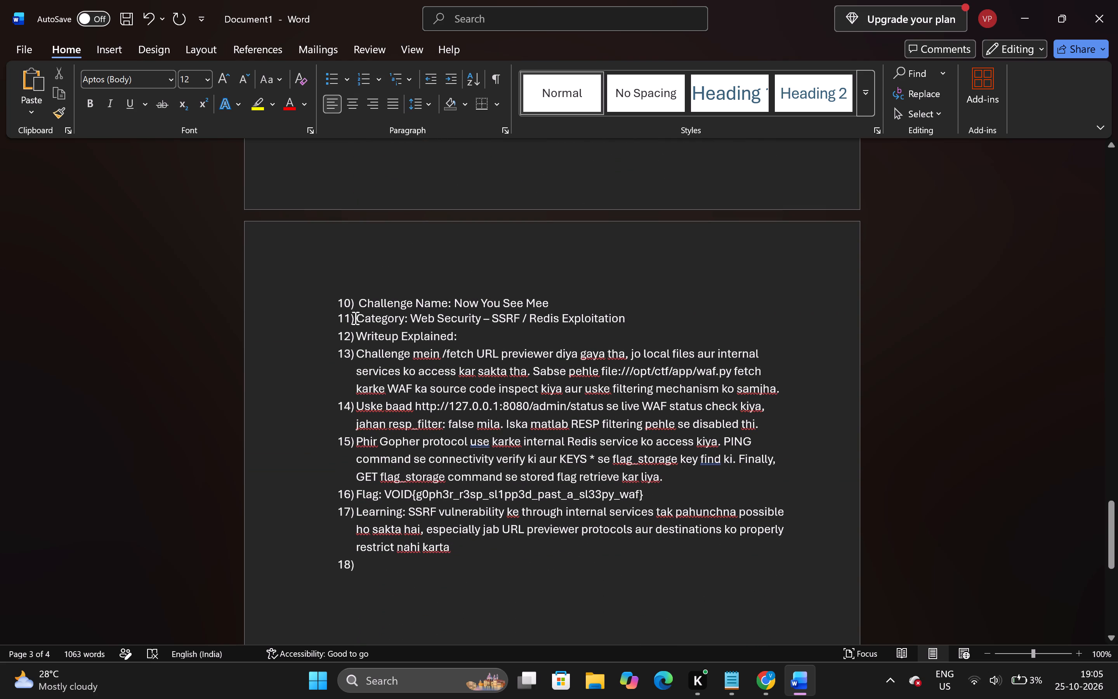
click(356, 318)
key(BackSpace)
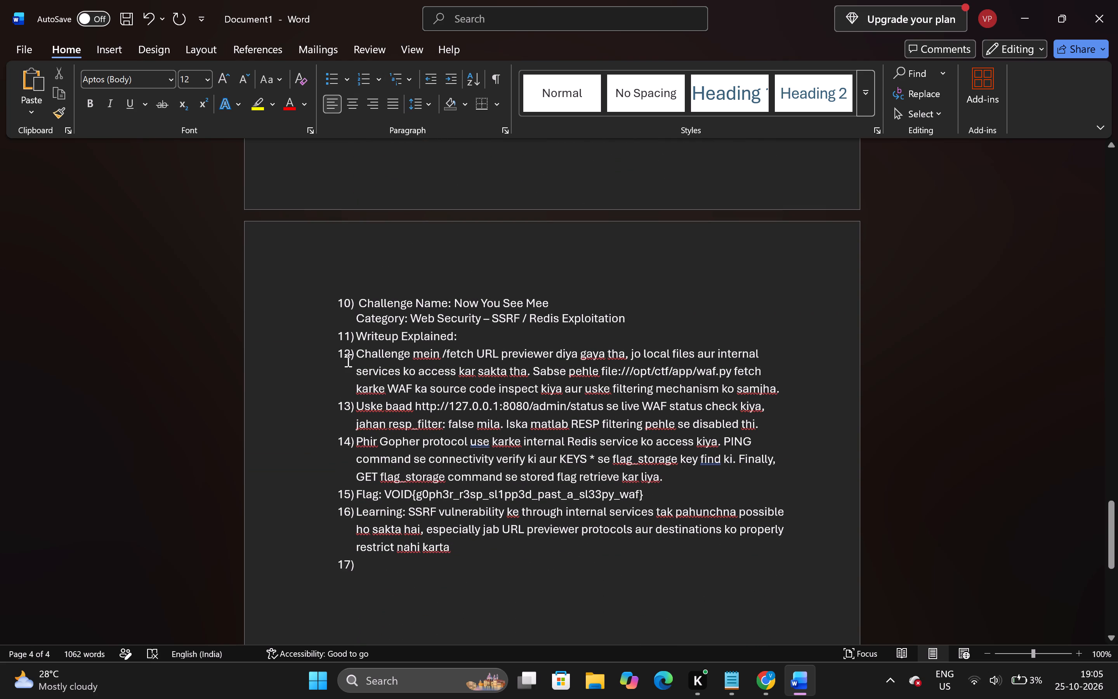
click(355, 337)
key(BackSpace)
click(630, 318)
key(Return)
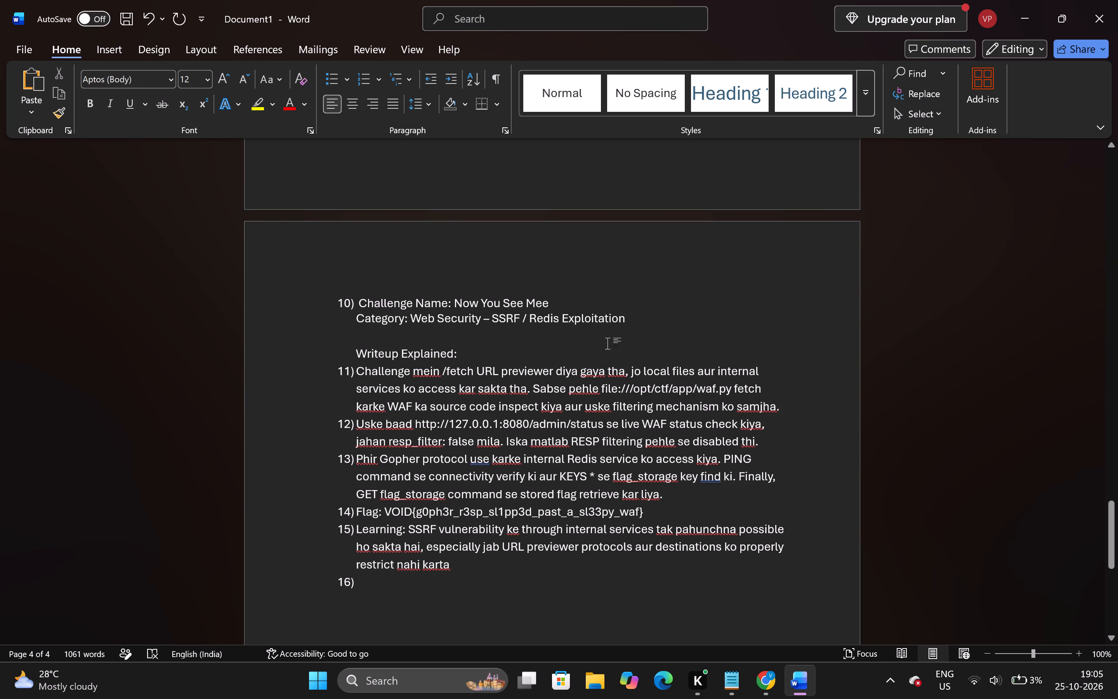
Remove the list numbers from the three explanation paragraphs beginning "Challenge mein", "Uske baad" and "Phir Gopher", keeping them indented under item 10.
click(356, 370)
key(BackSpace)
click(356, 422)
key(BackSpace)
click(354, 459)
key(BackSpace)
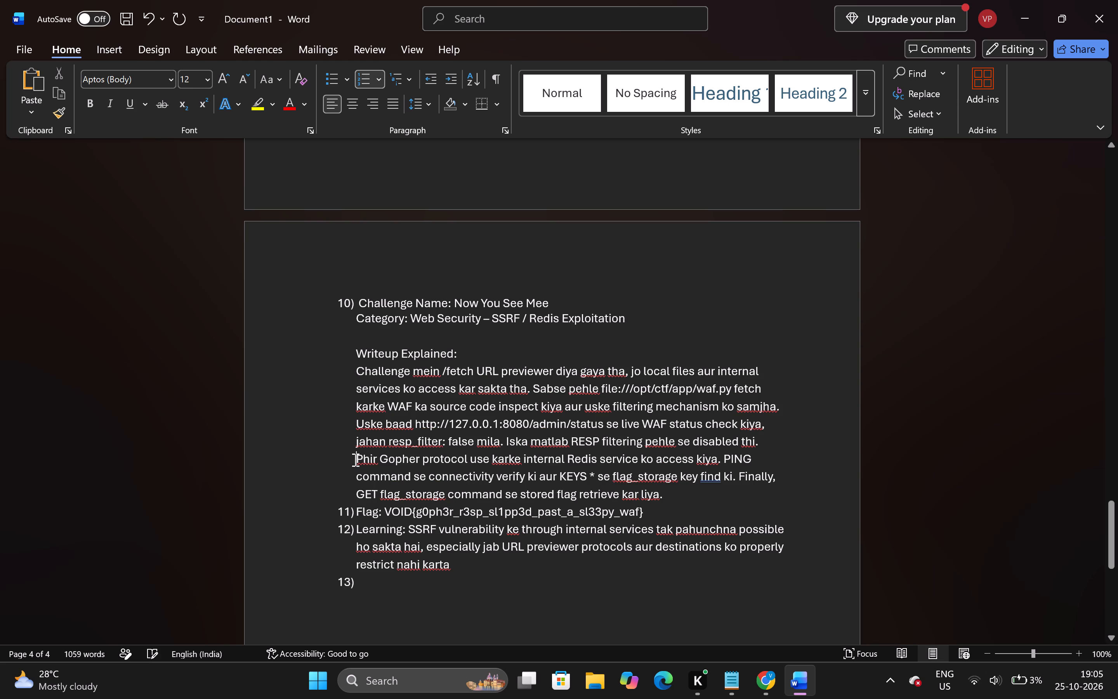
Delete the Flag line from item 10 and remove the list number from the Learning paragraph.
click(353, 511)
key(BackSpace)
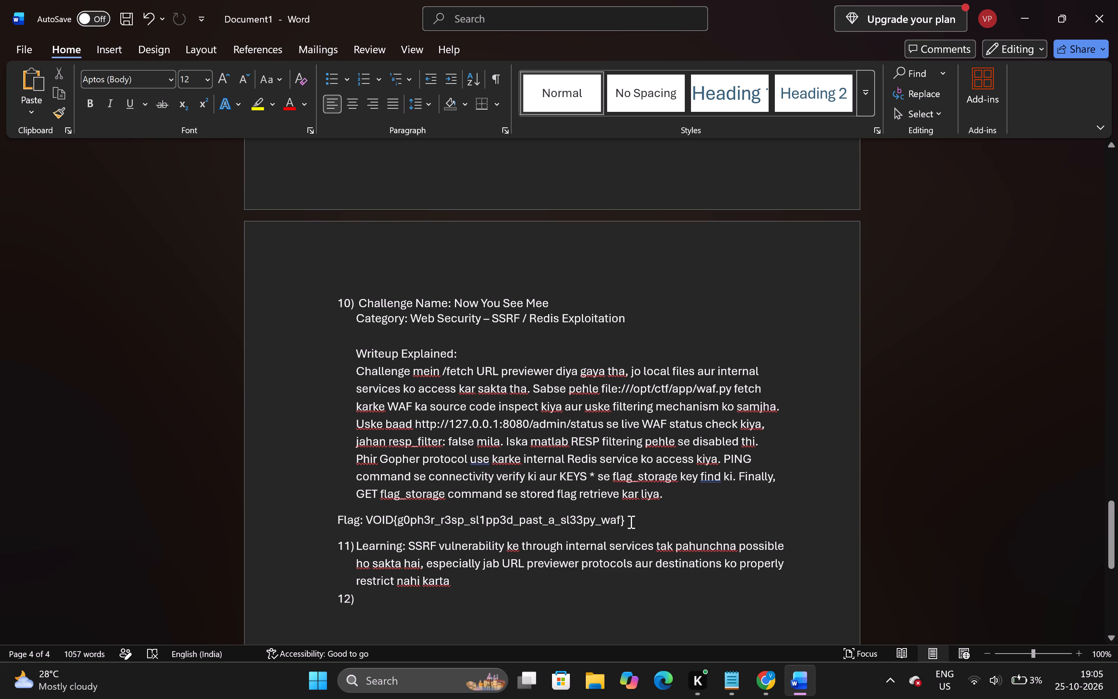
drag(631, 522, 346, 522)
key(BackSpace)
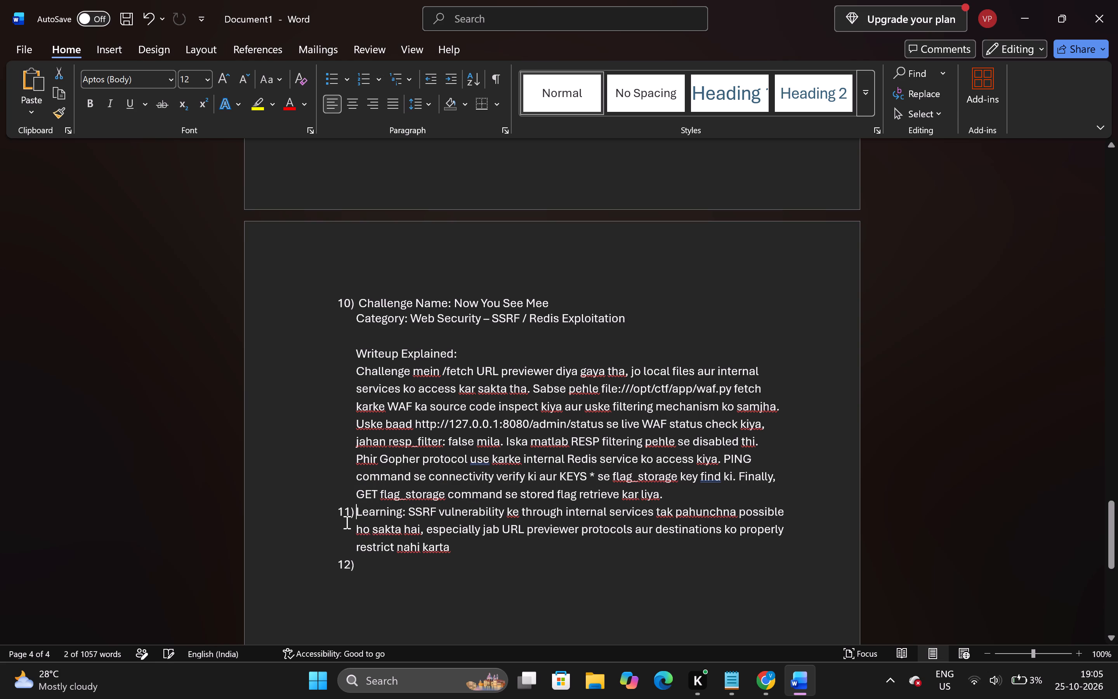
key(BackSpace)
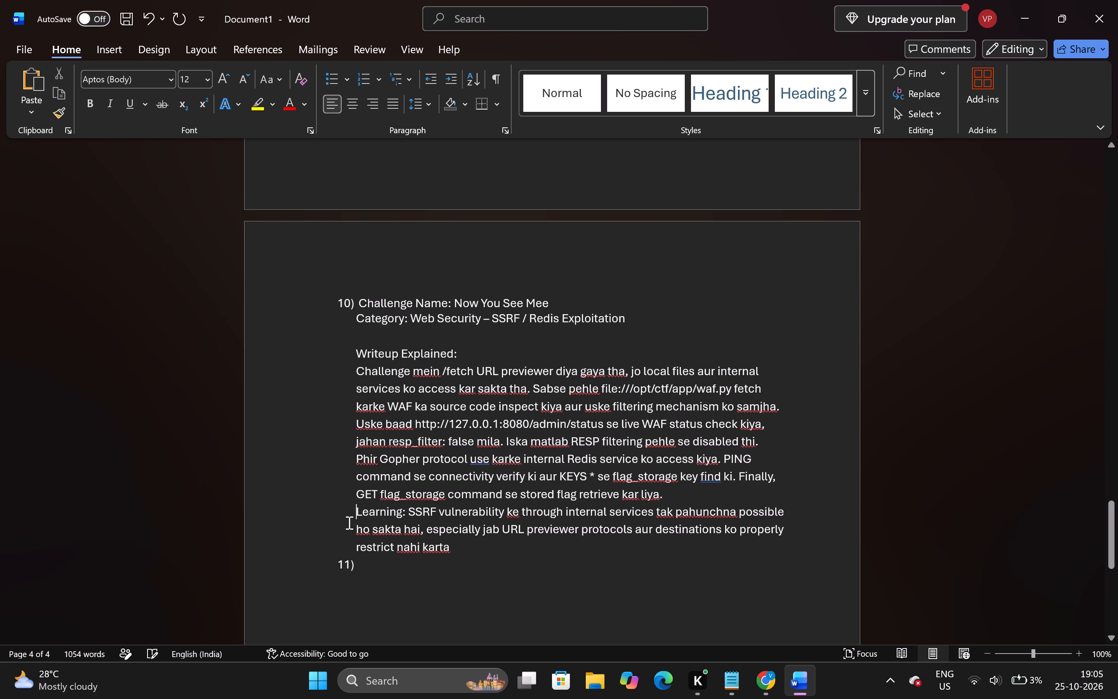
Remove the numbering and indent from the empty list item after the Learning paragraph.
click(362, 568)
key(BackSpace)
key(BackSpace)
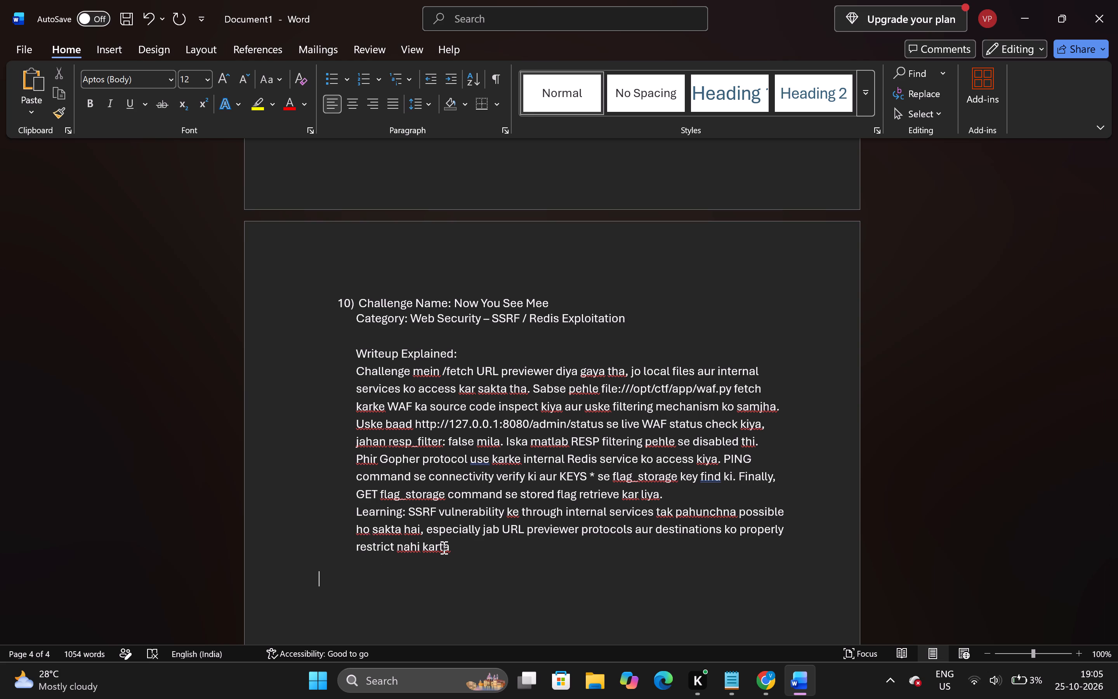
click(470, 545)
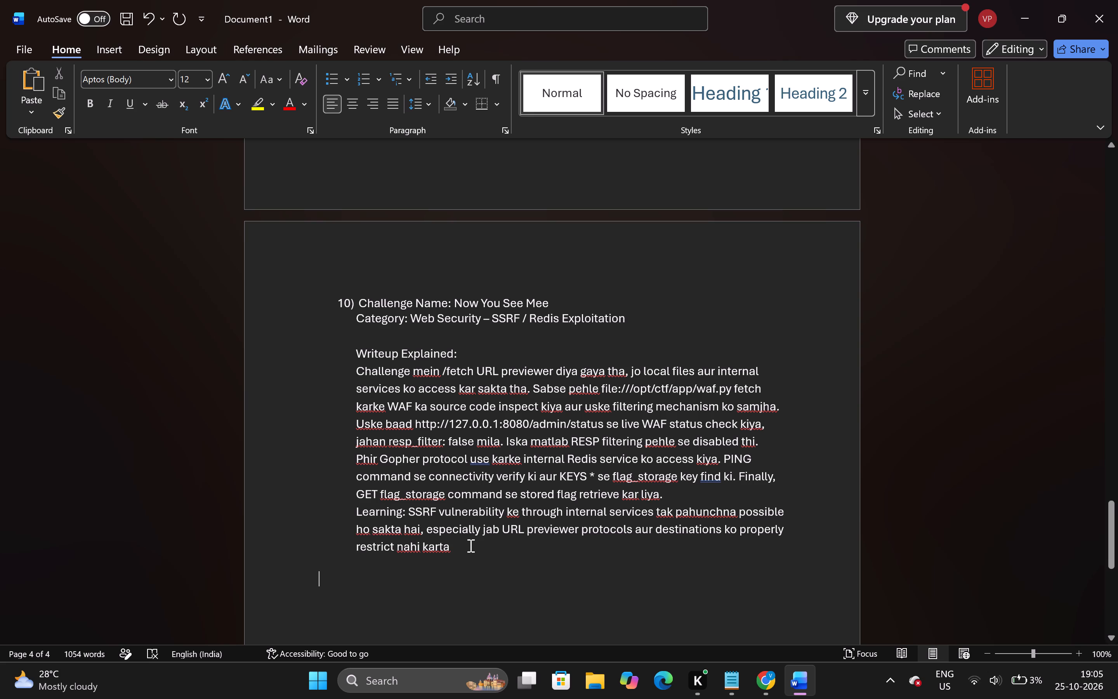
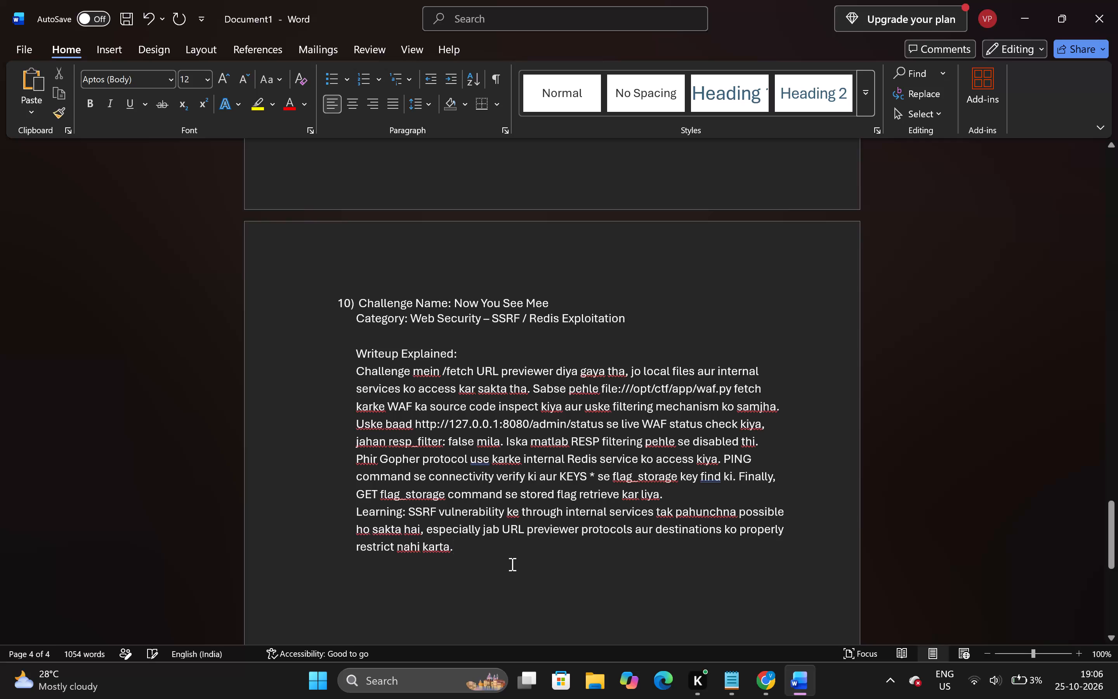
Join the "Challenge mein" paragraph onto item 10's "Writeup Explained:" line, separated by a single space.
click(538, 570)
click(354, 371)
key(BackSpace)
key(BackSpace)
key(space)
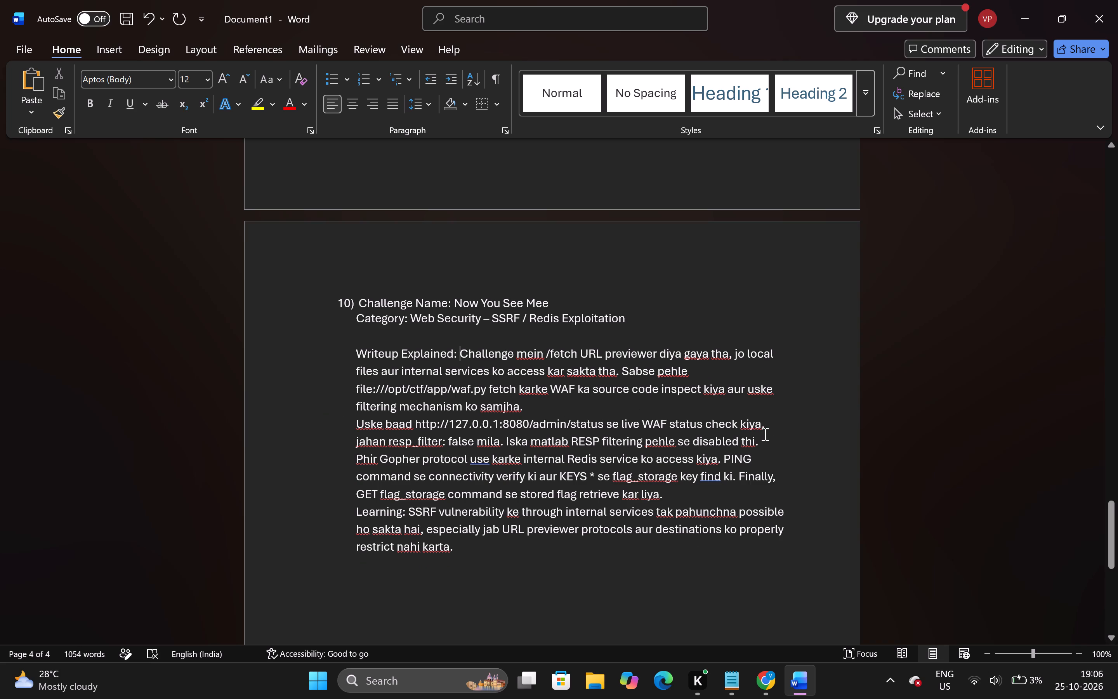
Review the Writeup Explained text and Learning paragraph of item 10, "Now You See Mee".
drag(768, 426, 363, 421)
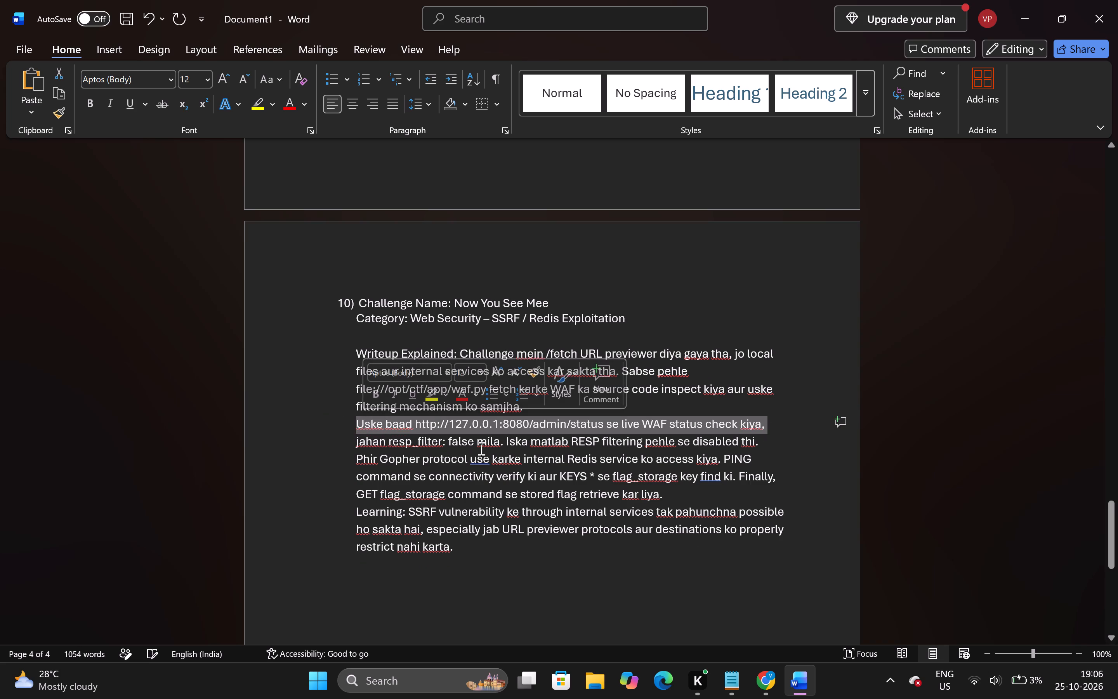
click(488, 447)
drag(768, 438, 725, 442)
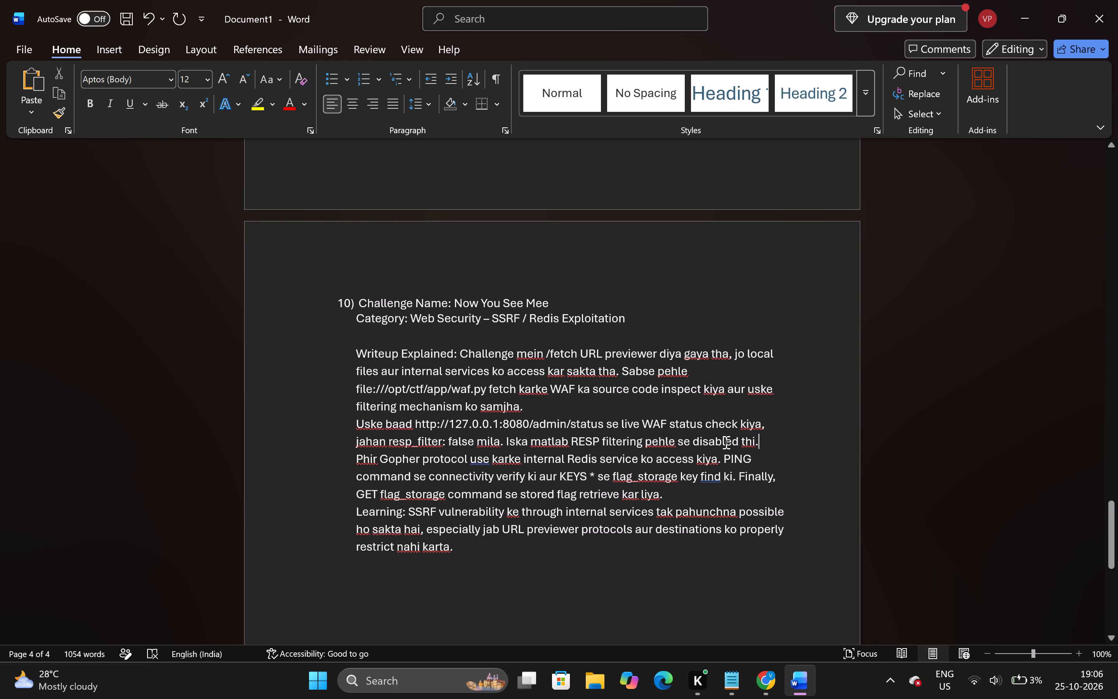
drag(725, 442, 362, 427)
click(362, 427)
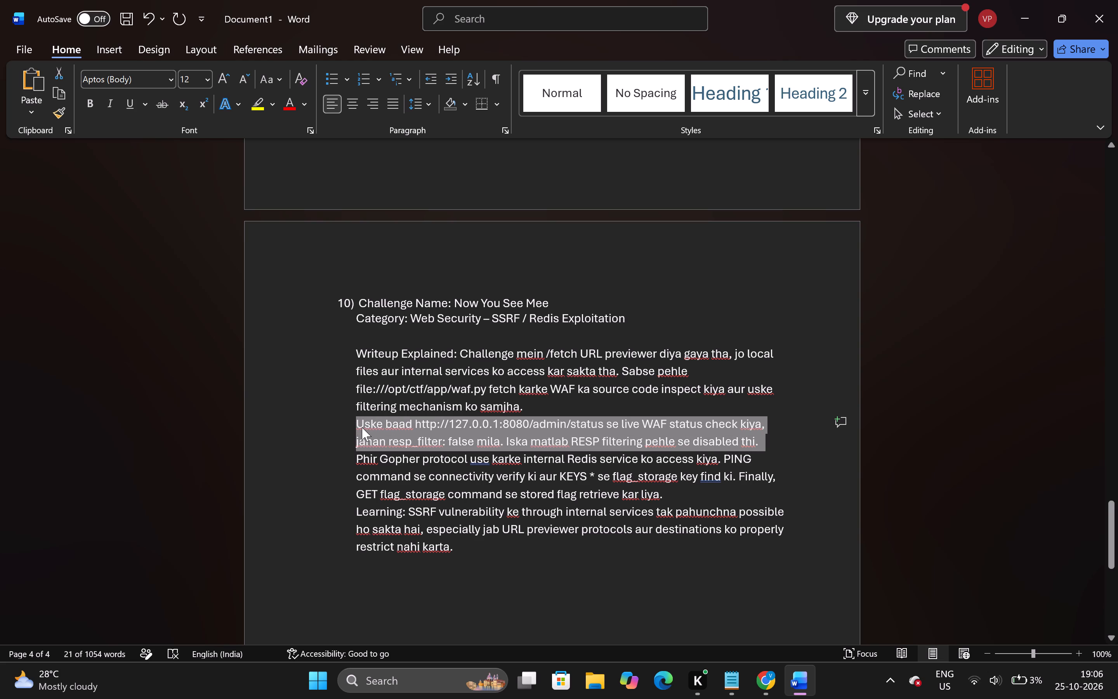
drag(528, 414, 371, 364)
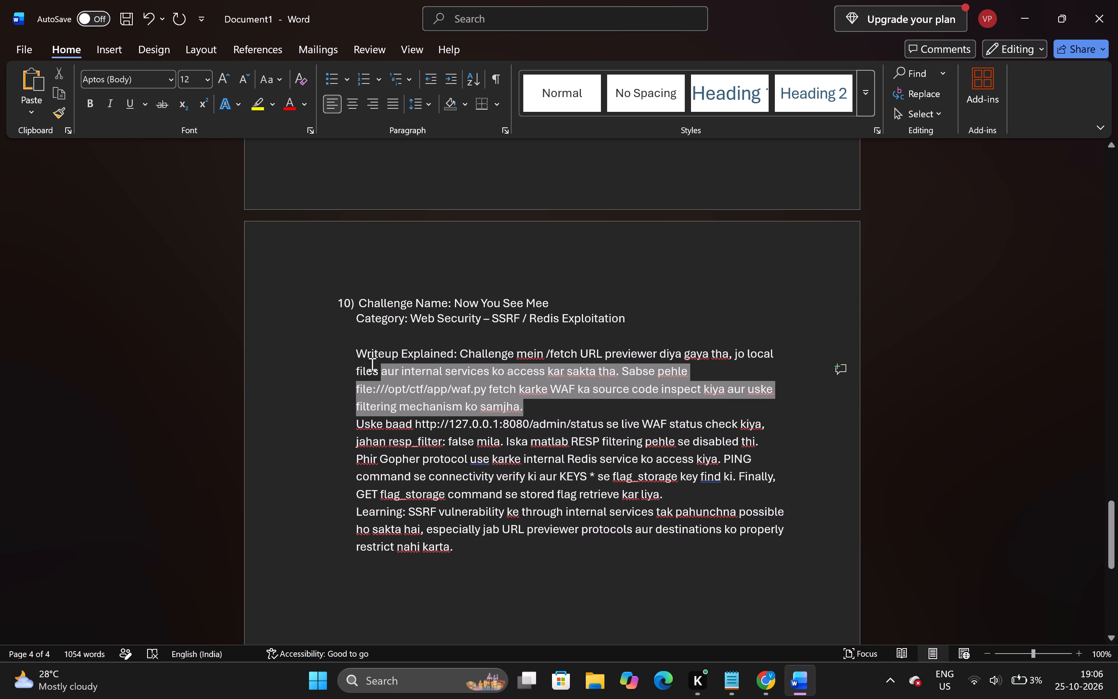
drag(371, 364, 356, 356)
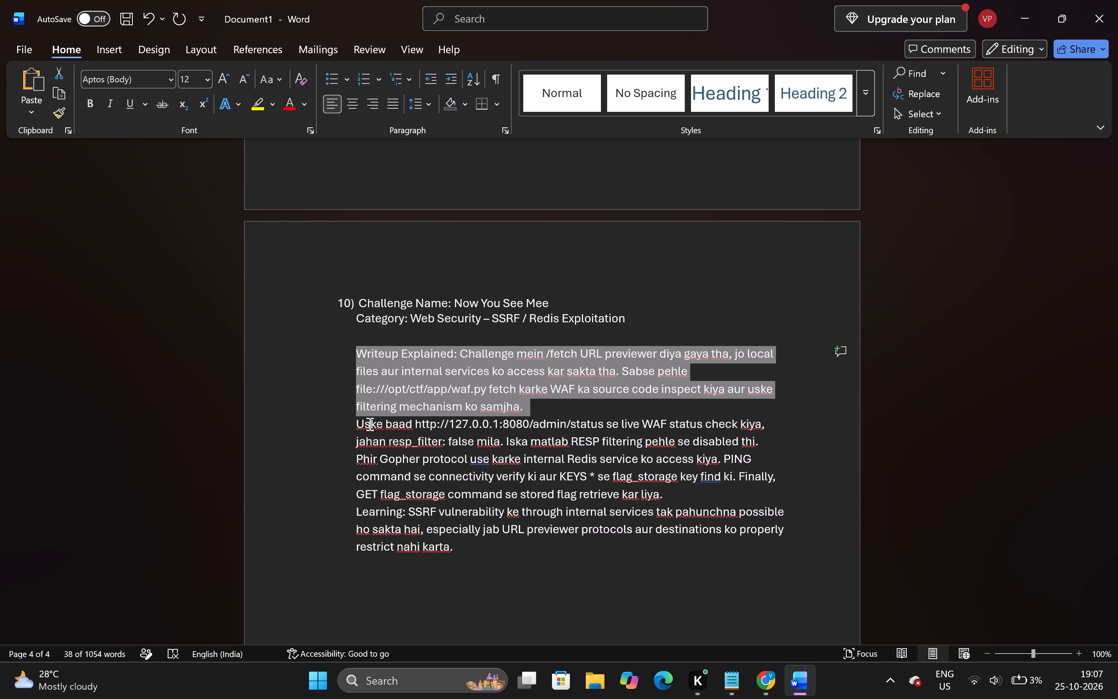
click(258, 504)
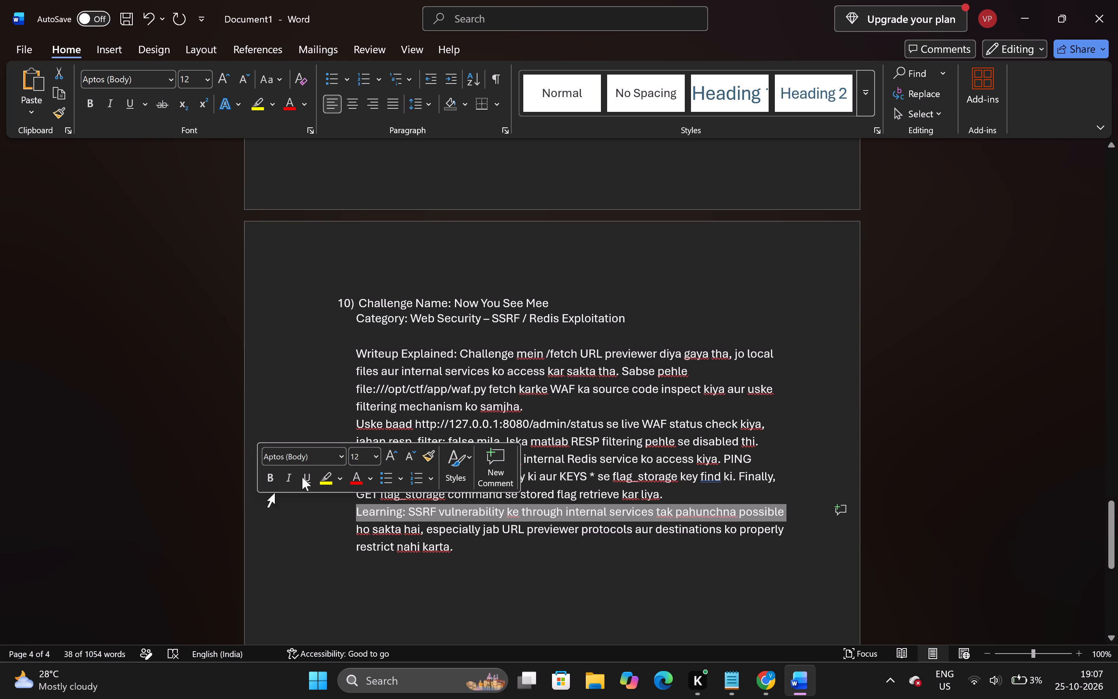
click(359, 376)
drag(352, 349, 406, 420)
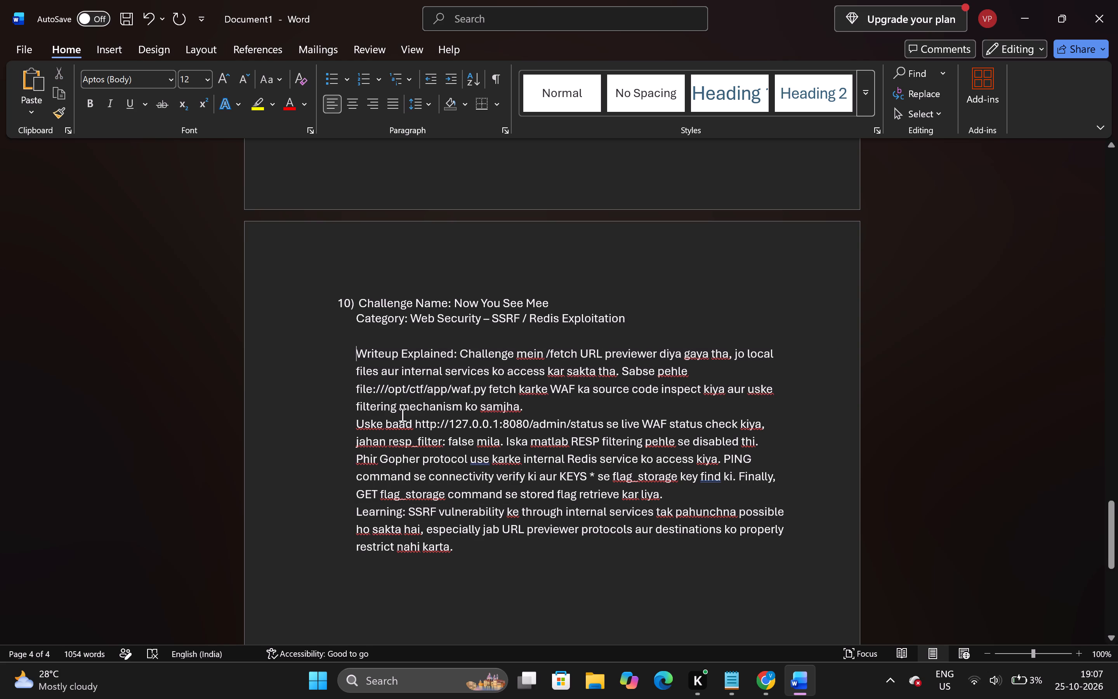
drag(406, 420, 500, 567)
click(462, 574)
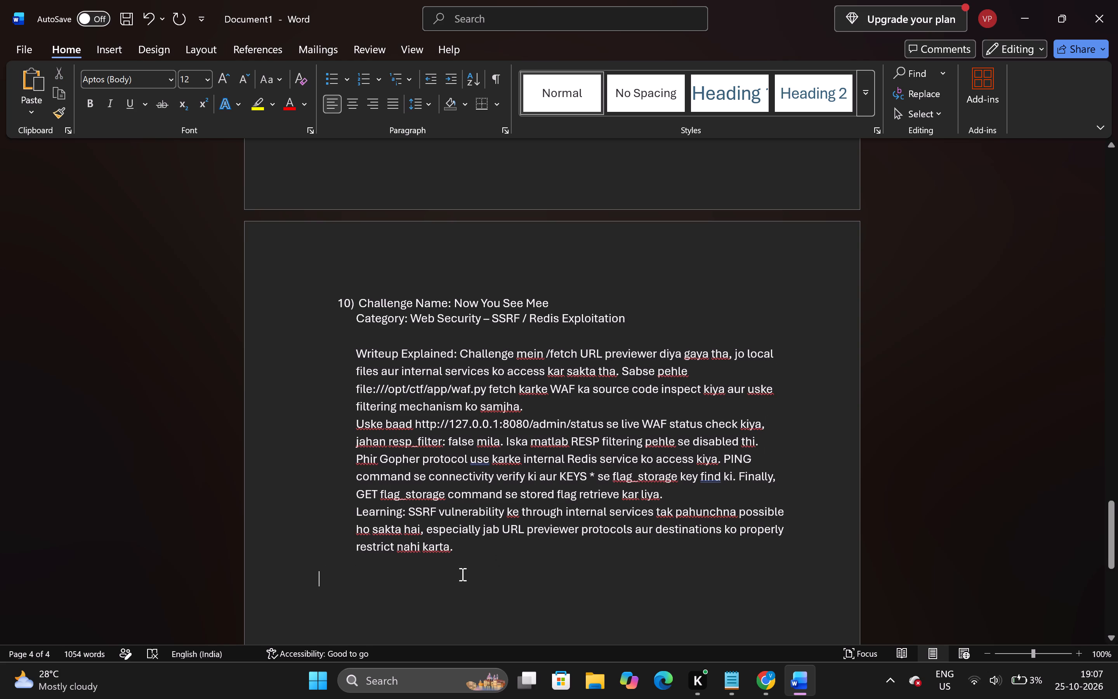
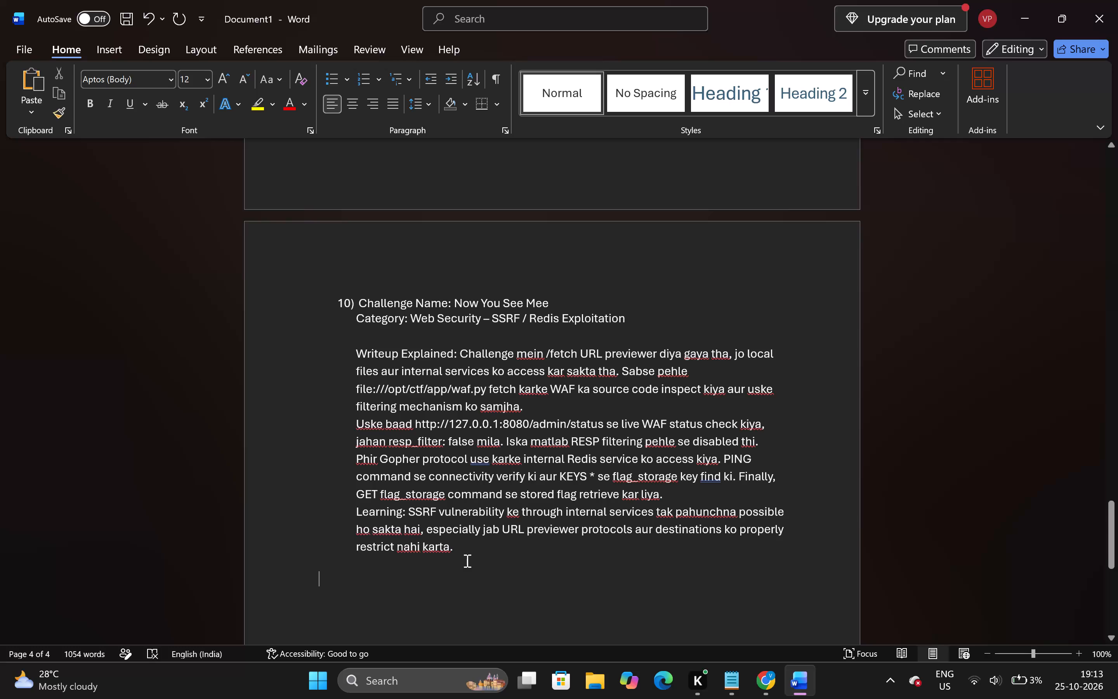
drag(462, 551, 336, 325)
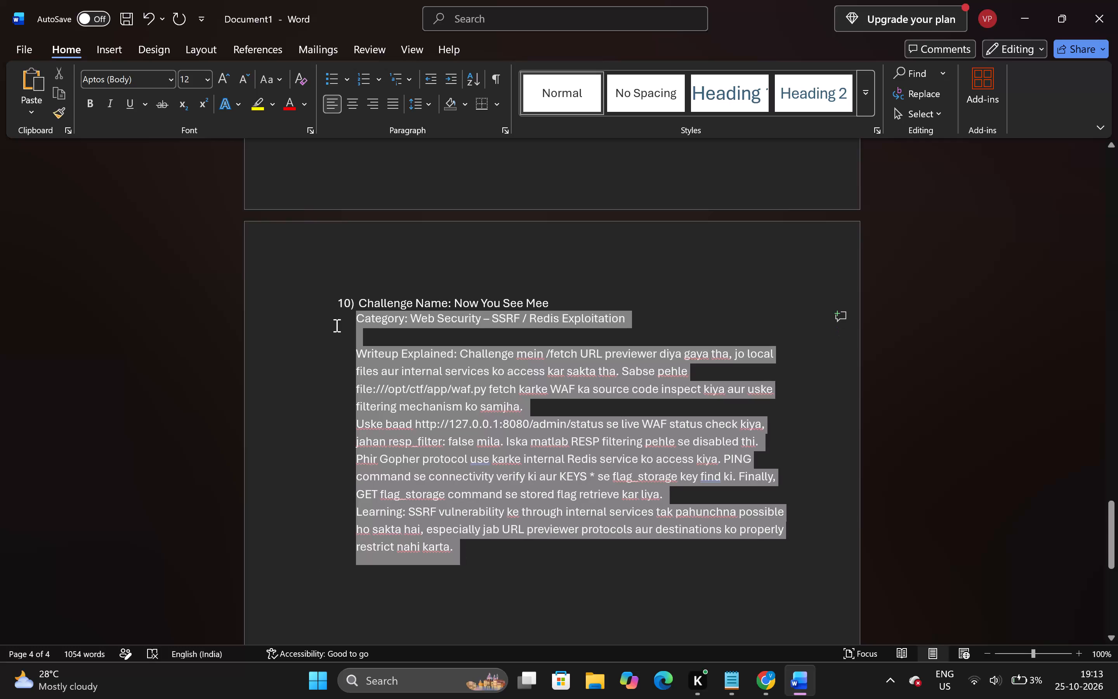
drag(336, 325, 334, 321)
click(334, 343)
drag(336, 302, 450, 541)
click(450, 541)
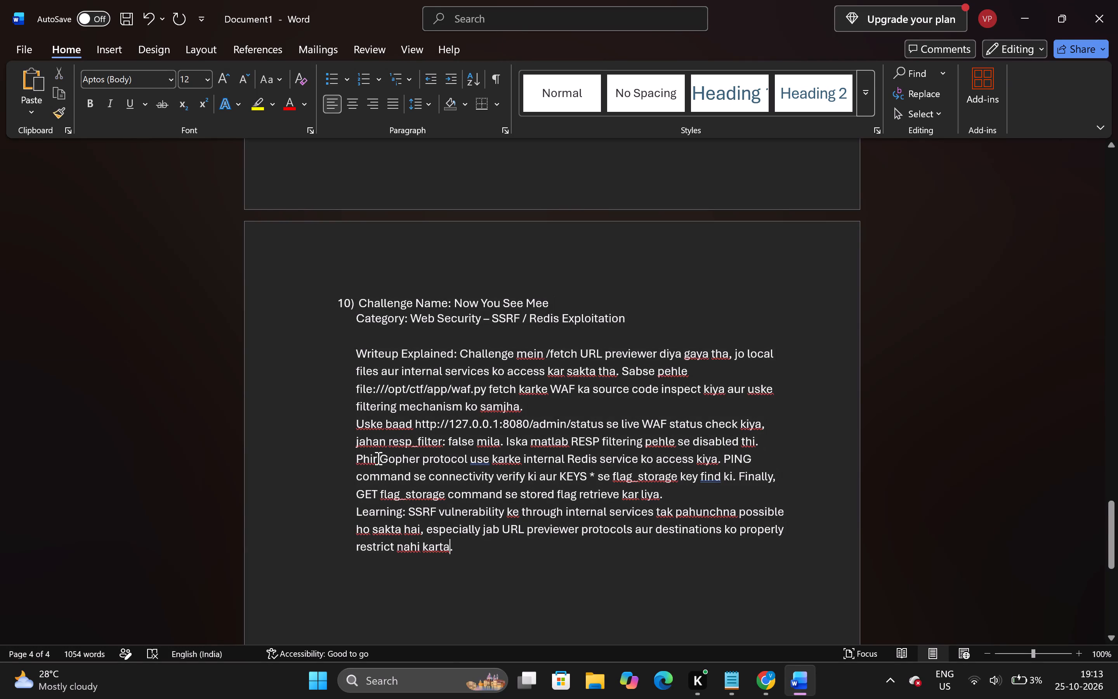
click(352, 421)
key(BackSpace)
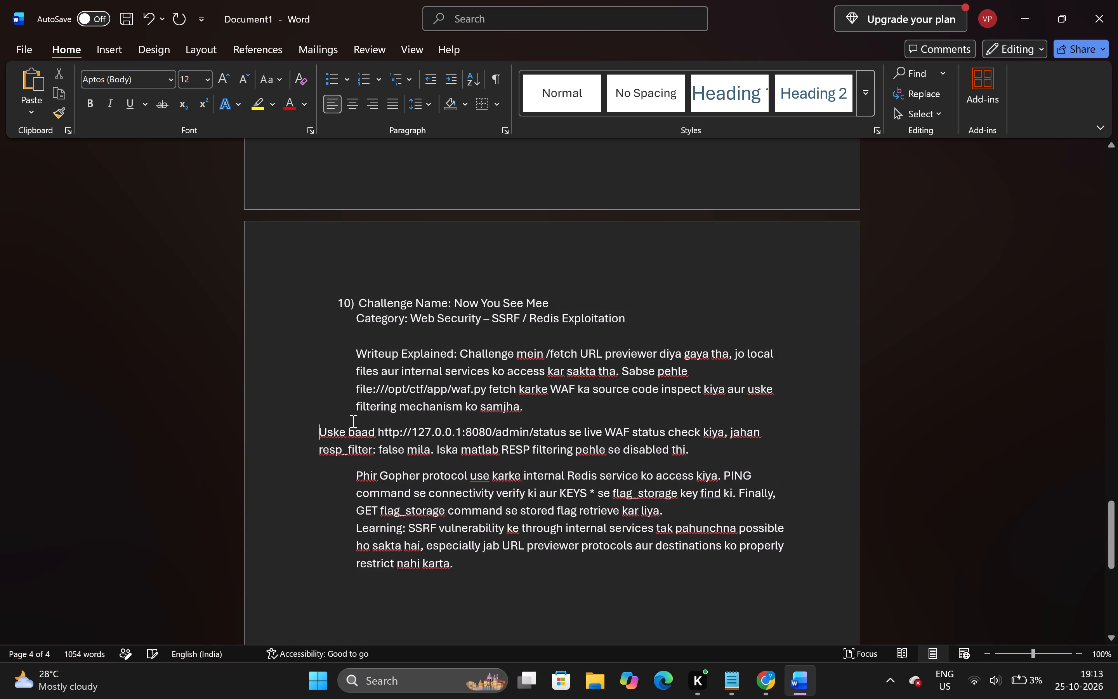
key(BackSpace)
key(space)
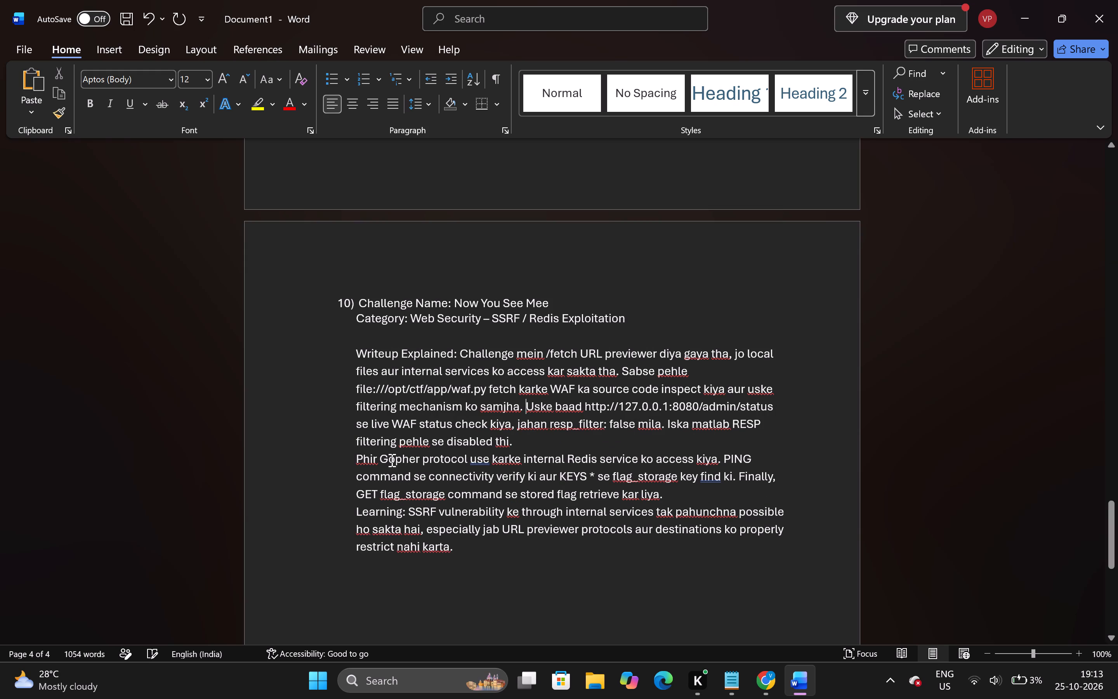
click(352, 456)
key(BackSpace)
key(BackSpace)
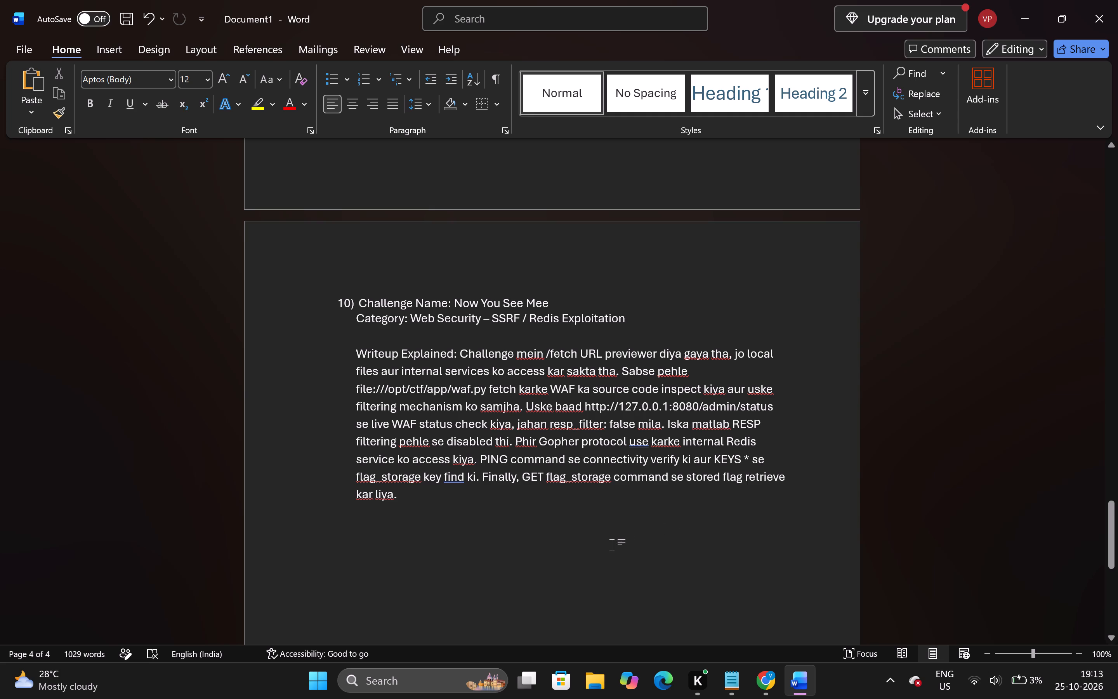
key(Return)
key(Return)
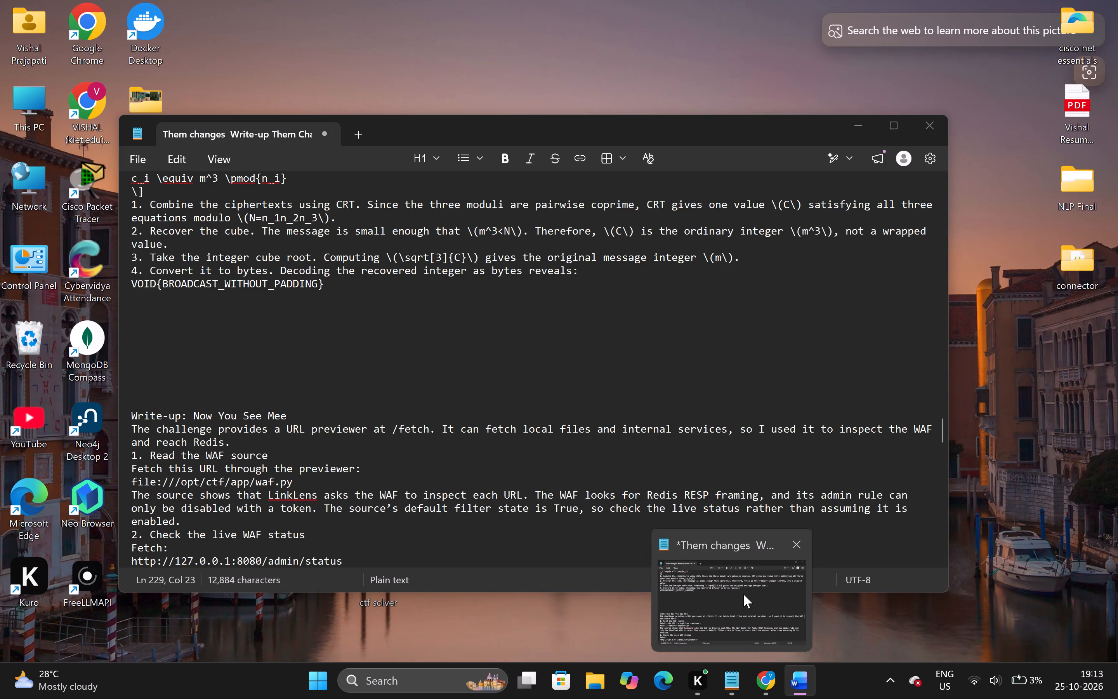
Switch to the Notepad notes, review the original "Now You See Mee" write-up, and return to the Word document.
click(743, 594)
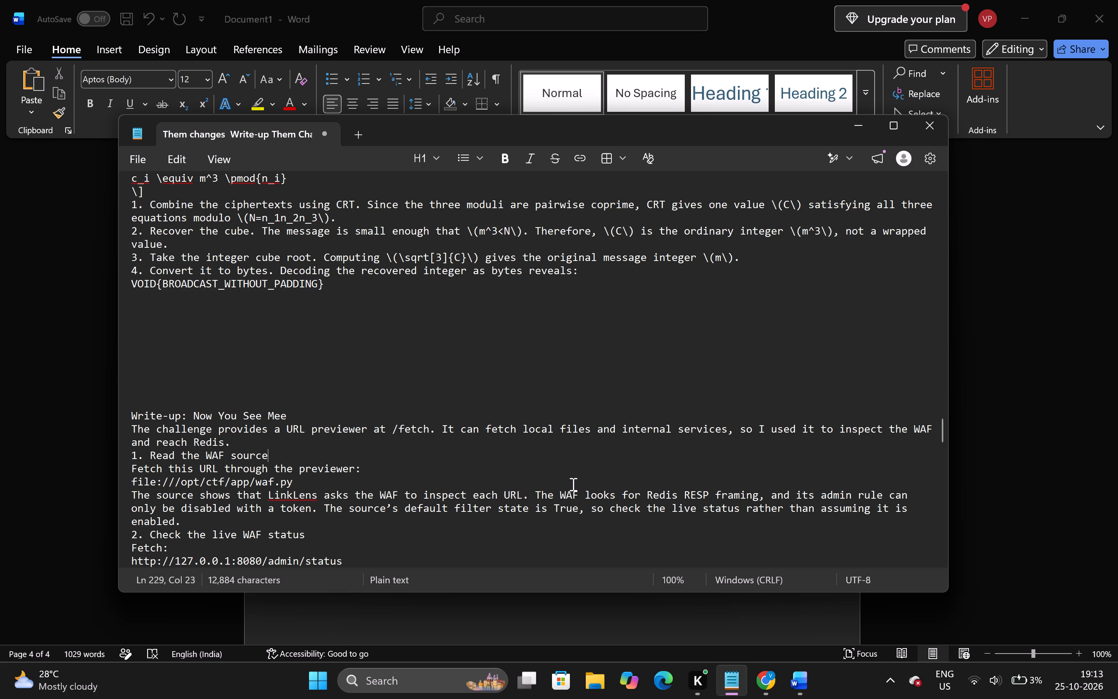
scroll(572, 484, up, 1)
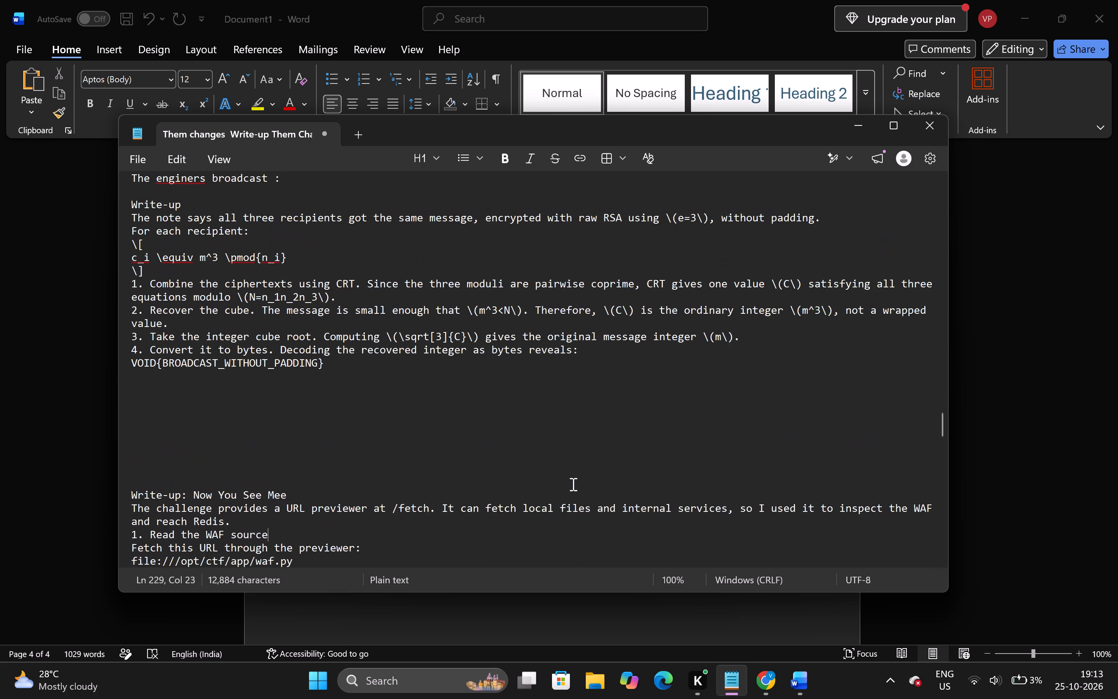
scroll(572, 484, up, 1)
scroll(572, 484, down, 3)
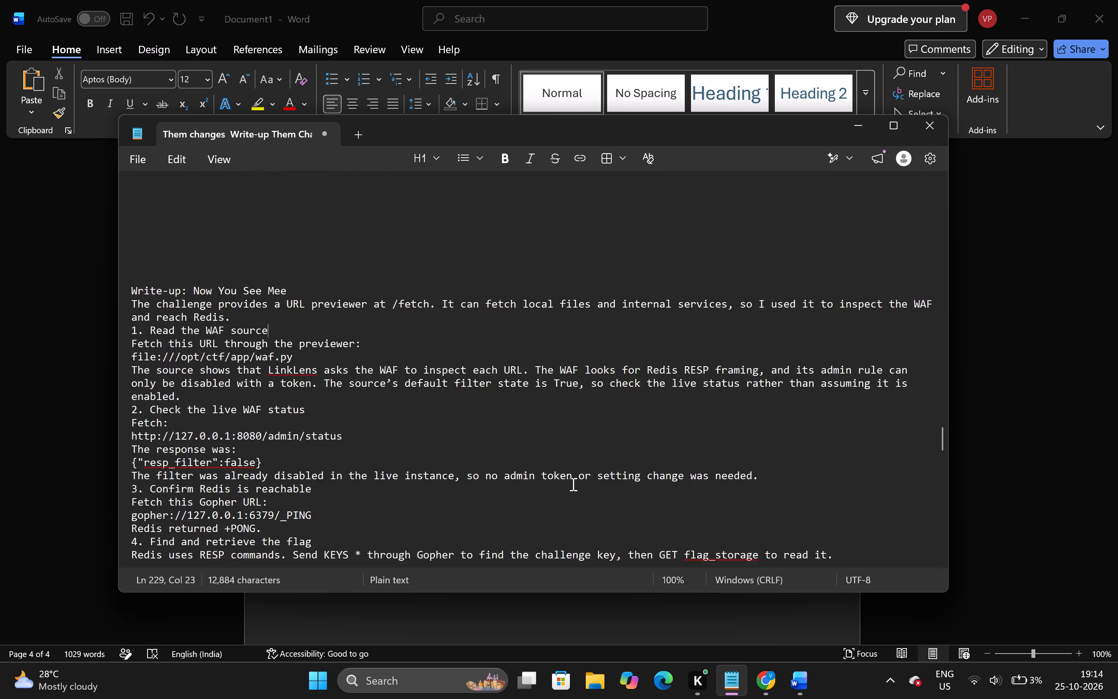
scroll(572, 484, down, 1)
right_click(572, 484)
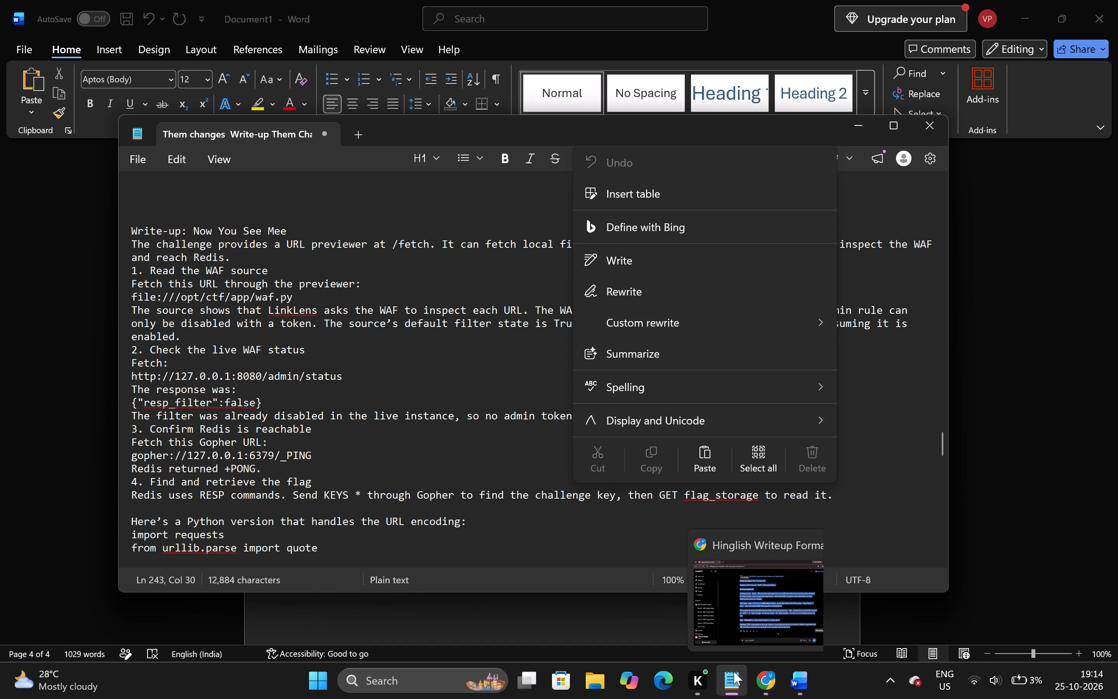
click(715, 612)
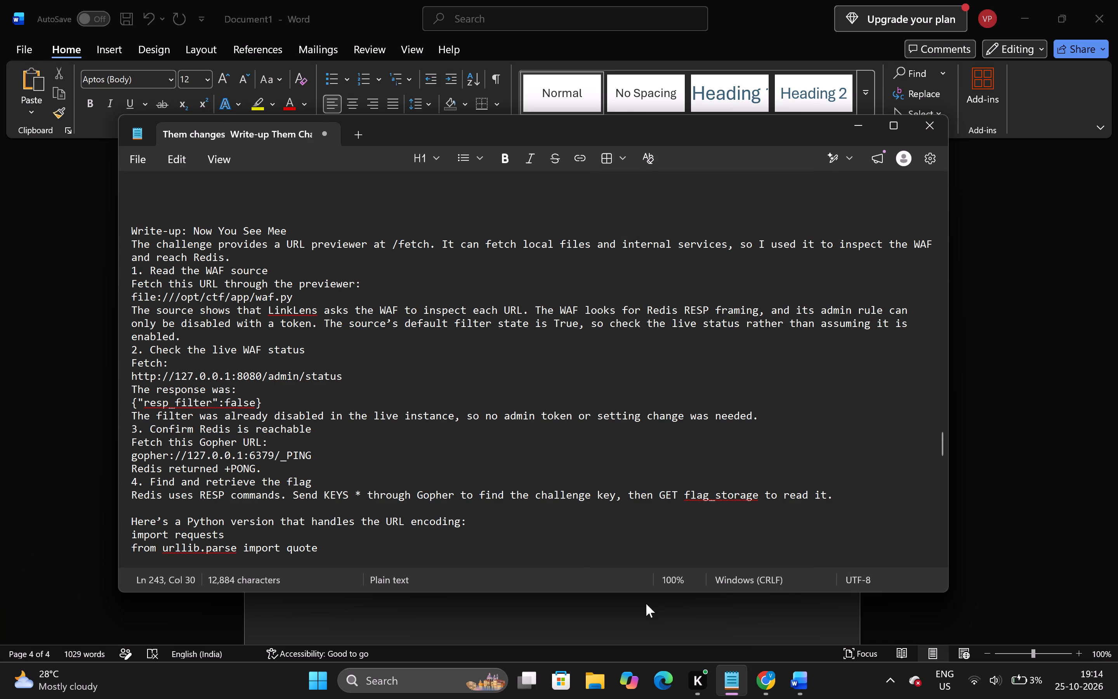
click(793, 685)
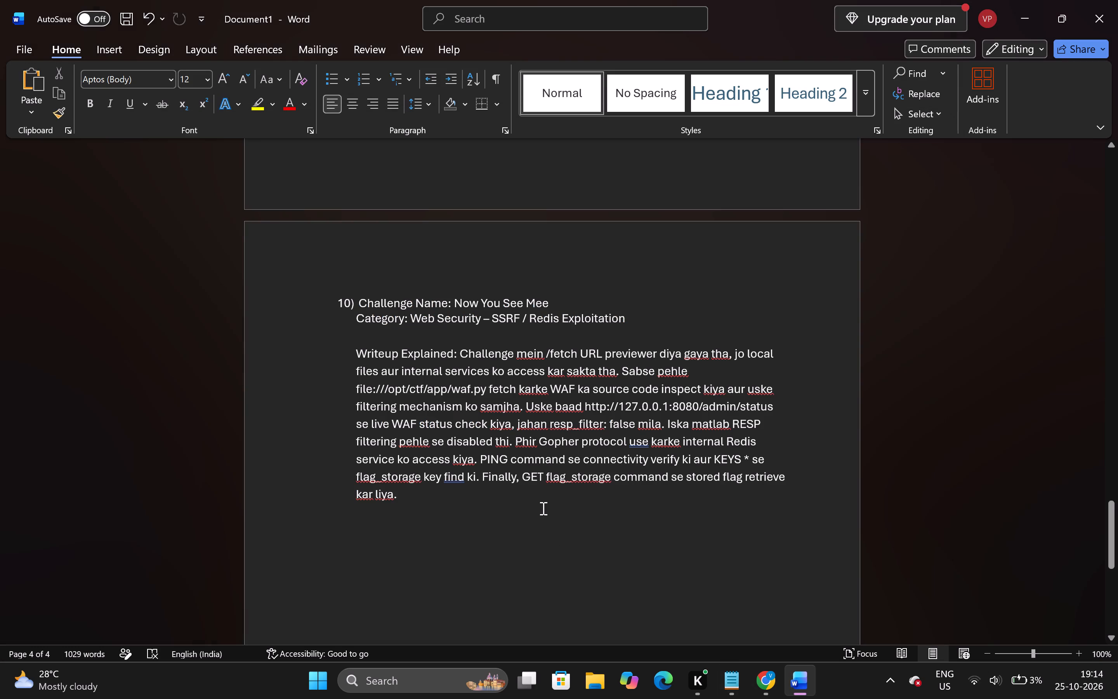
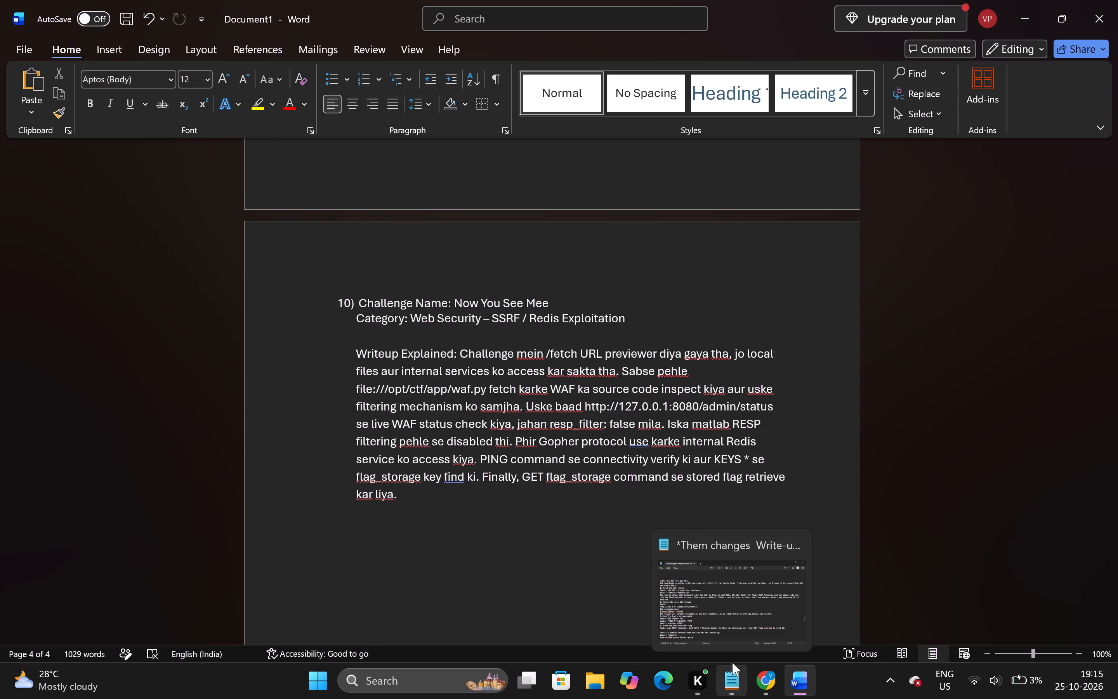
Switch to the Notepad notes and copy the entire "Do Not Search — Writeup" section, from its title through the flag line.
click(729, 606)
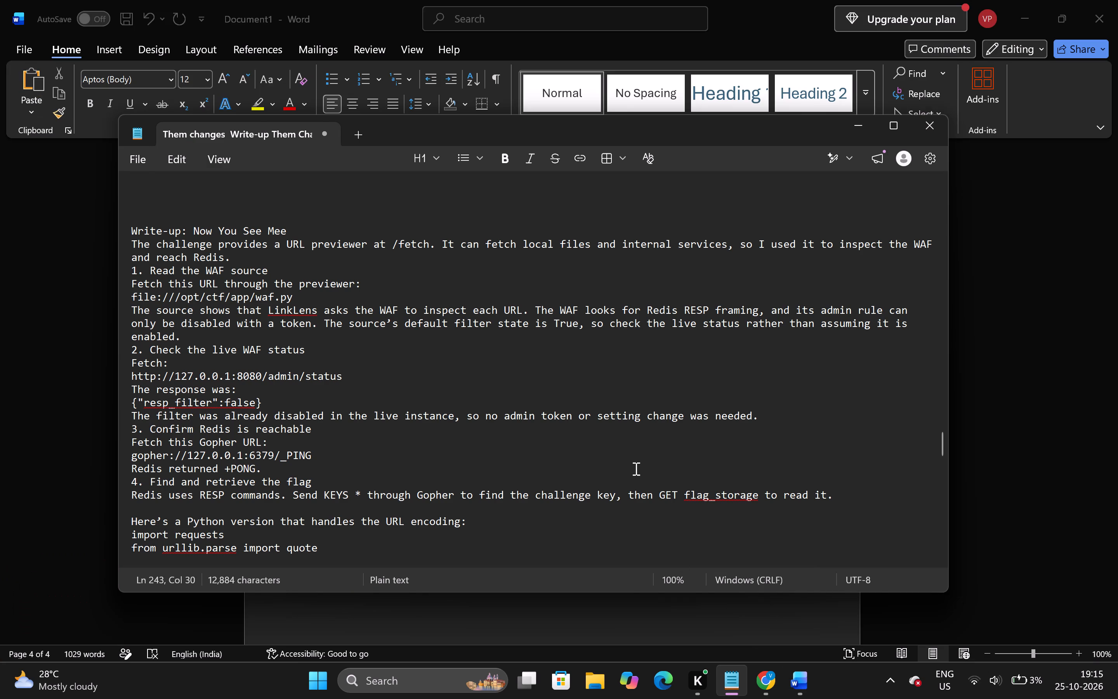
scroll(635, 467, down, 2)
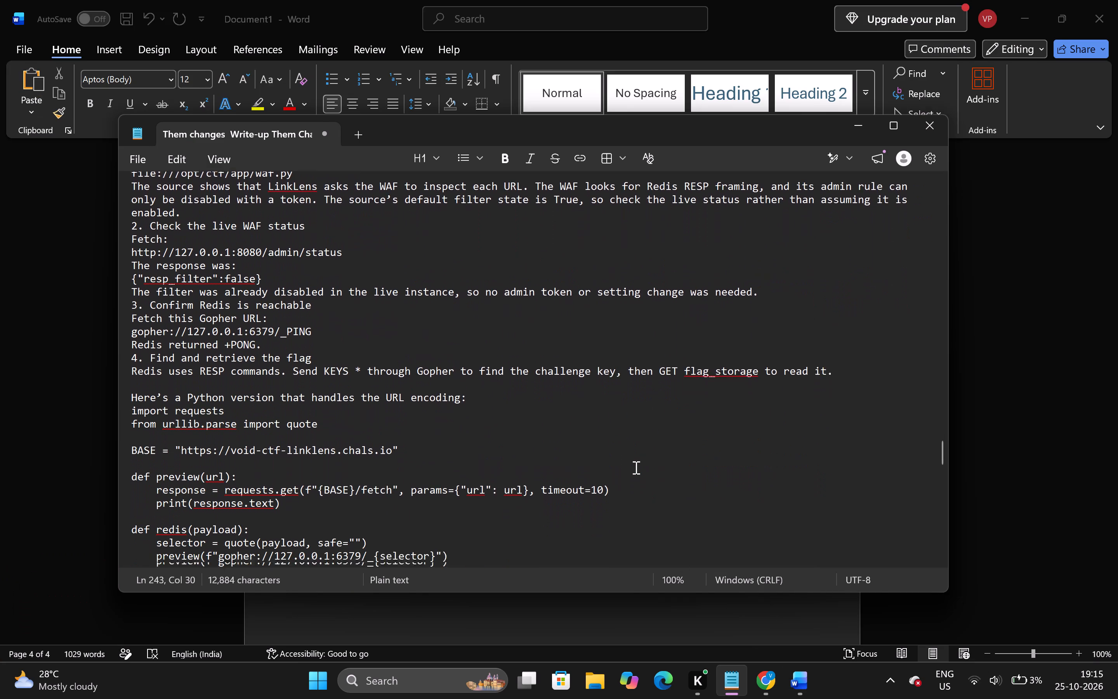
scroll(635, 467, down, 2)
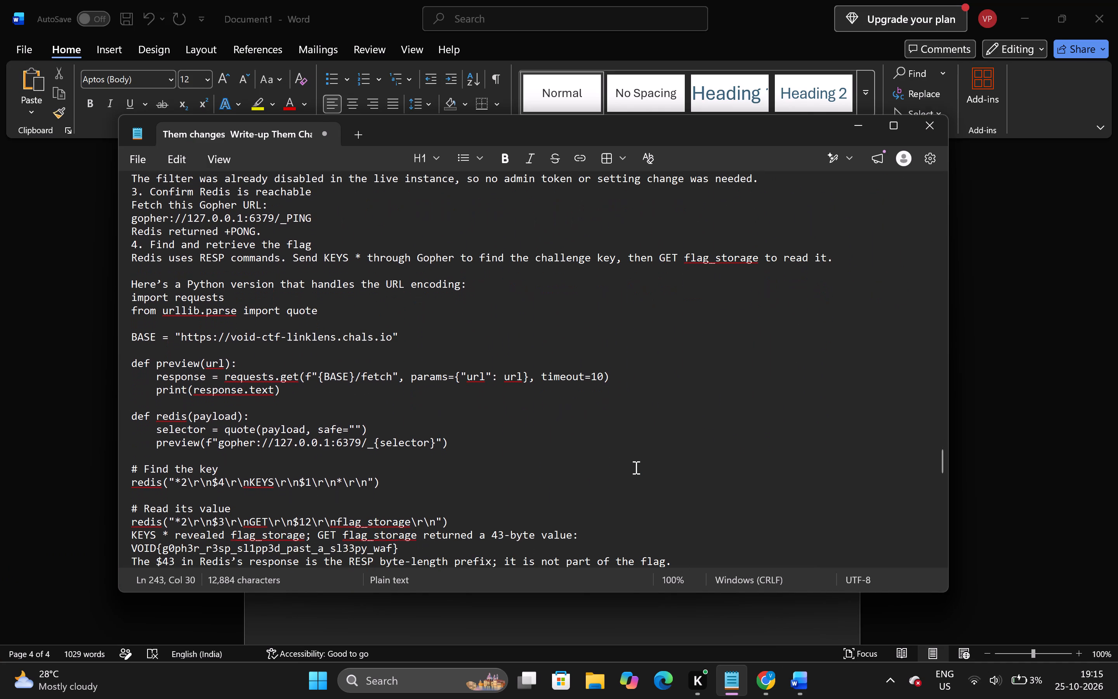
scroll(635, 467, down, 2)
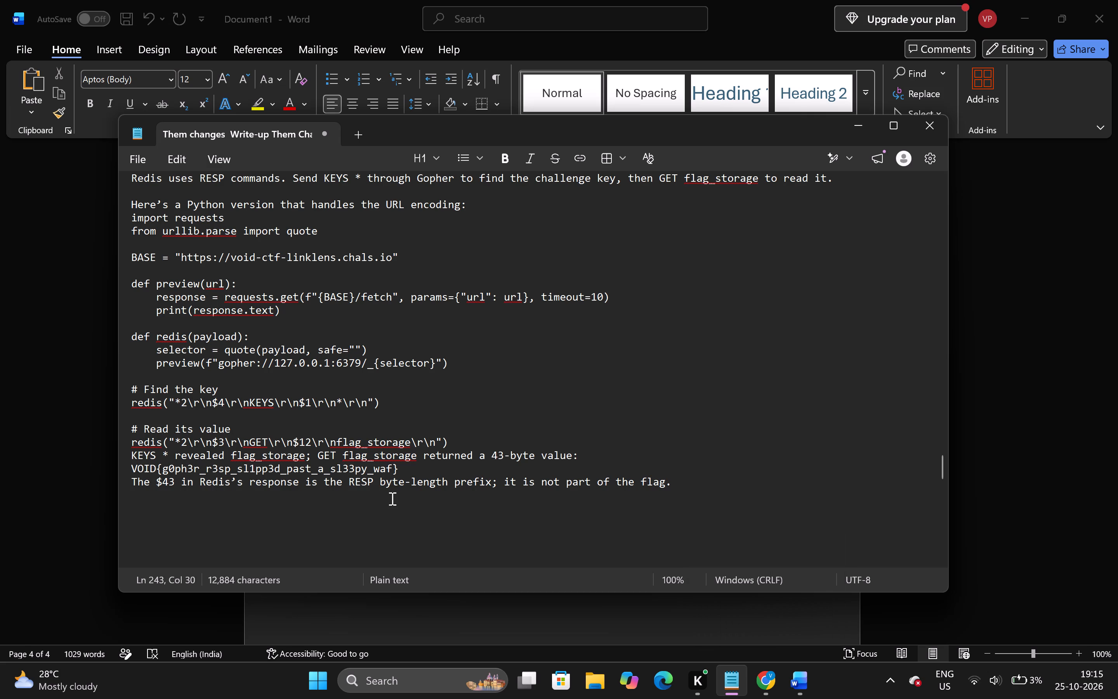
scroll(391, 498, down, 2)
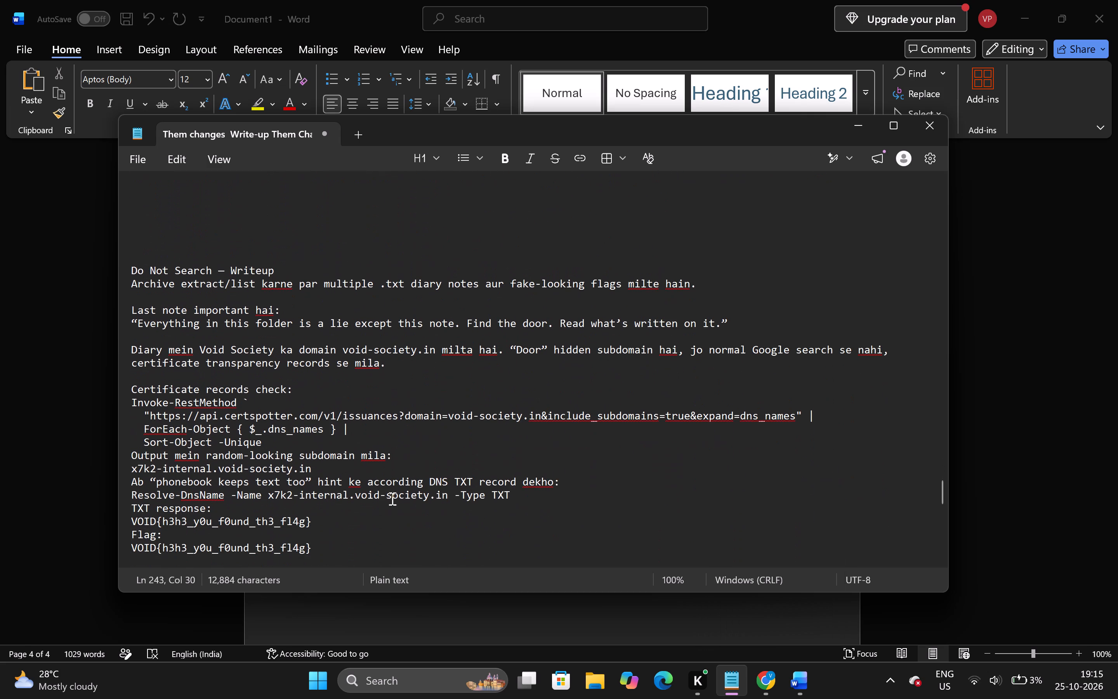
scroll(391, 498, down, 1)
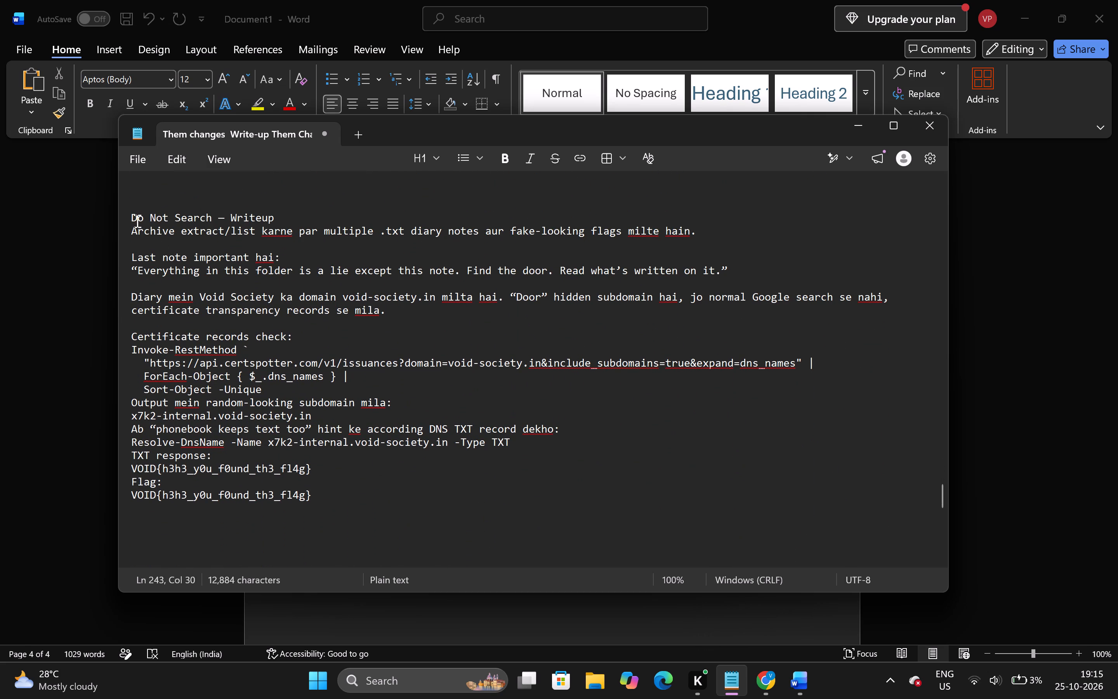
drag(130, 214, 321, 500)
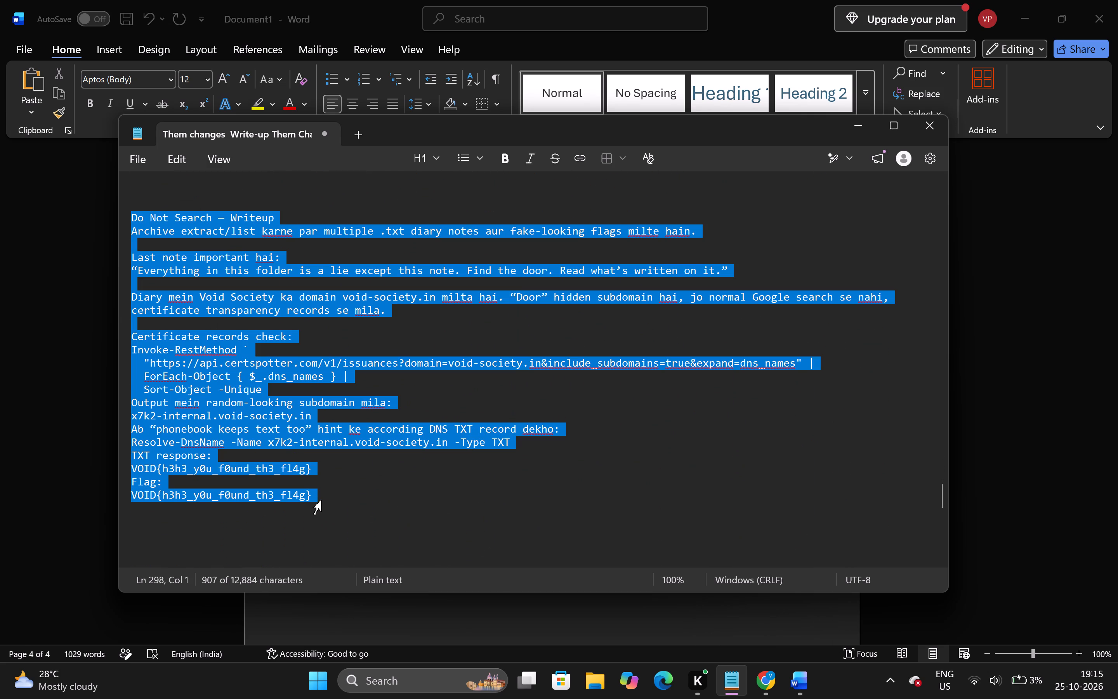
drag(321, 500, 323, 500)
key(ctrl+c)
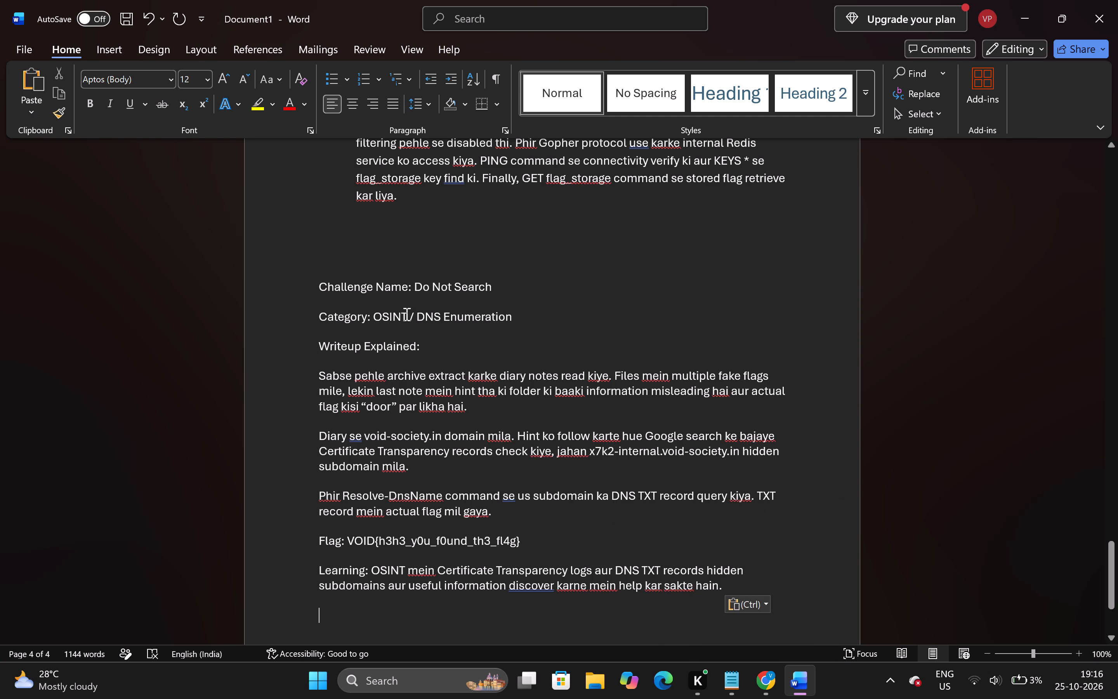
scroll(369, 313, up, 1)
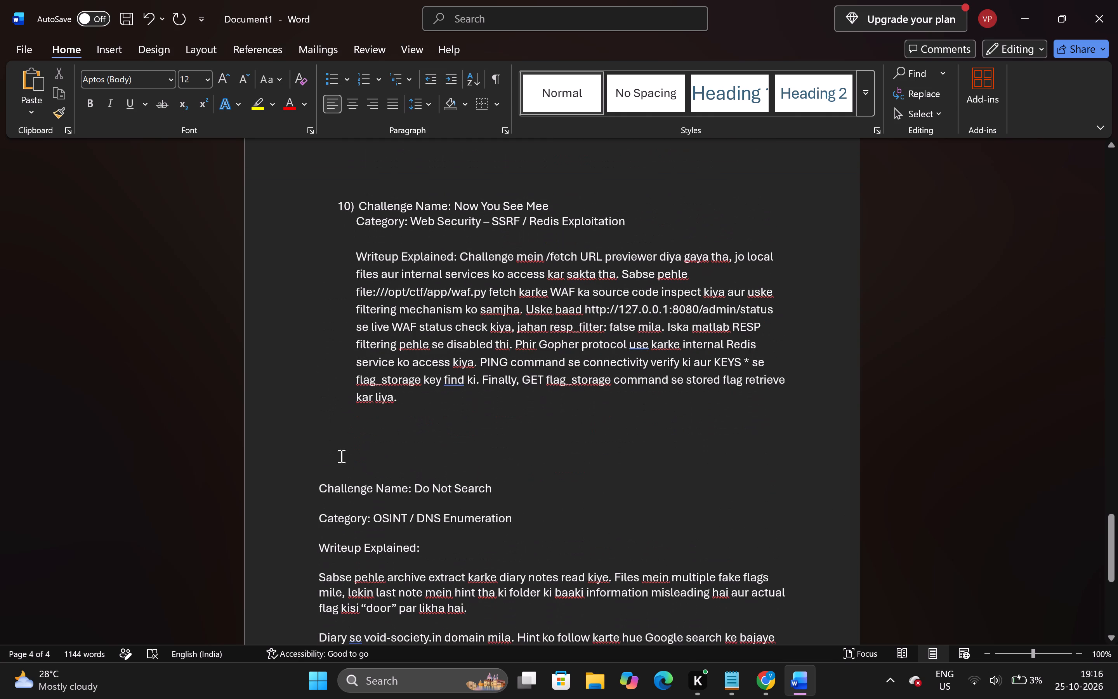
click(317, 488)
text(11)
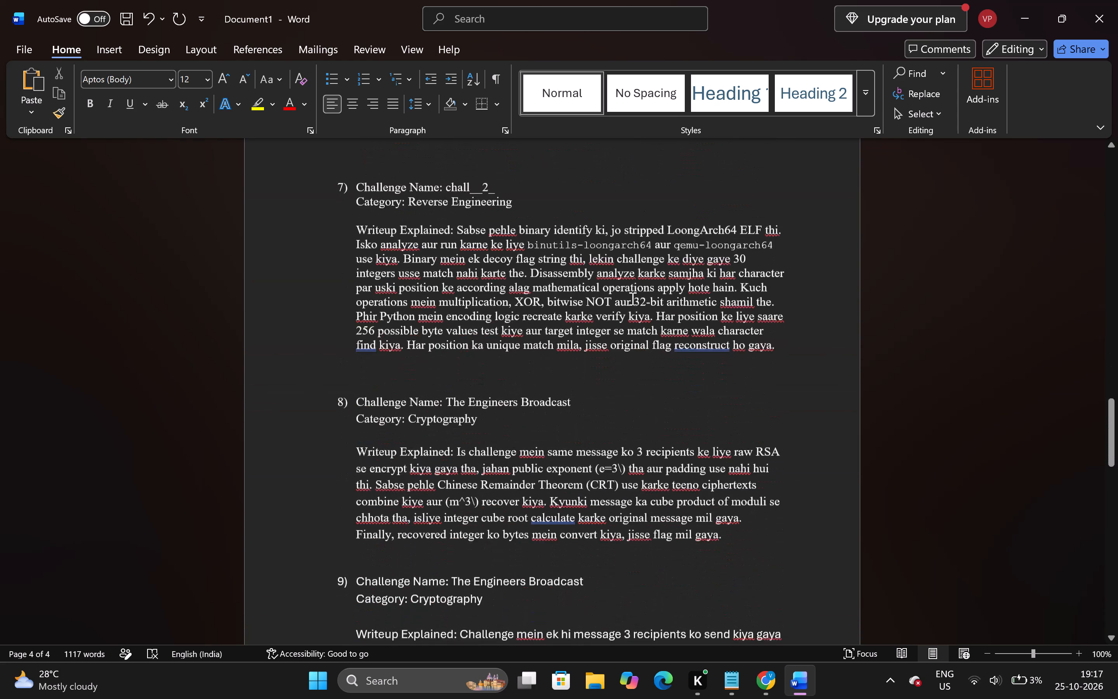
scroll(632, 298, down, 4)
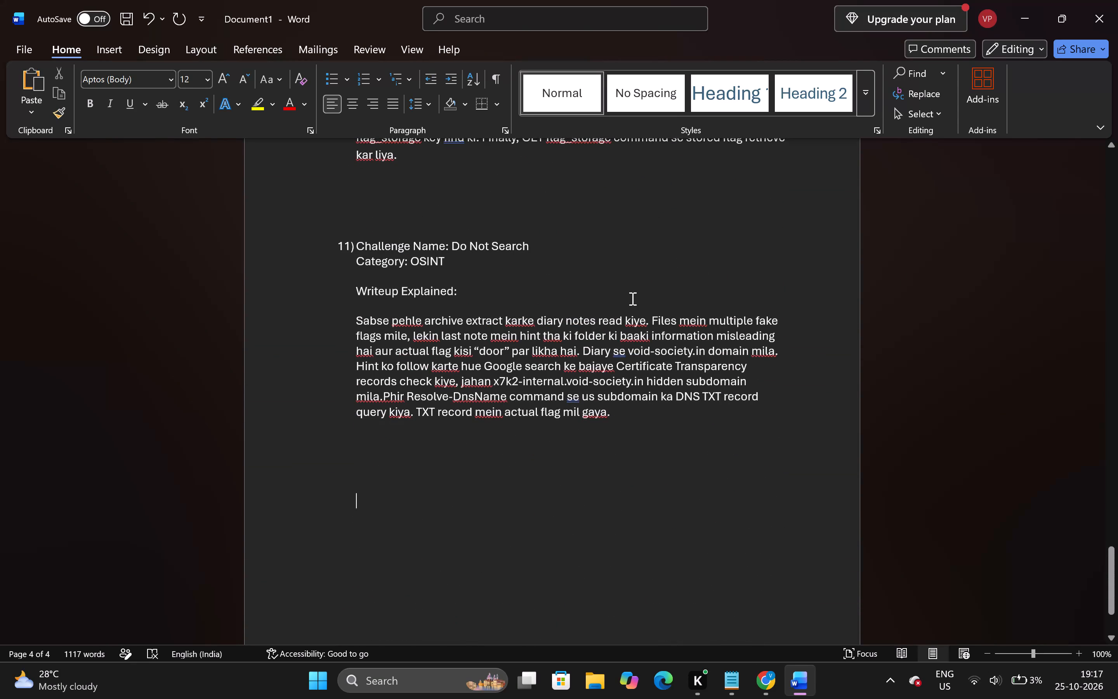
text(12)
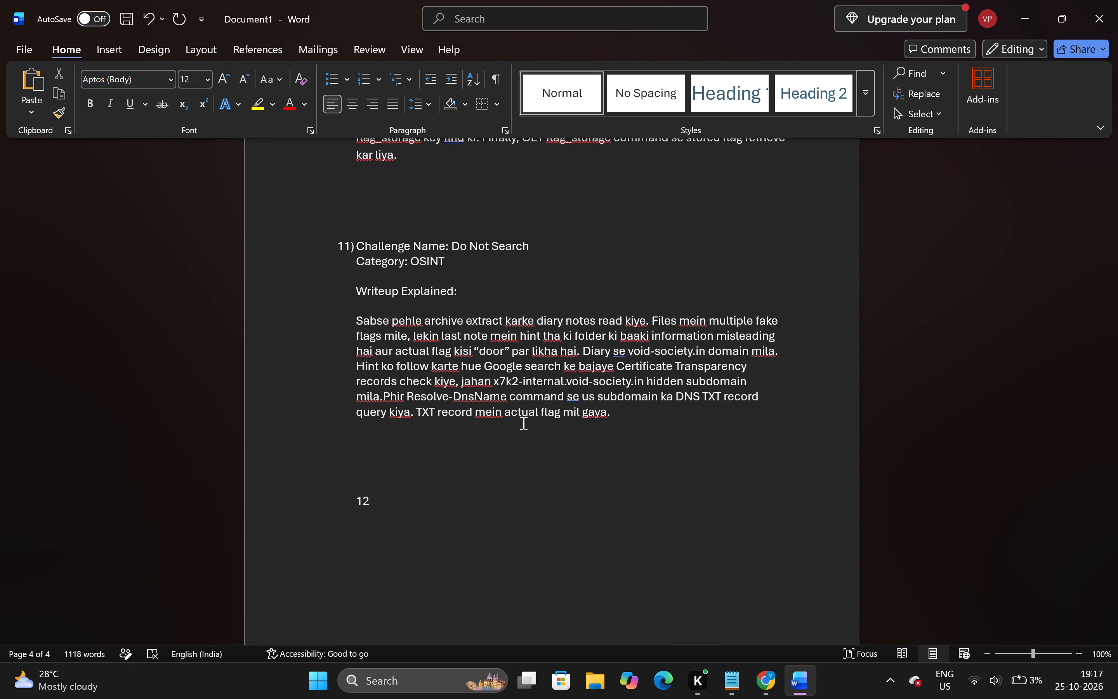
text())
key(space)
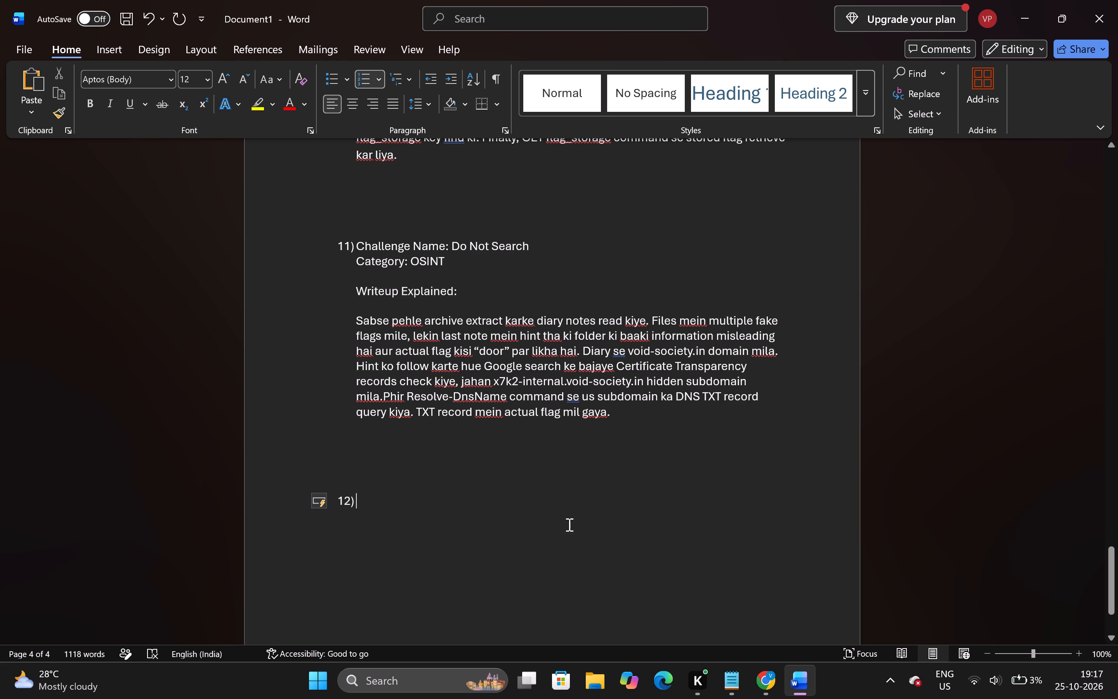
Copy the line "i heard something : machine can hear , so sent to ai" from the Notepad notes into Word's list item 12).
click(738, 599)
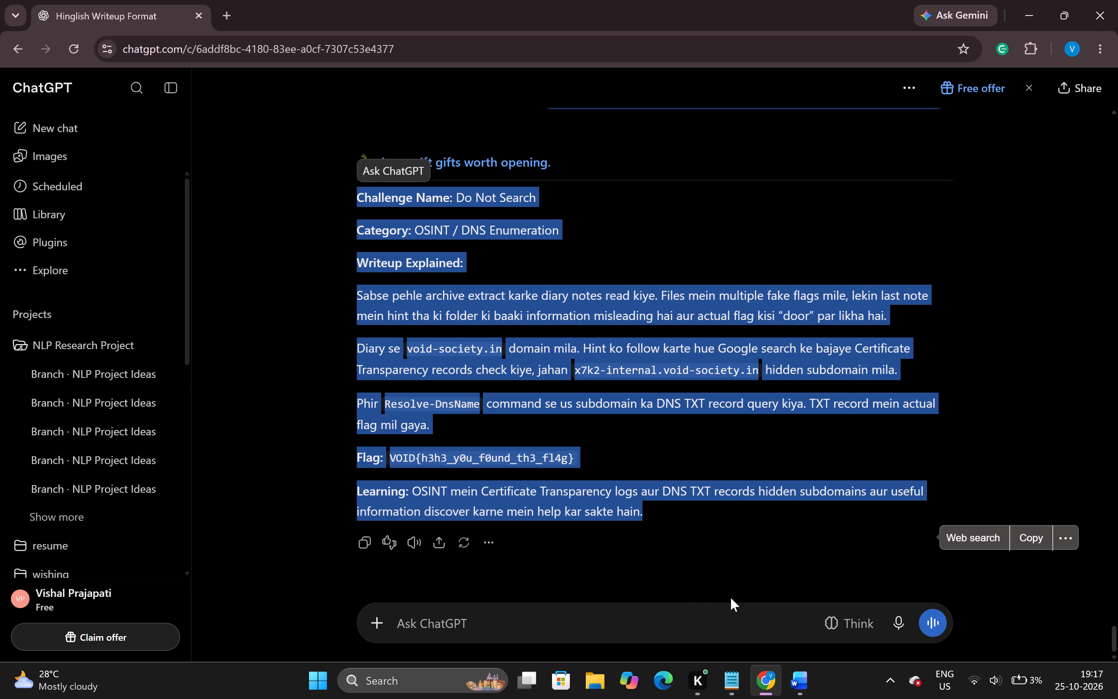
click(727, 614)
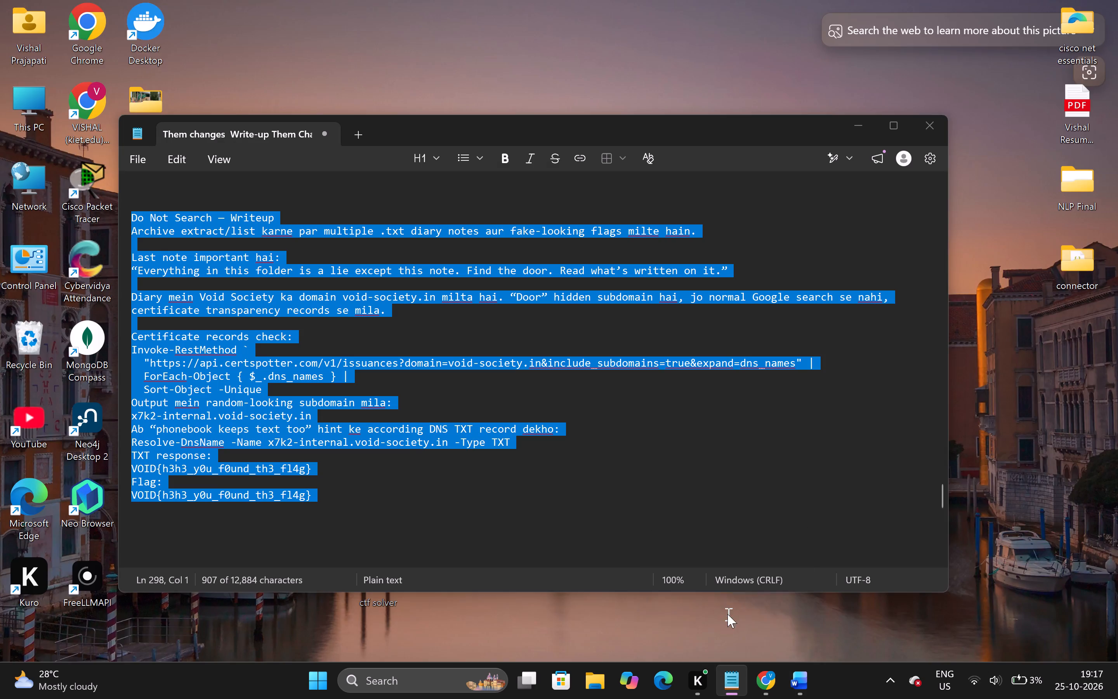
scroll(648, 552, up, 8)
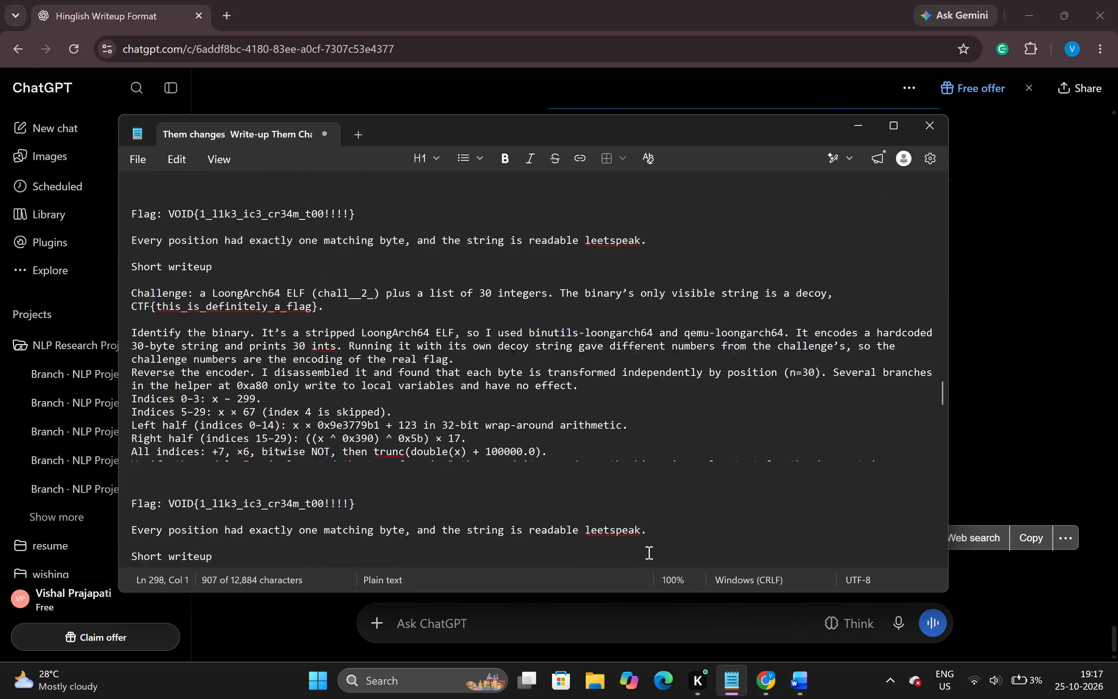
scroll(648, 552, up, 6)
drag(460, 468, 99, 458)
key(ctrl+c)
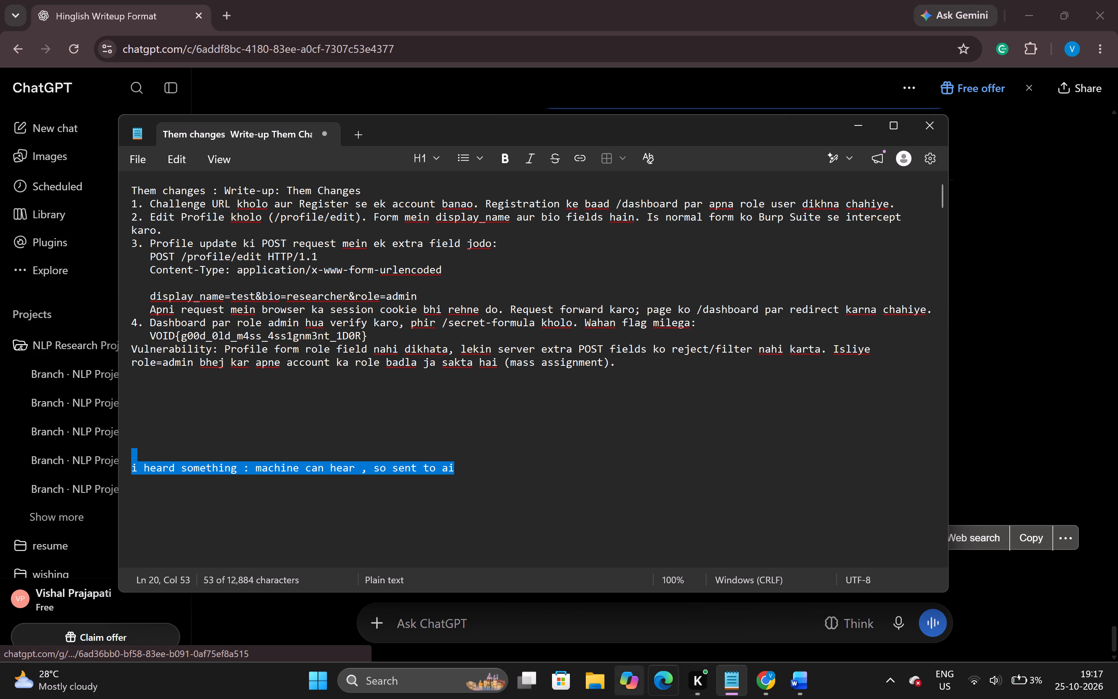
click(753, 613)
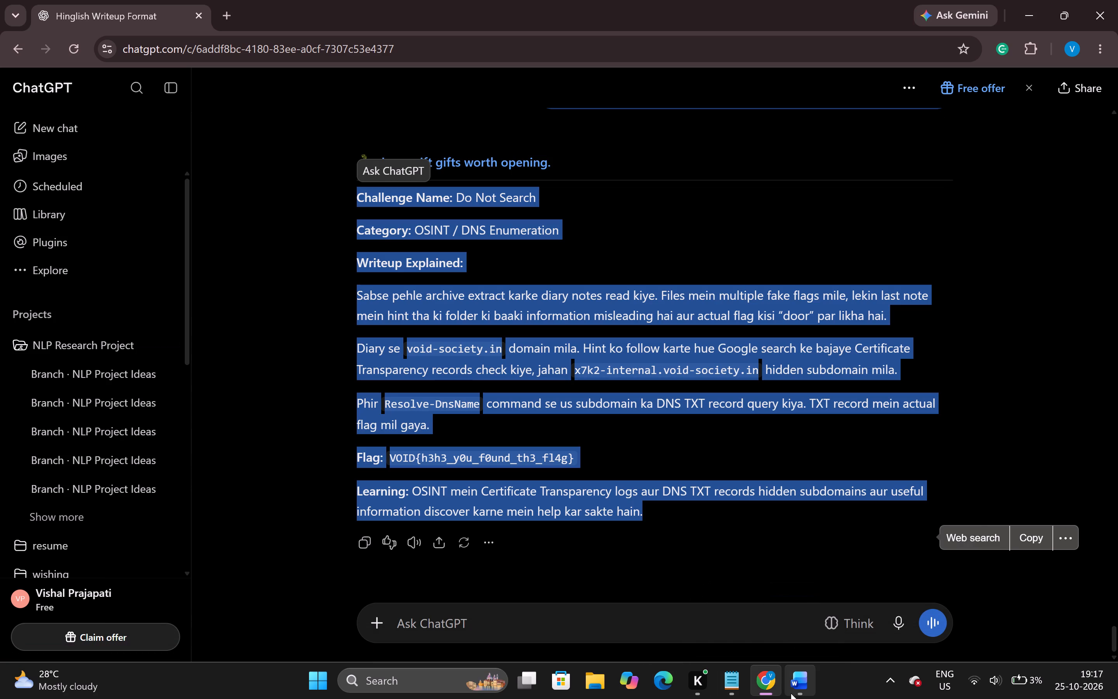
click(792, 617)
key(space)
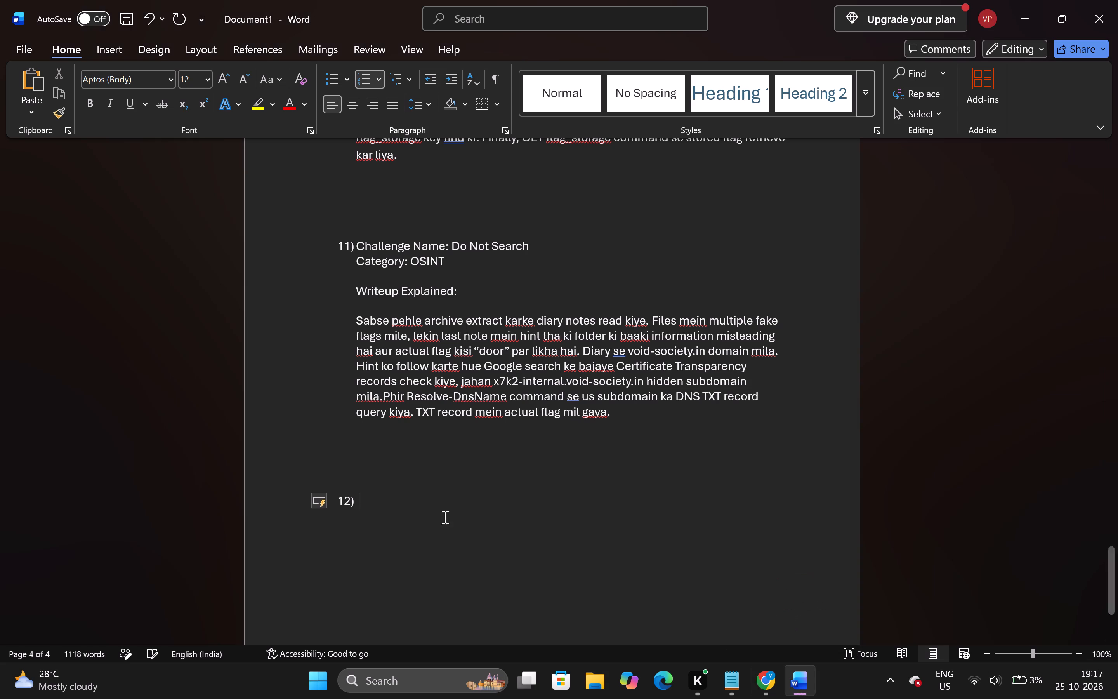
key(ctrl+v)
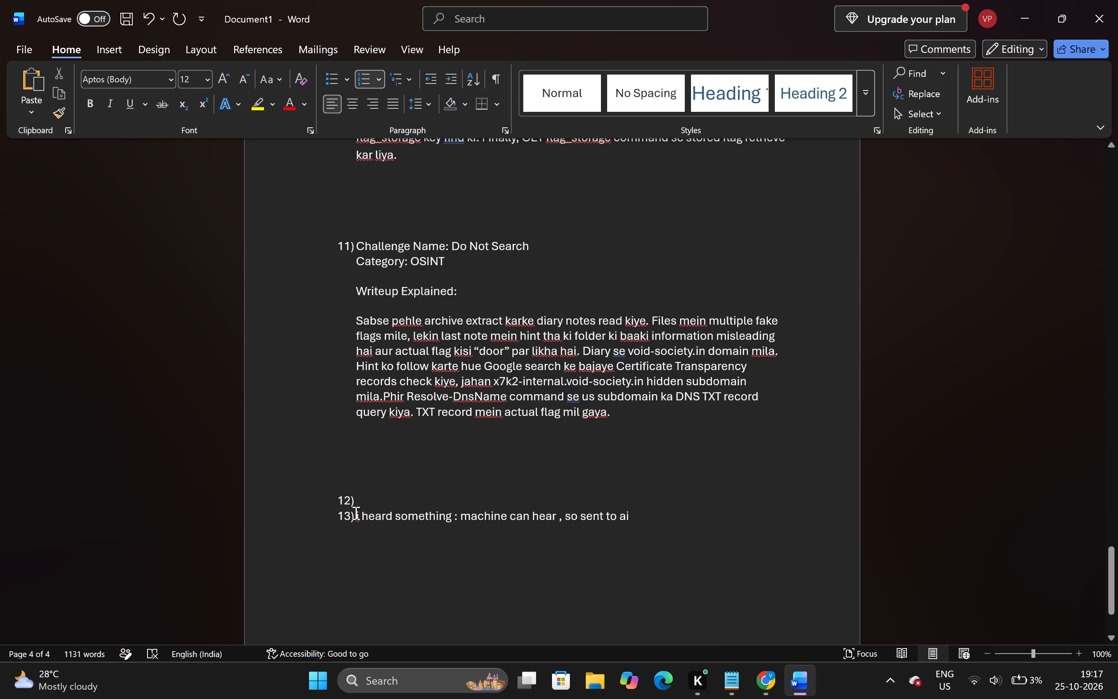
click(355, 513)
key(BackSpace)
key(BackSpace)
key(BackSpace)
key(BackSpace)
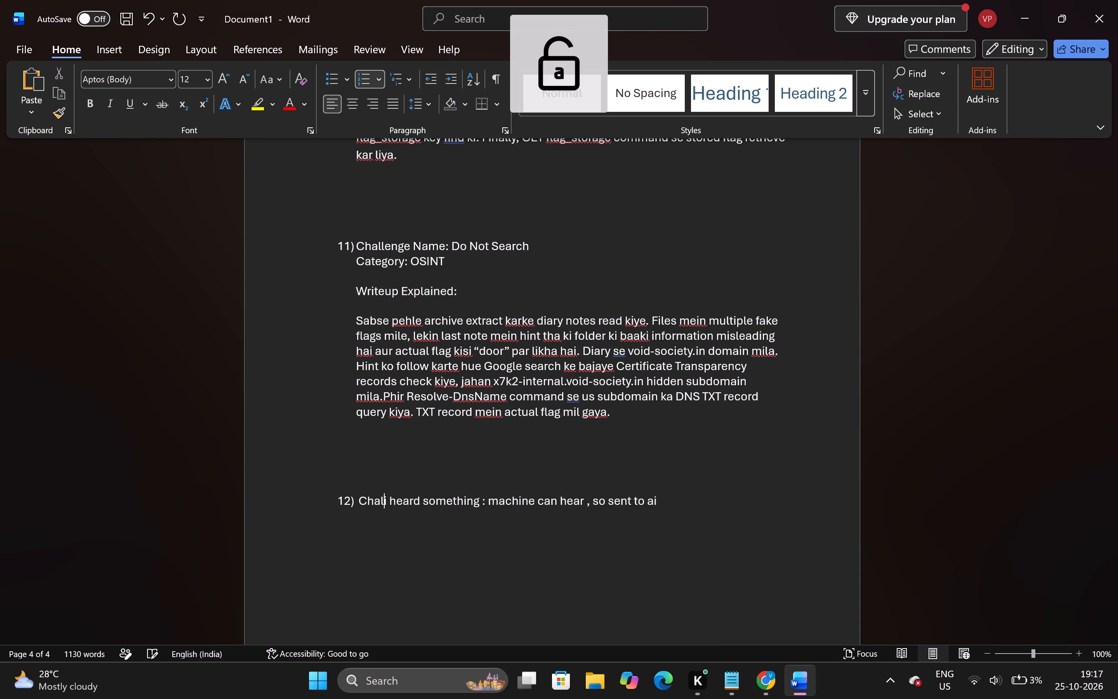
Put the label "Challenge Nmae :" in front of item 12's pasted text, followed by a space.
key(BackSpace)
text(enge)
key(space)
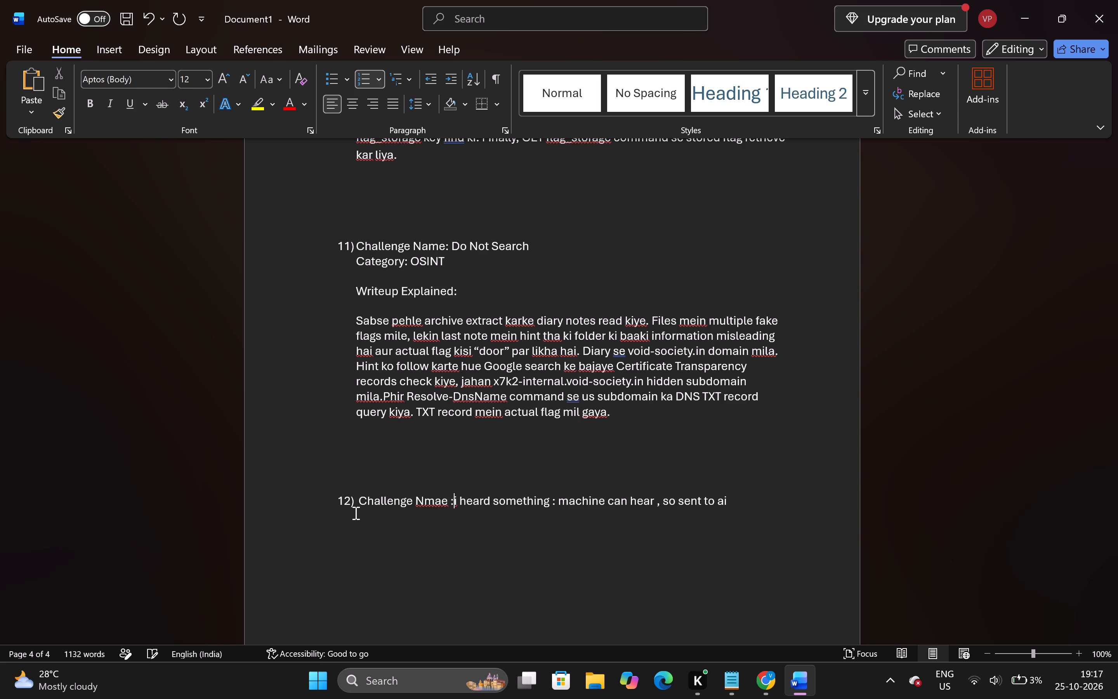
key(space)
Capitalise the initial letters of item 12's challenge name so it reads "I Heard Something".
key(Right)
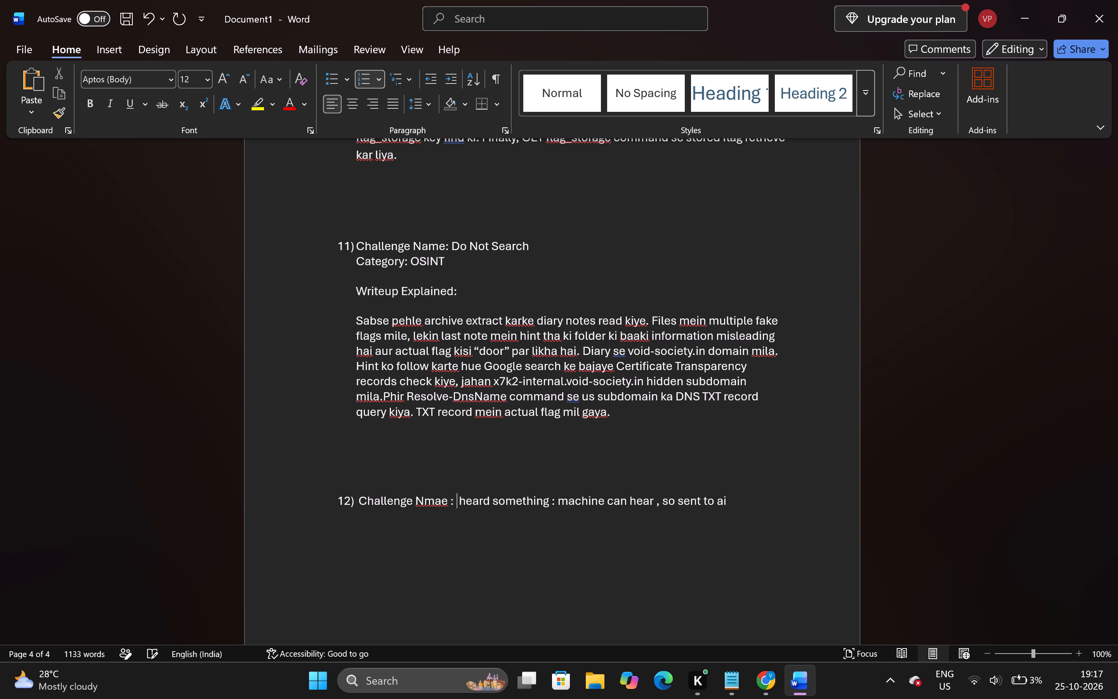
key(i)
key(Right)
key(Right)
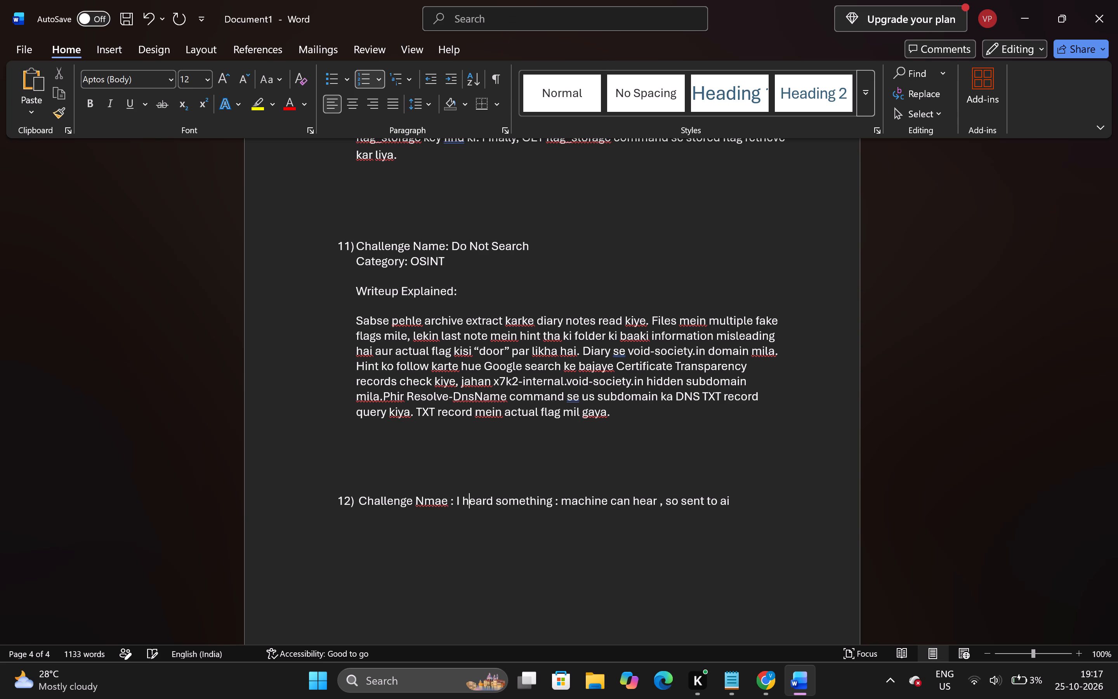
key(BackSpace)
key(Right)
key(Right)
key(Right)
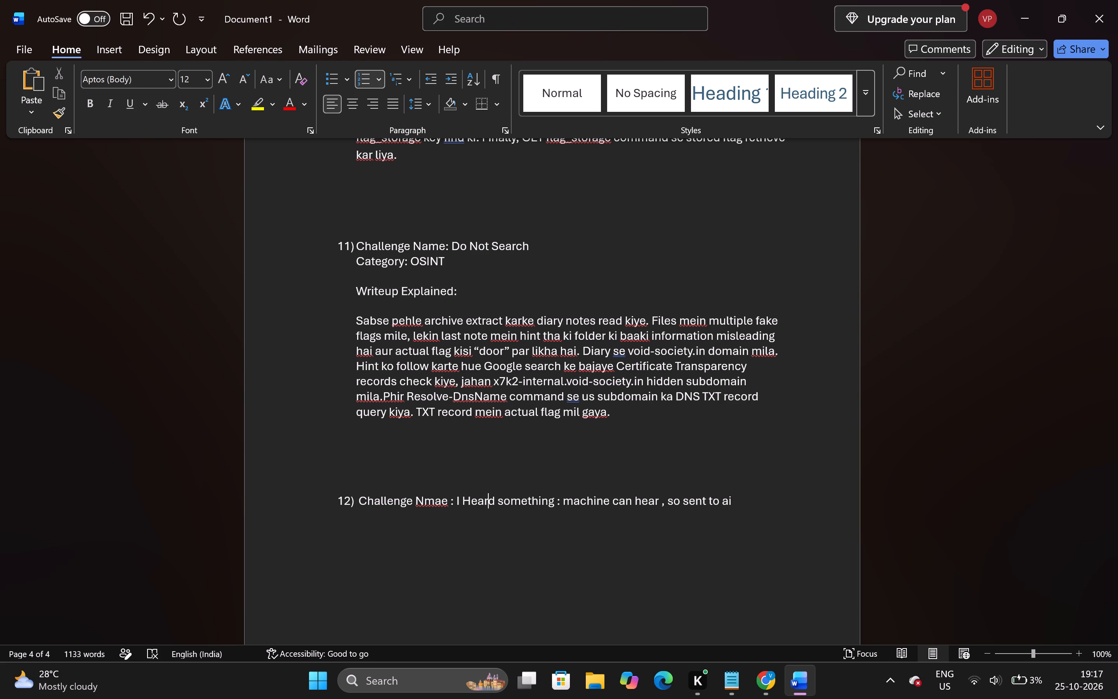
key(Right)
key(Right)
key(Right)
key(BackSpace)
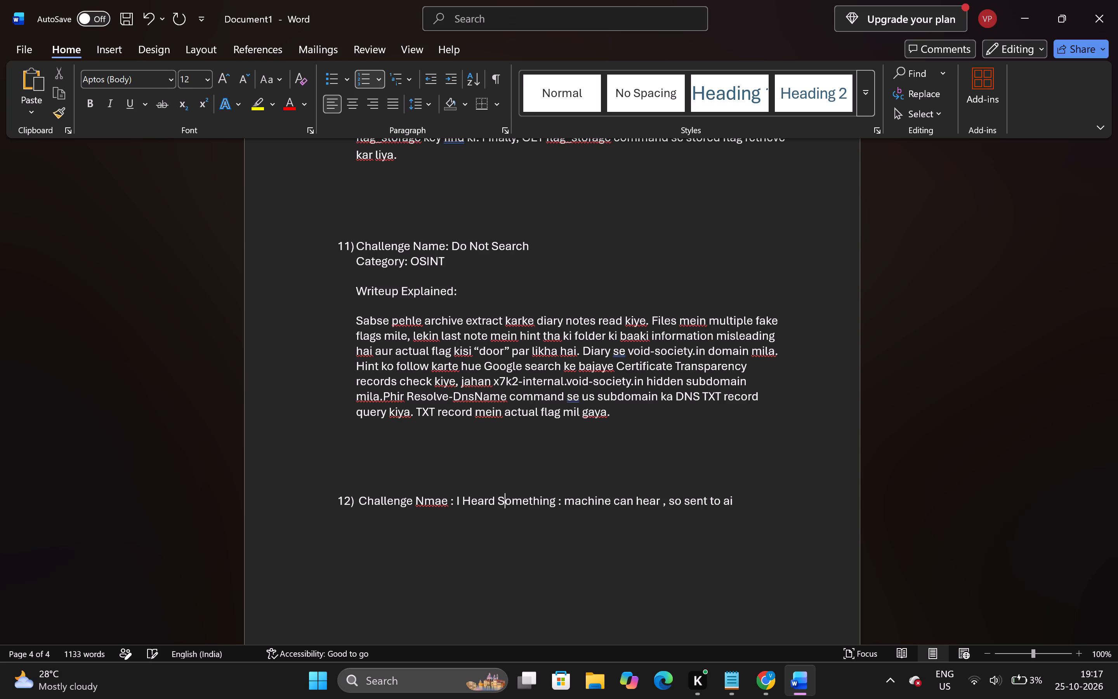
Split "machine can hear , so sent to ai" off item 12's challenge name line, with one empty line between them.
click(564, 496)
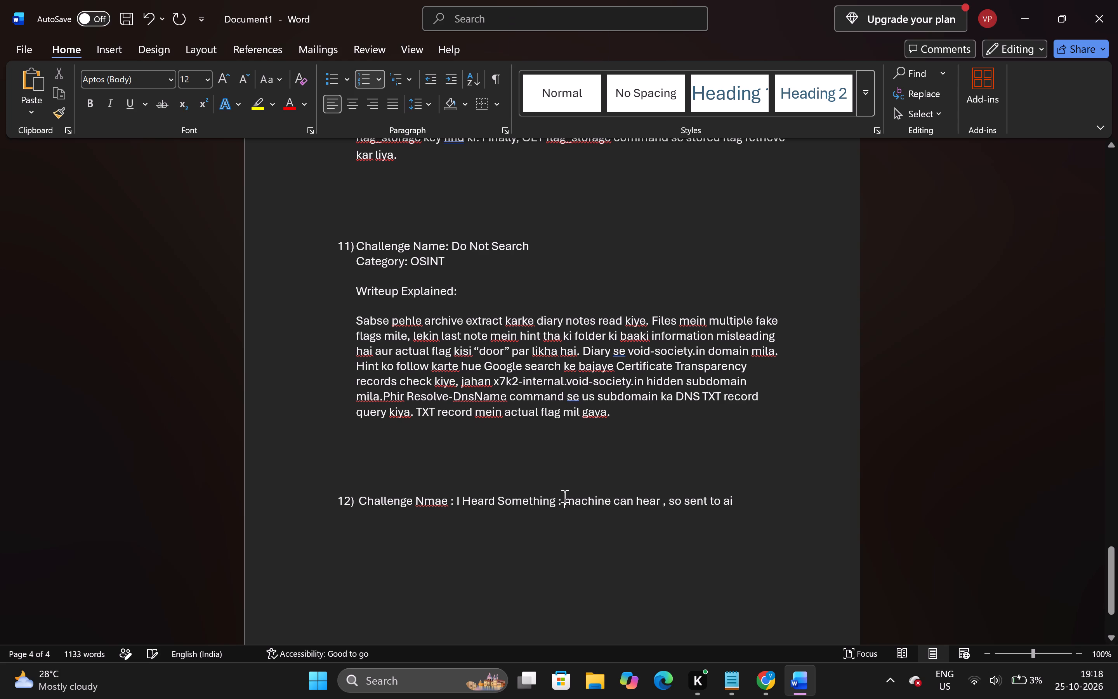
key(Return)
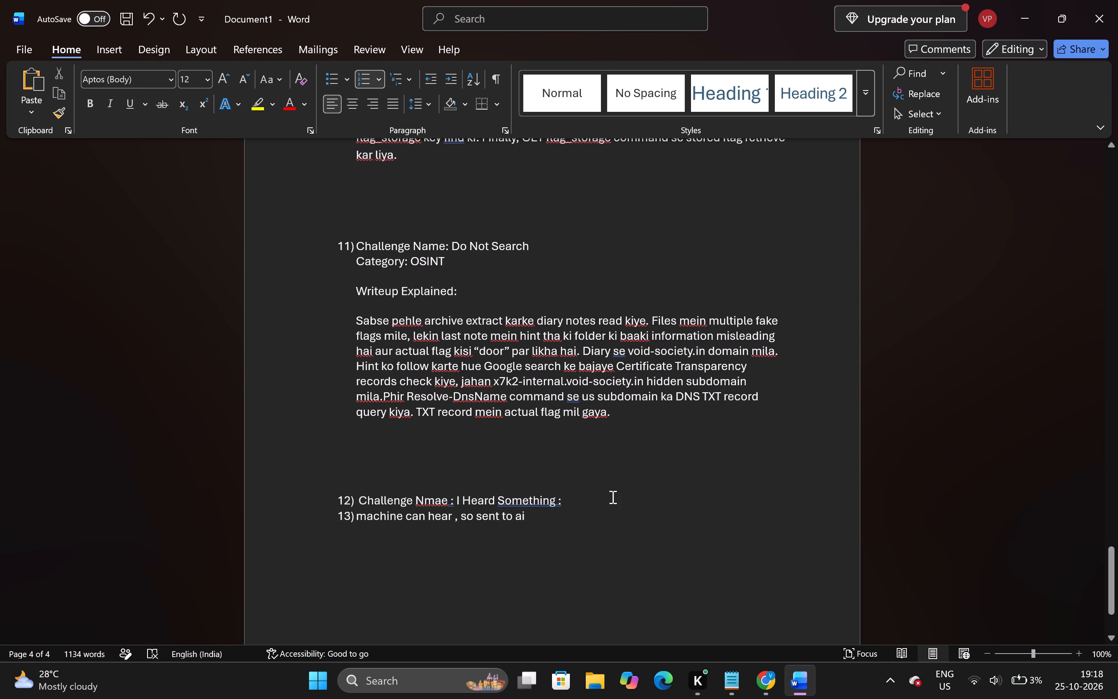
click(609, 497)
key(BackSpace)
key(Return)
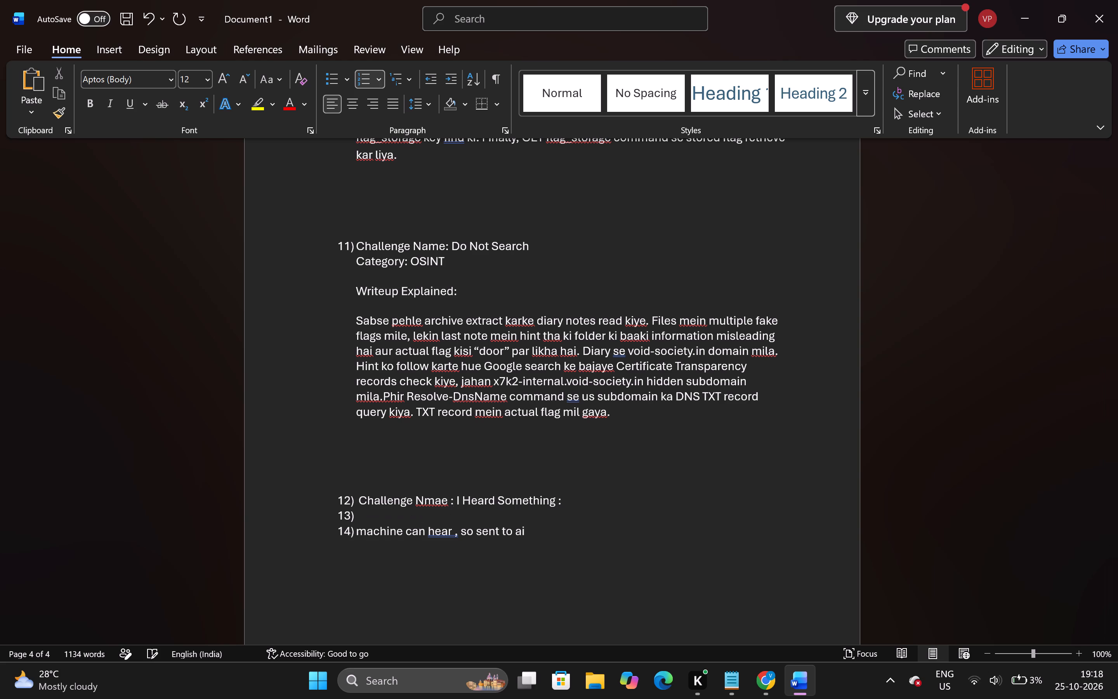
Turn the empty numbered line below item 12's challenge name into an unnumbered line reading "Category :".
key(BackSpace)
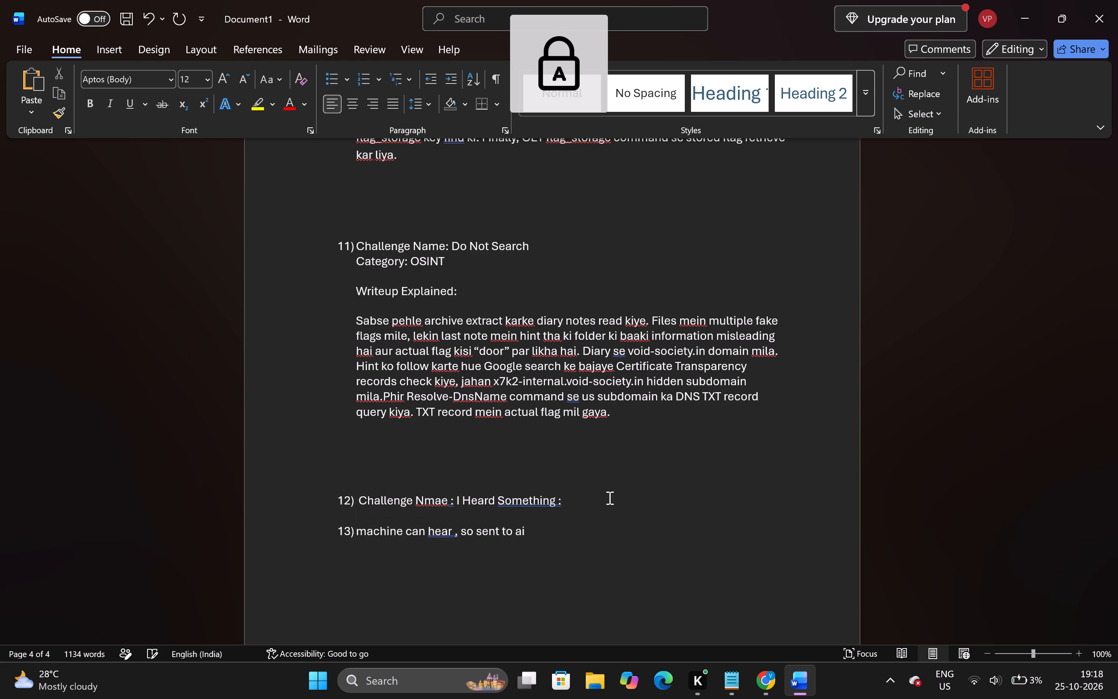
key(BackSpace)
key(space)
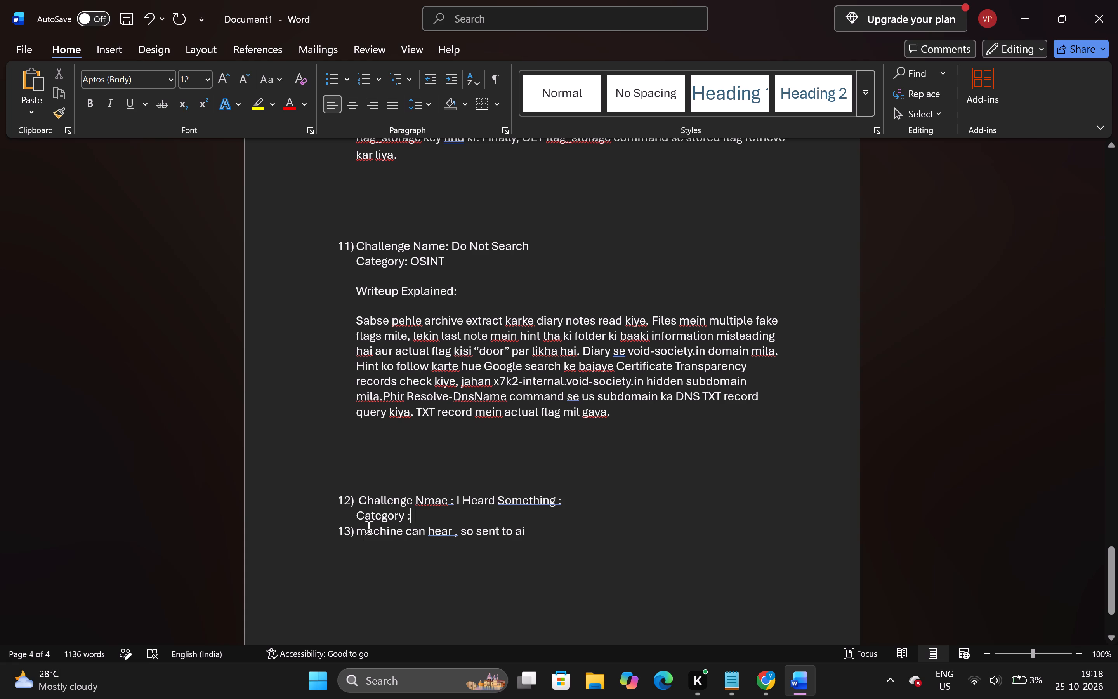
Remove the list number from the line "machine can hear , so sent to ai".
drag(358, 529, 340, 531)
key(BackSpace)
key(BackSpace)
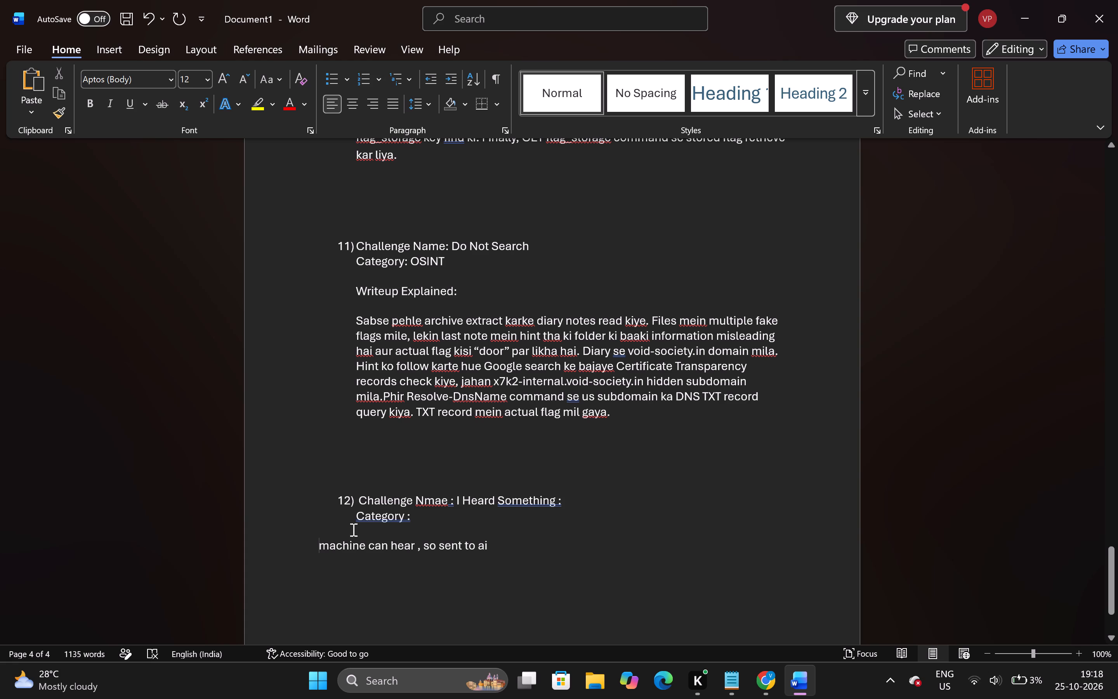
Insert "Question mein hint the , " in front of "machine can hear" in item 12's explanation.
key(space)
text(w)
key(BackSpace)
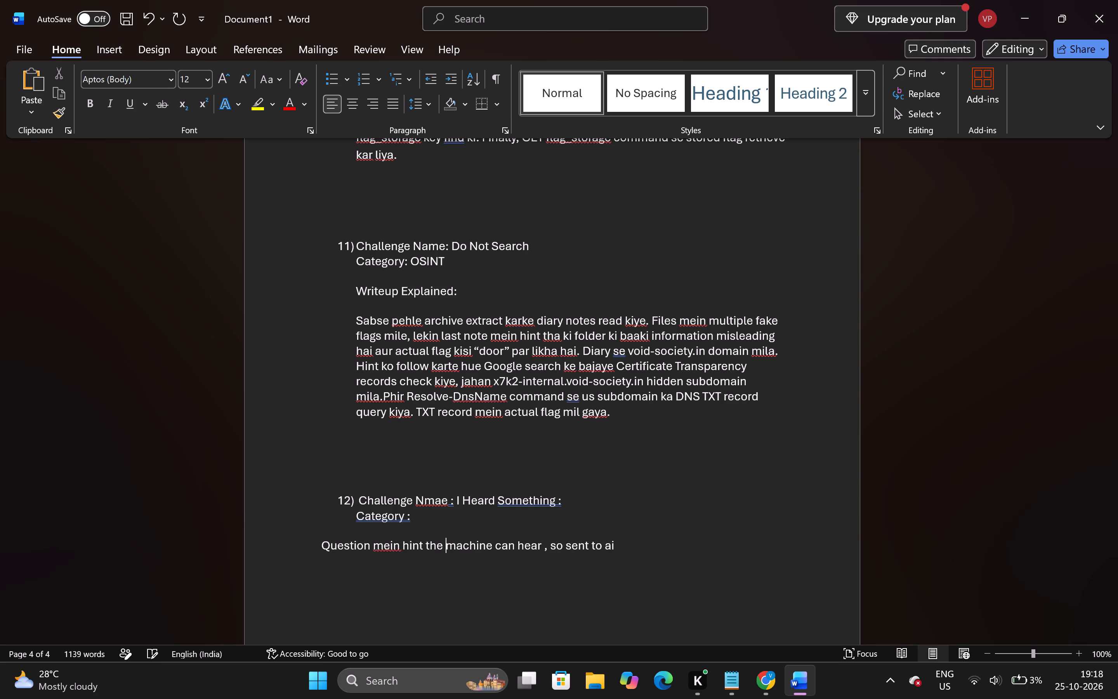
text(,)
key(space)
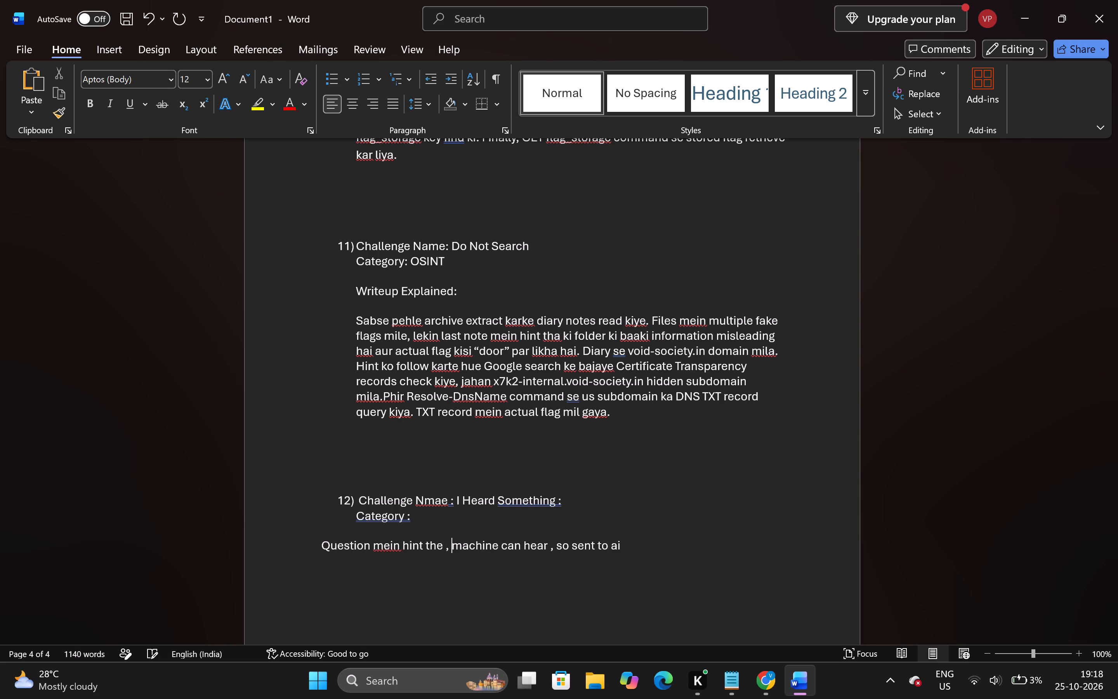
Insert "I" before "sent" in item 12's explanation so it reads "so I sent to ai".
key(Right)
key(Right)
key(Right)
key(Right)
key(Right)
key(Right)
key(Right)
key(Right)
key(Right)
key(Right)
key(Right)
key(Right)
key(Right)
key(Right)
key(Right)
key(Right)
key(Right)
key(Right)
key(Right)
key(Right)
key(Right)
Reword the end of item 12's explanation to "sent the audio file to ai.", closing it with a full stop.
key(Right)
key(Right)
key(Right)
key(Right)
key(Right)
key(Right)
key(Right)
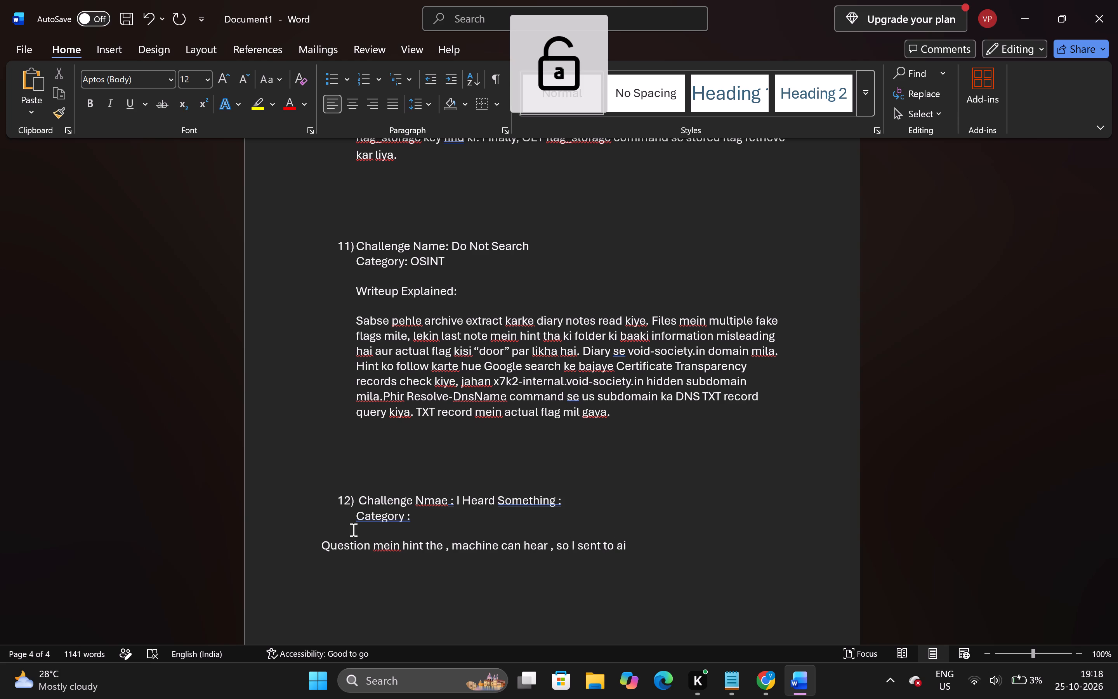
key(BackSpace)
text(he)
key(space)
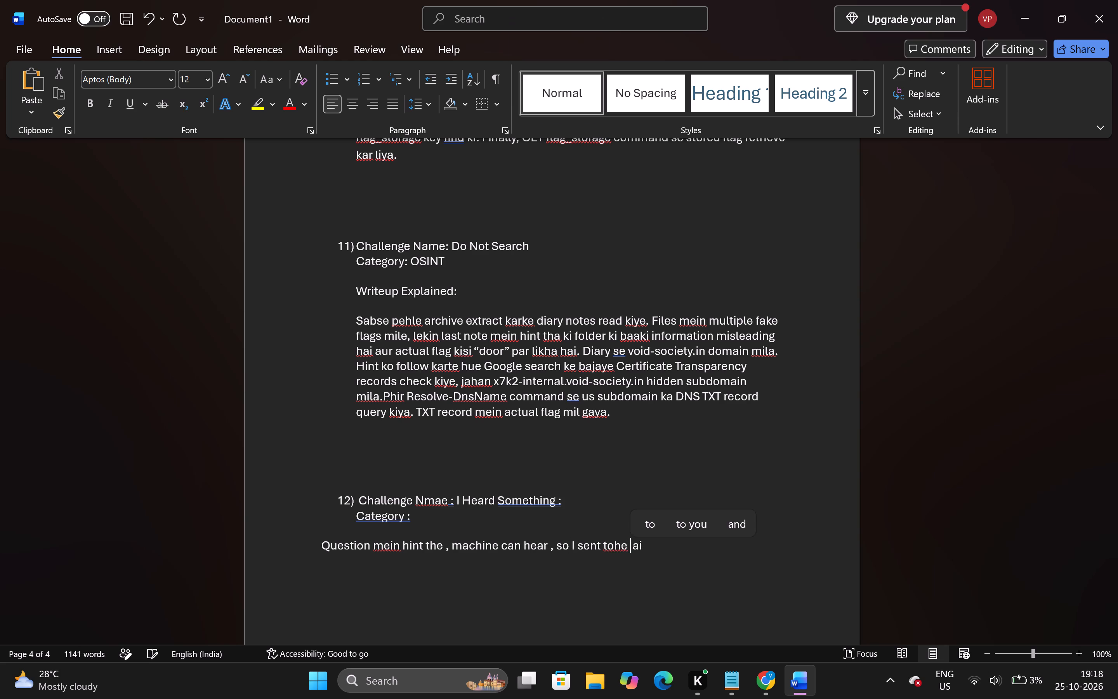
key(BackSpace)
key(BackSpace)
key(BackSpace)
key(BackSpace)
text(he)
key(space)
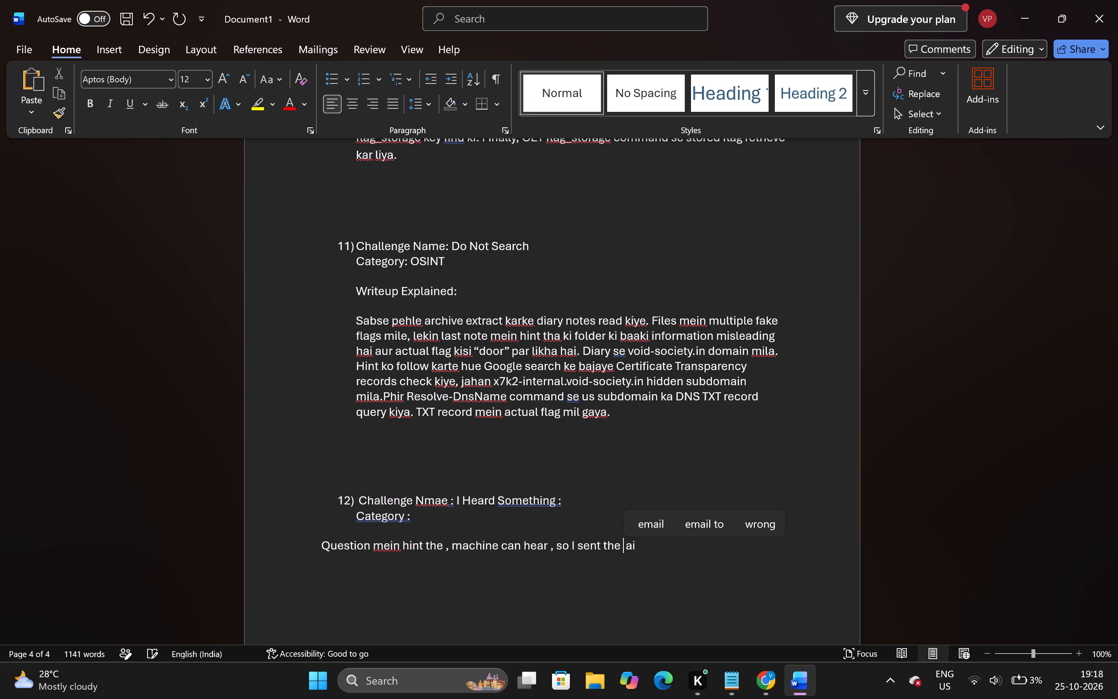
text(audio file)
key(space)
text(to)
key(space)
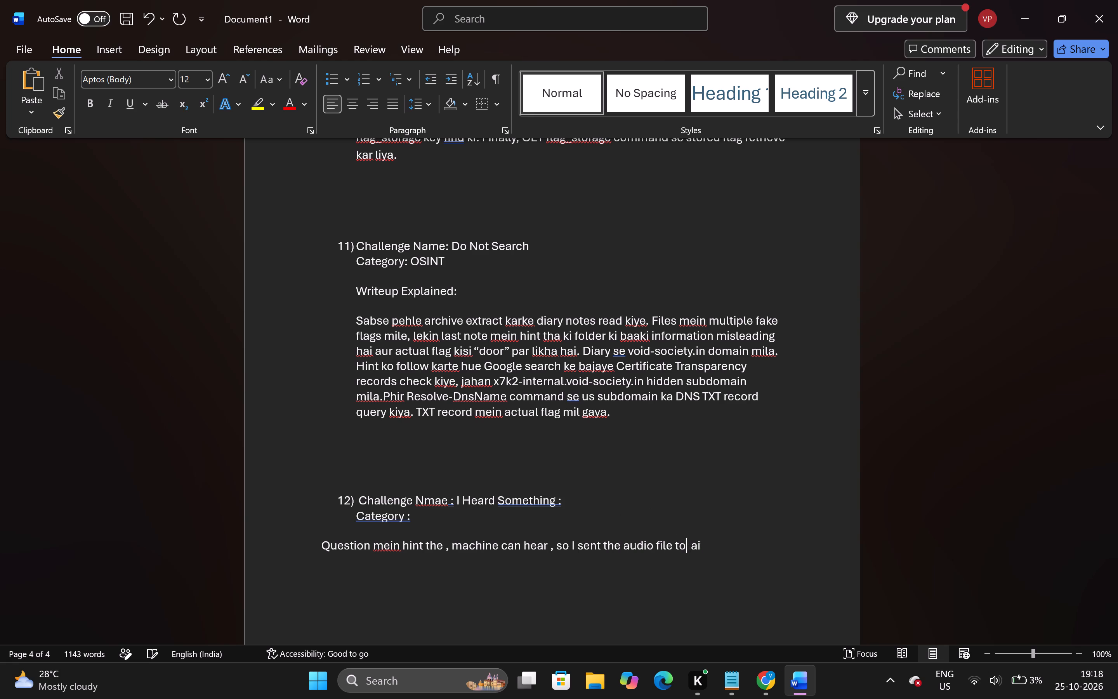
key(Right)
key(Right)
key(Right)
key(period)
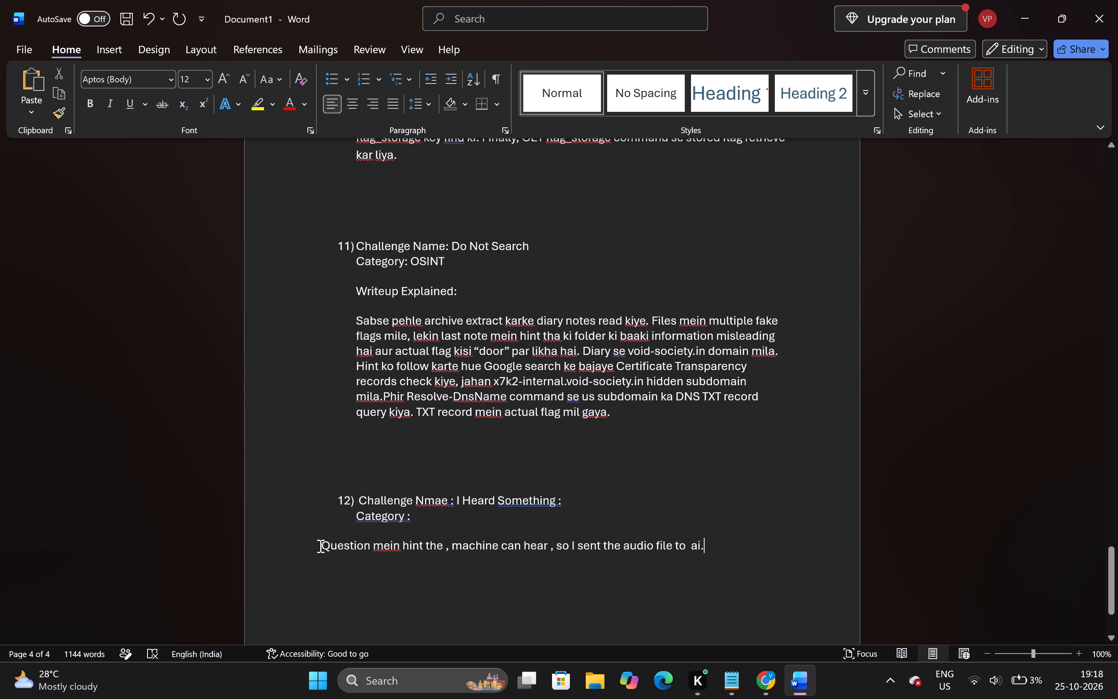
Indent item 12's explanation line with leading spaces so it roughly lines up with the "Category :" line.
click(319, 546)
key(Return)
key(BackSpace)
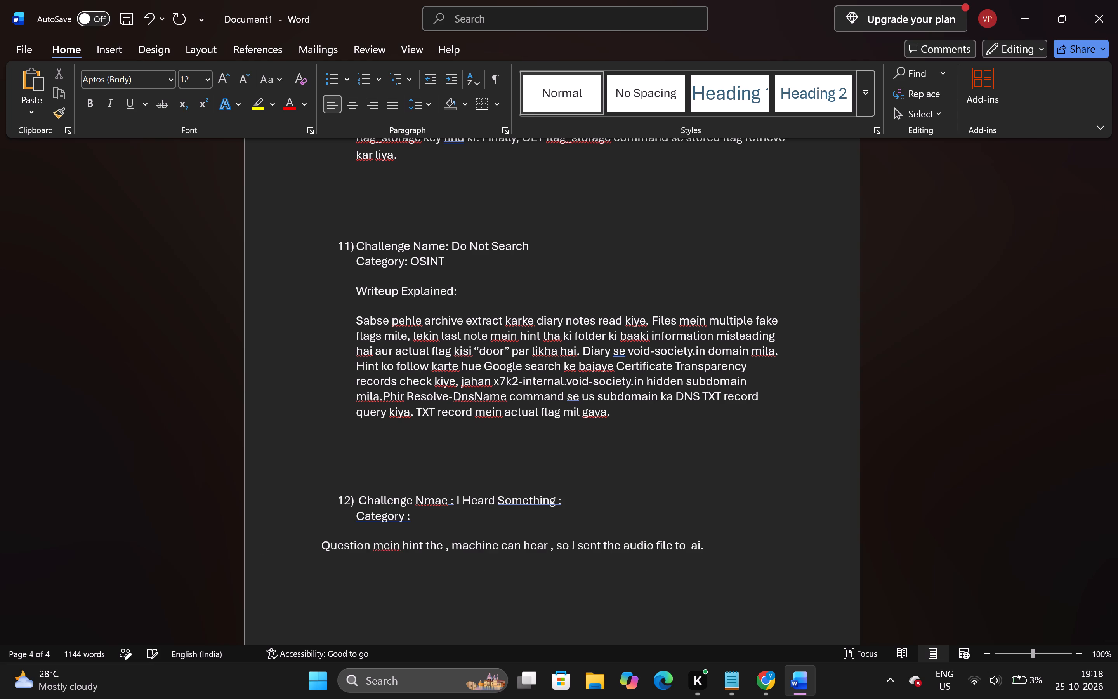
key(space)
key(space)
key(space)
key(space)
key(space)
key(space)
key(space)
key(space)
key(space)
key(space)
key(space)
key(space)
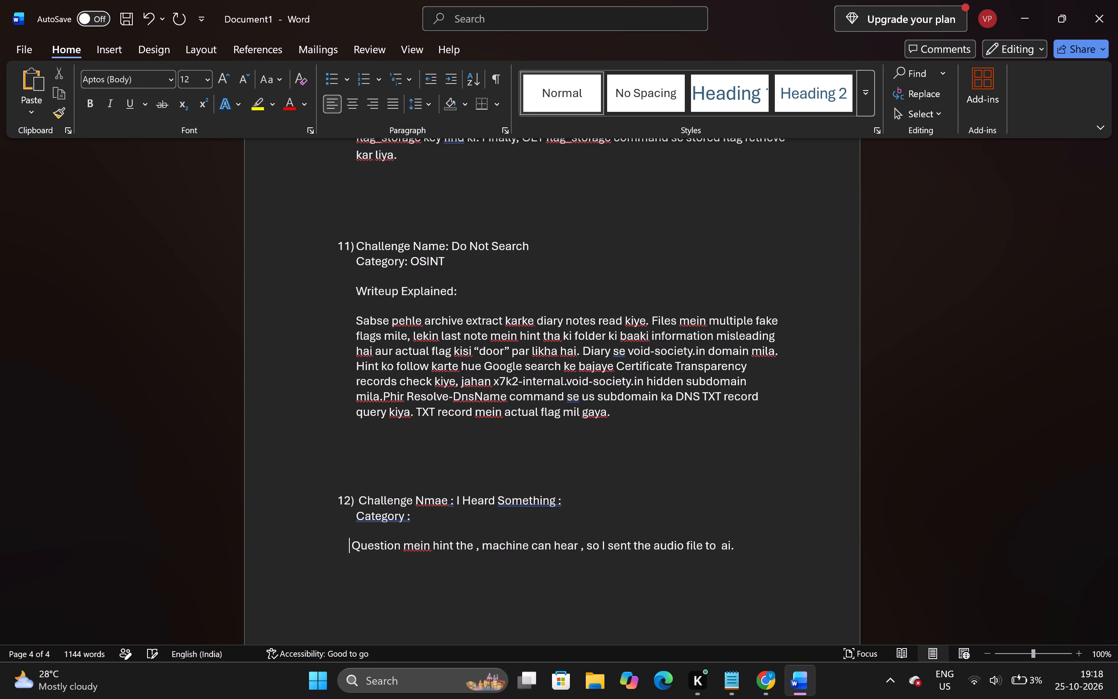
Copy the "Writeup Explained:" heading from item 11 to between item 12's category and explanation, trimming the extra empty line below it.
click(420, 518)
key(Return)
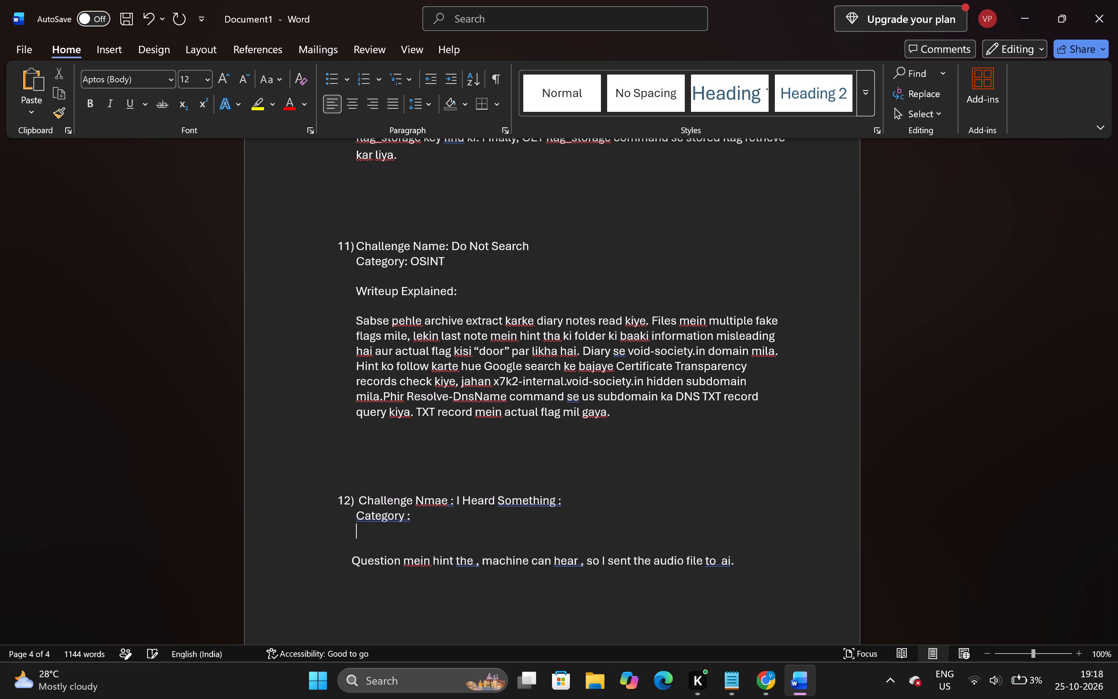
key(Return)
key(w)
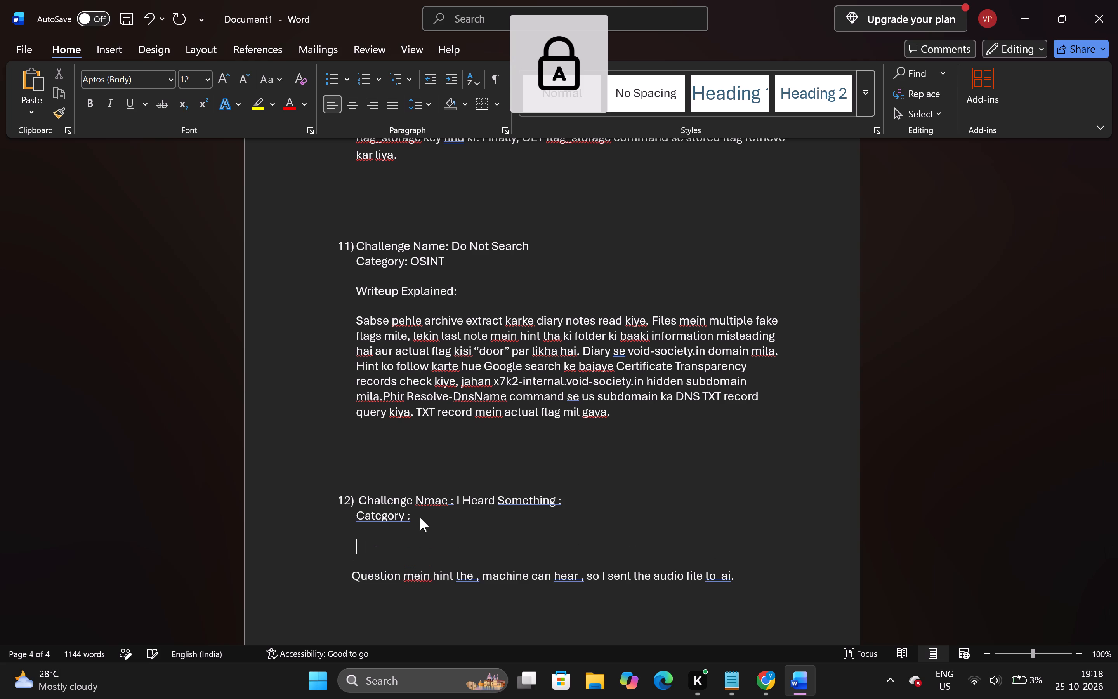
drag(458, 294, 359, 288)
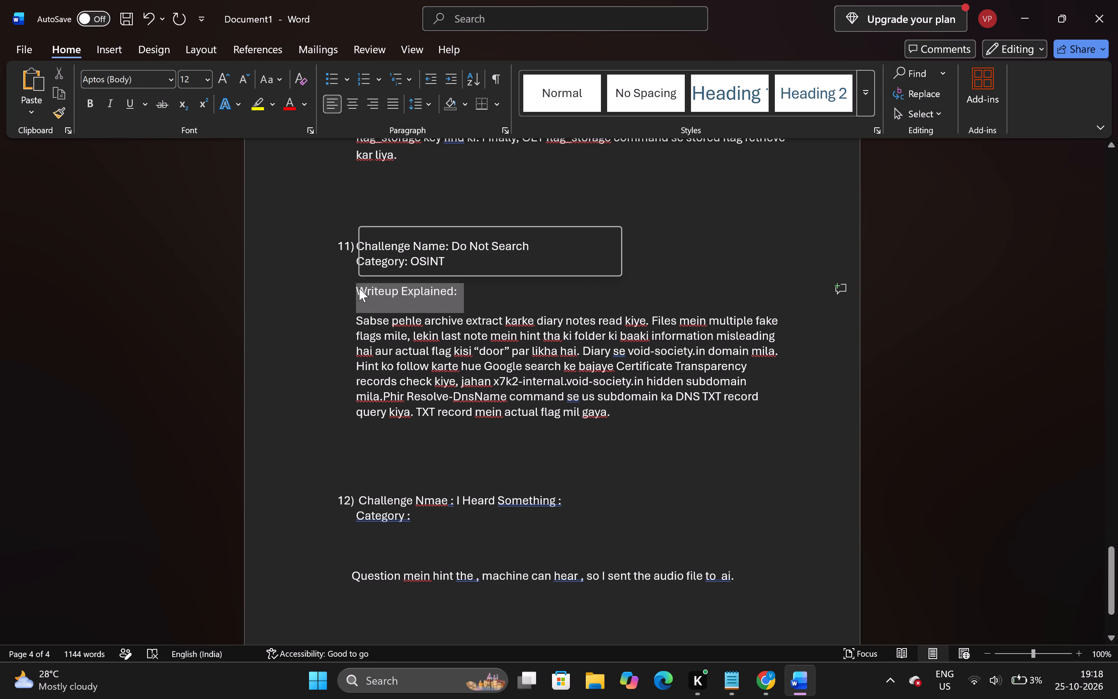
key(ctrl+c)
click(385, 541)
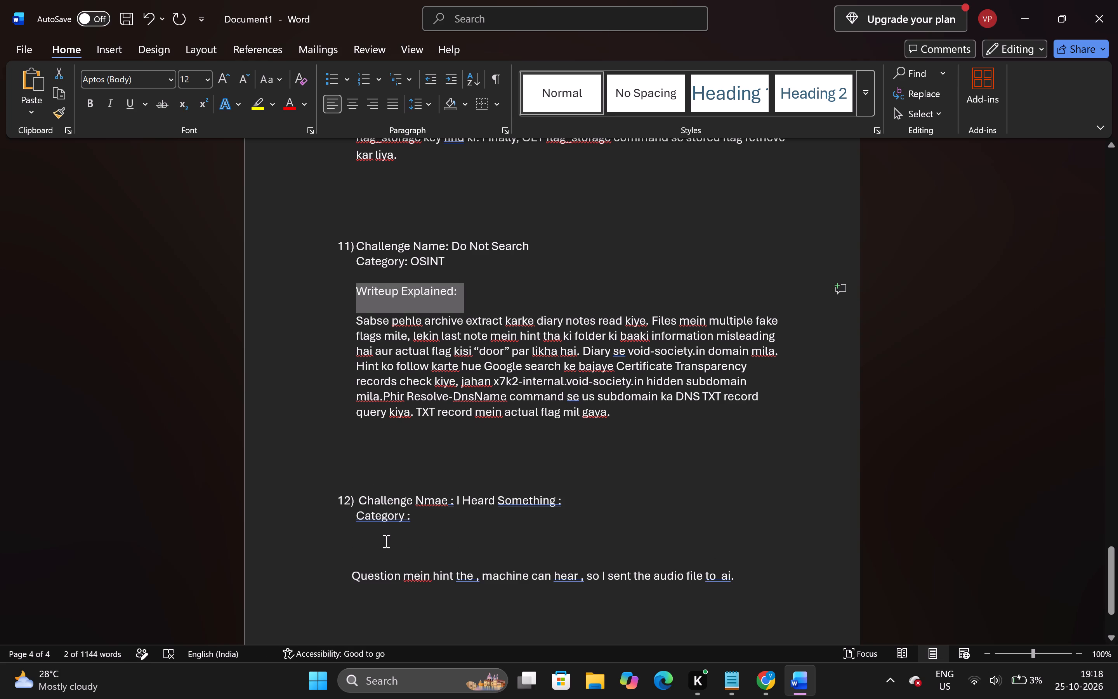
key(ctrl+v)
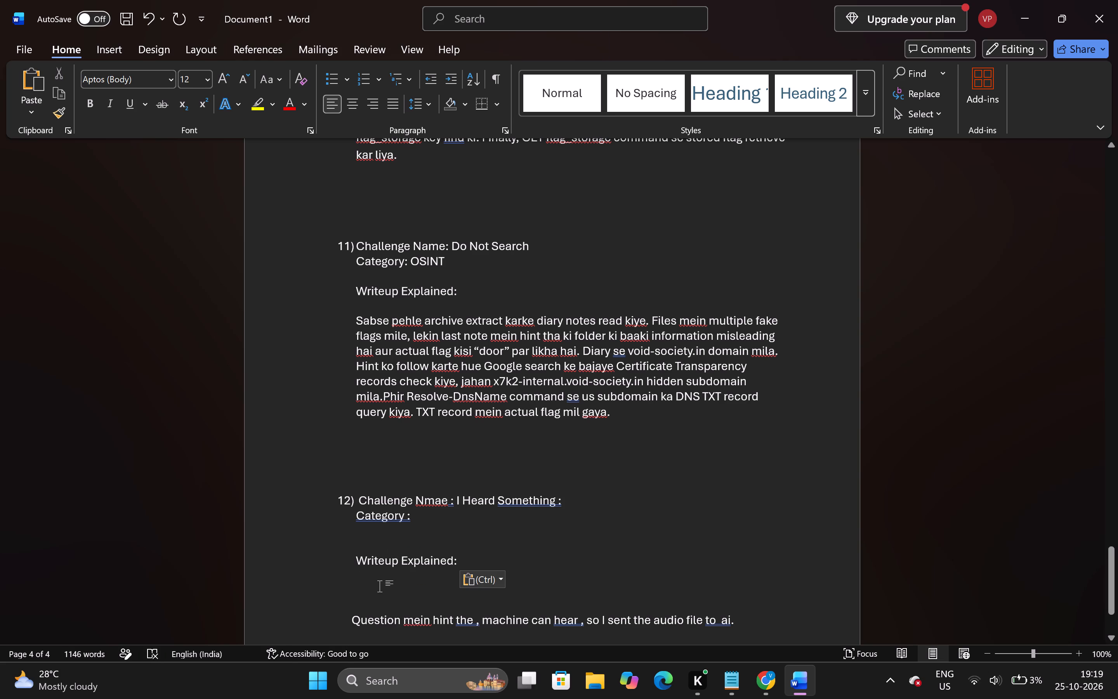
key(BackSpace)
key(BackSpace)
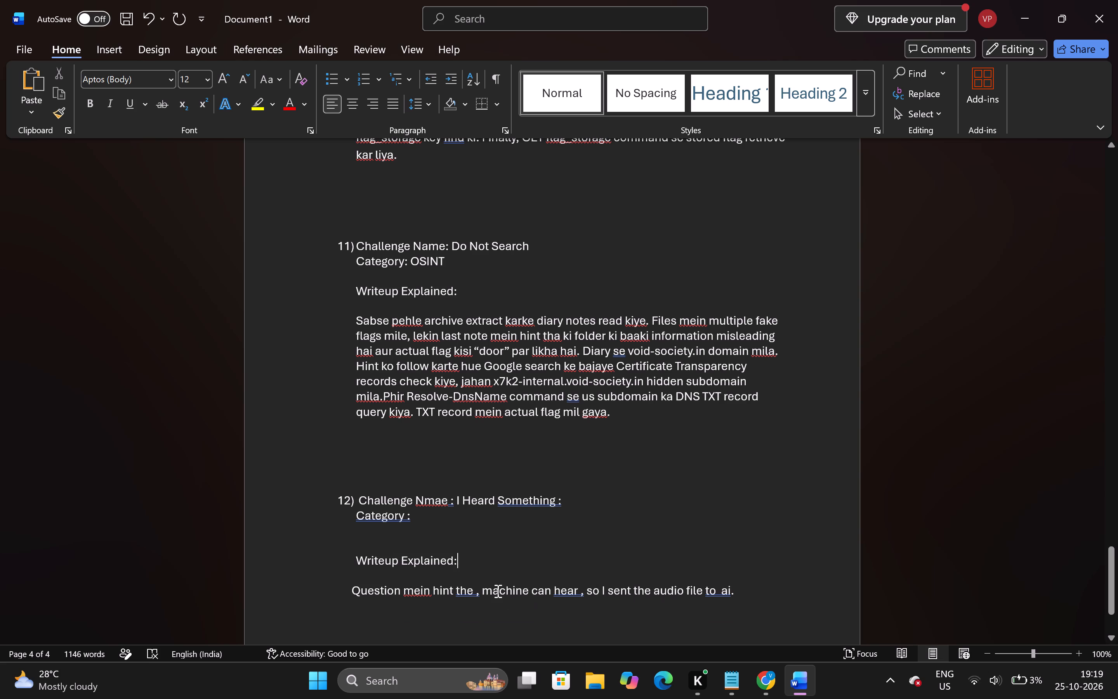
Change "ai" to uppercase "AI" at the end of item 12's explanation.
click(729, 584)
key(BackSpace)
key(BackSpace)
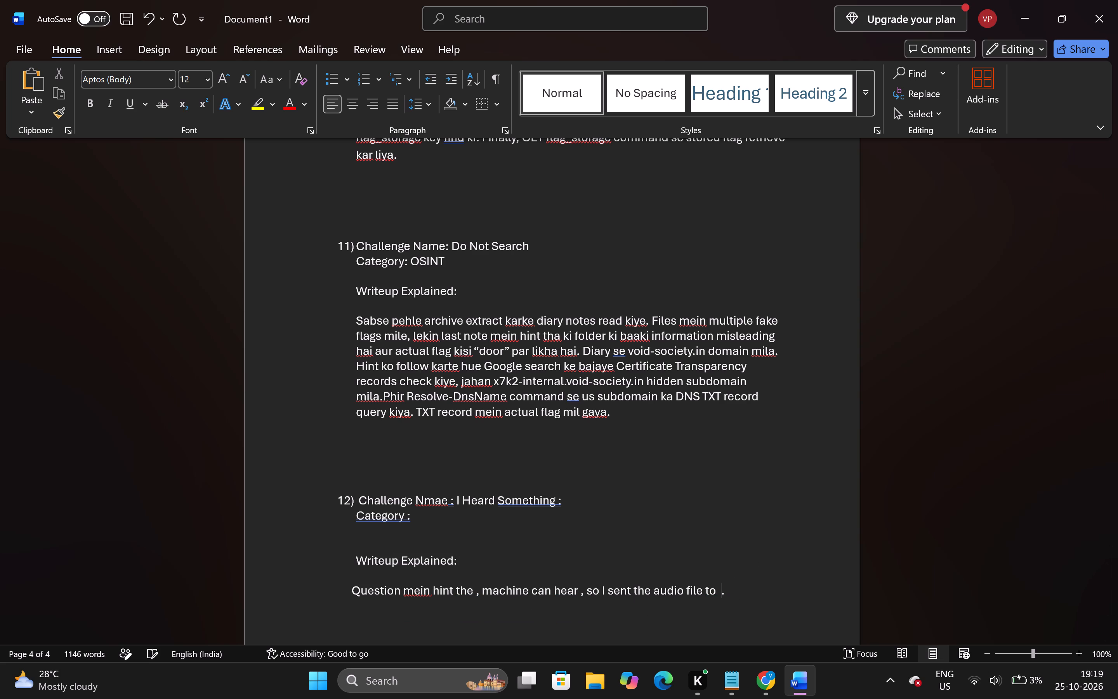
text(AI)
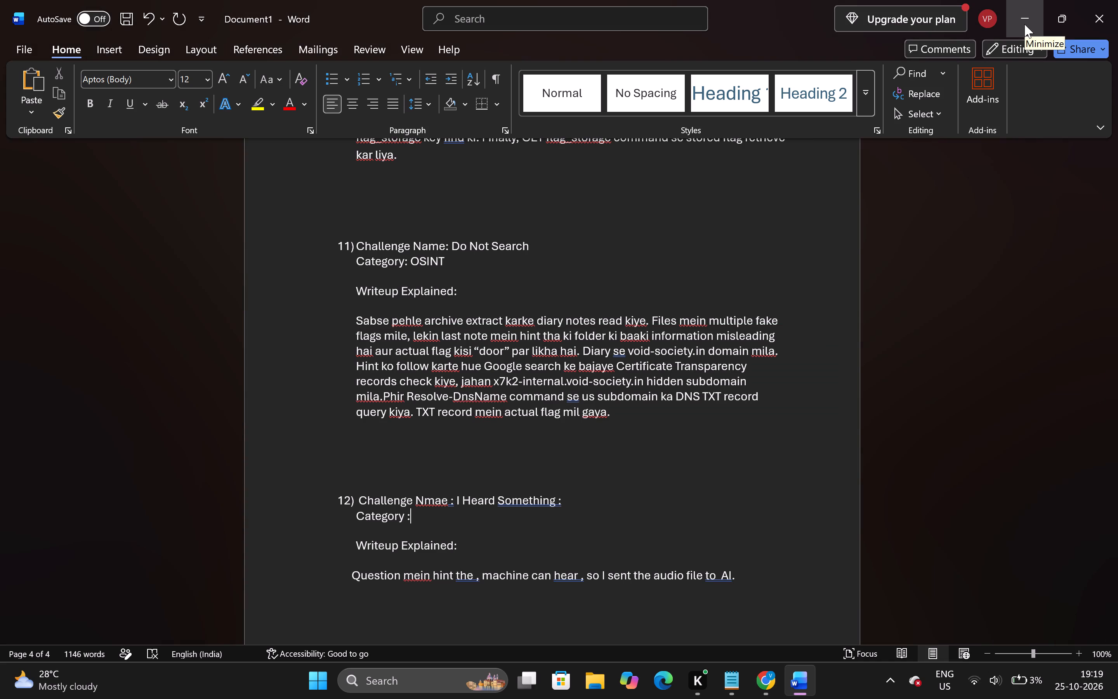
Delete the trailing colon after "I Heard Something" in item 12's challenge name line.
click(573, 497)
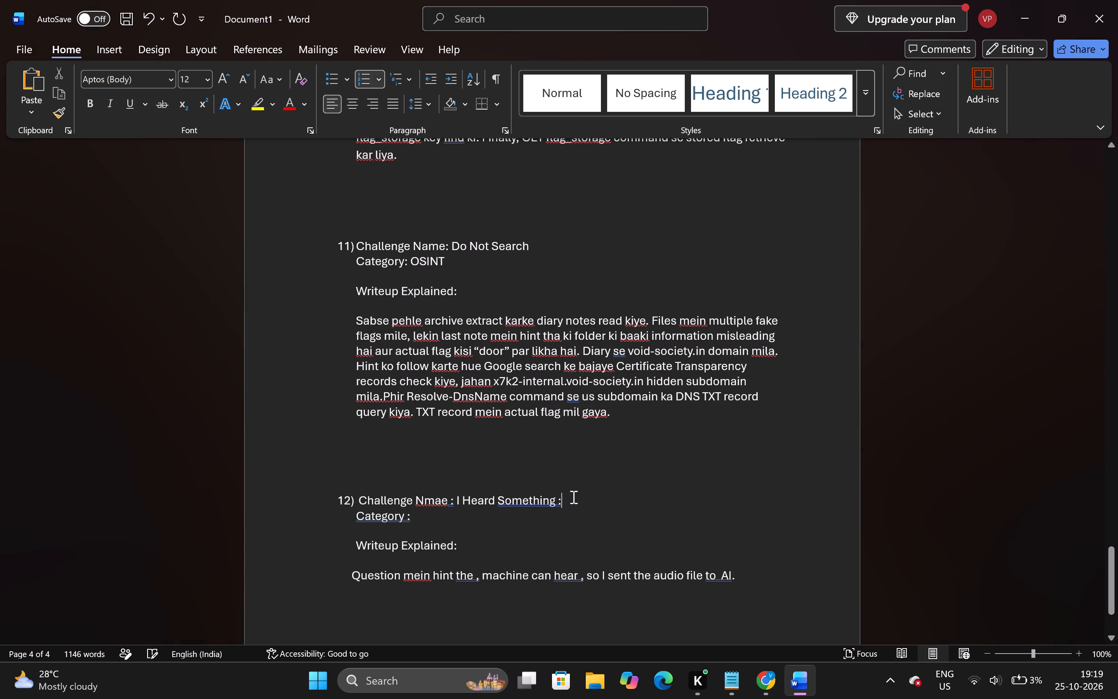
key(BackSpace)
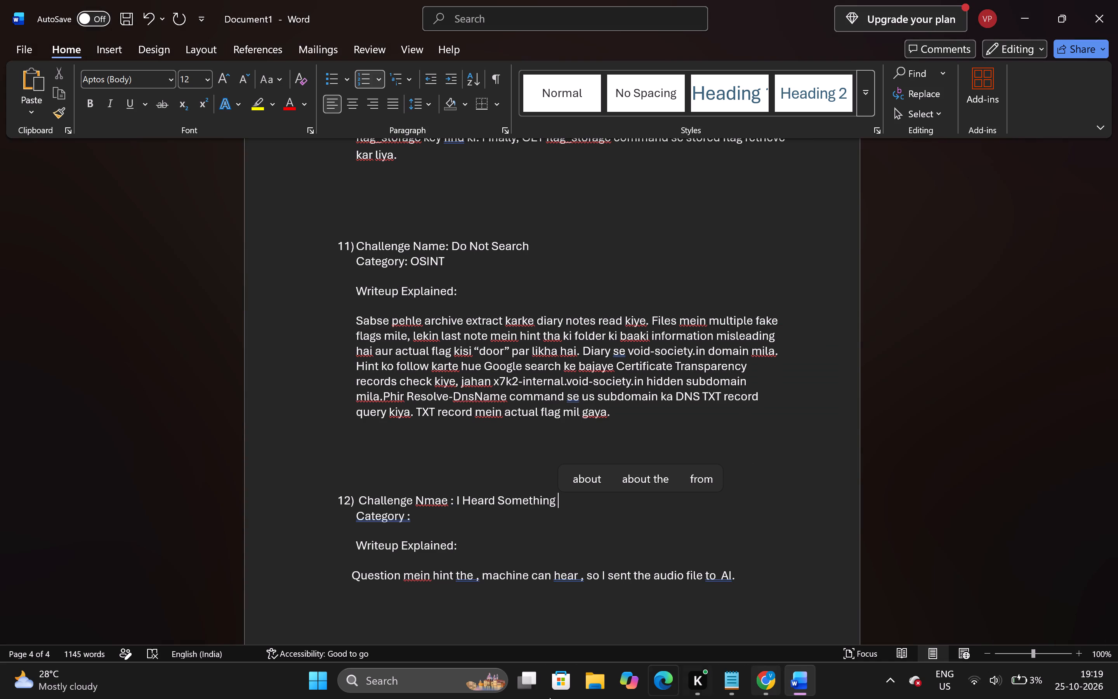
Search Windows for "chro" and launch Google Chrome.
click(450, 673)
text(chro)
key(Return)
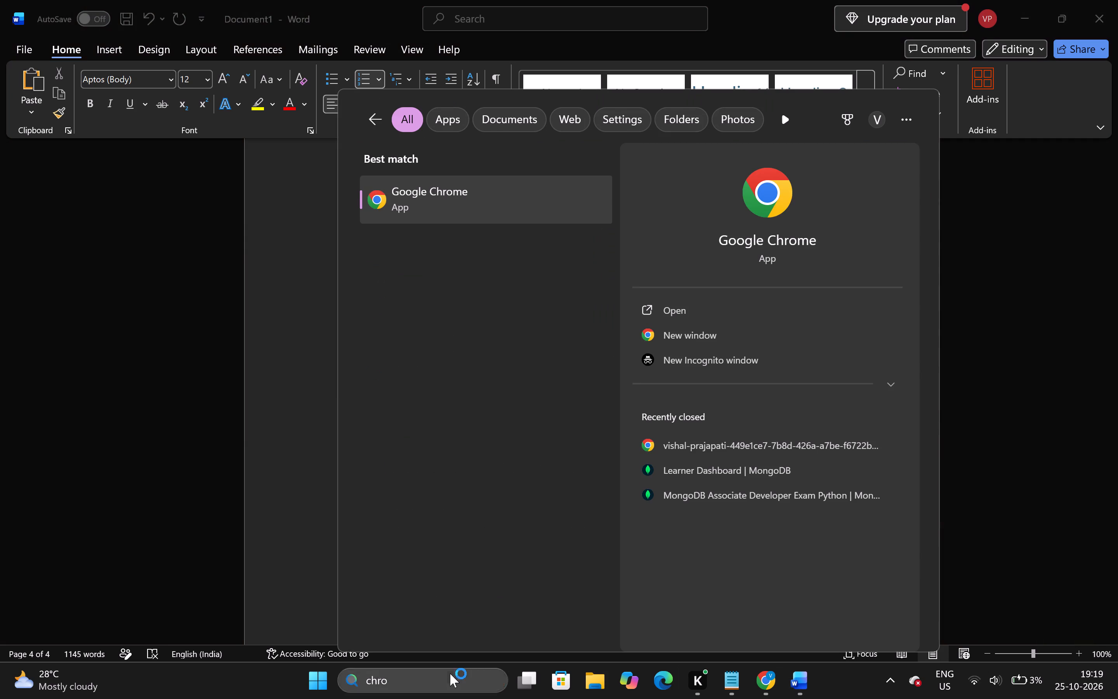
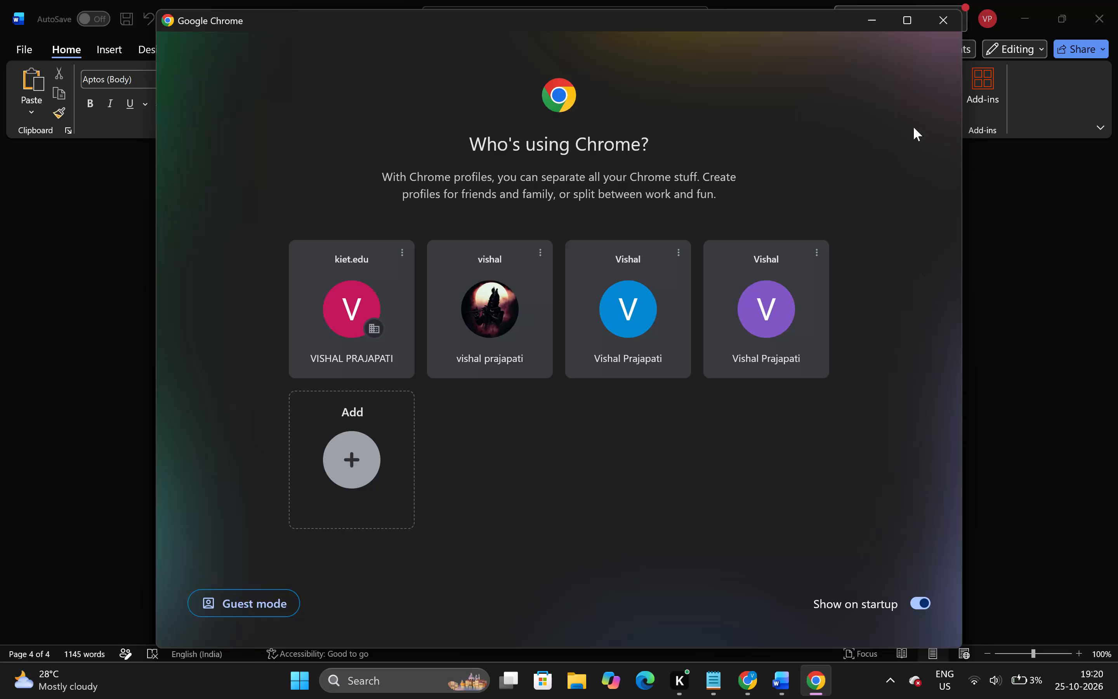
Open Chrome with the kiet.edu profile, restore its previous pages in a maximized window, and keep only the Void CTF tab.
click(369, 313)
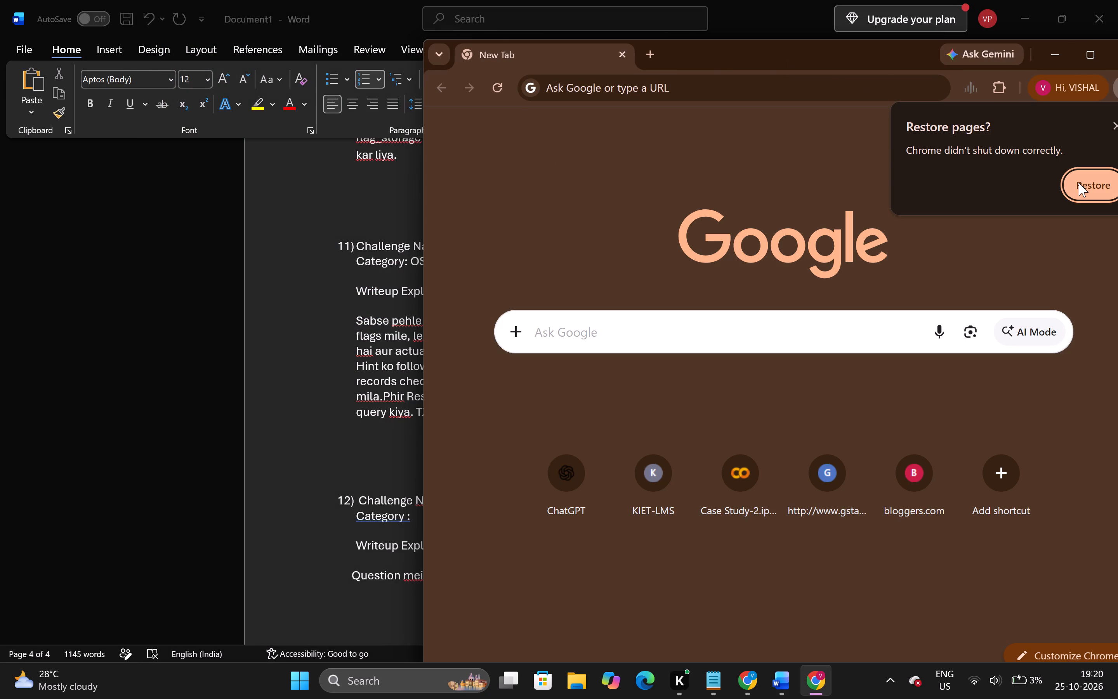
click(1079, 183)
click(1085, 59)
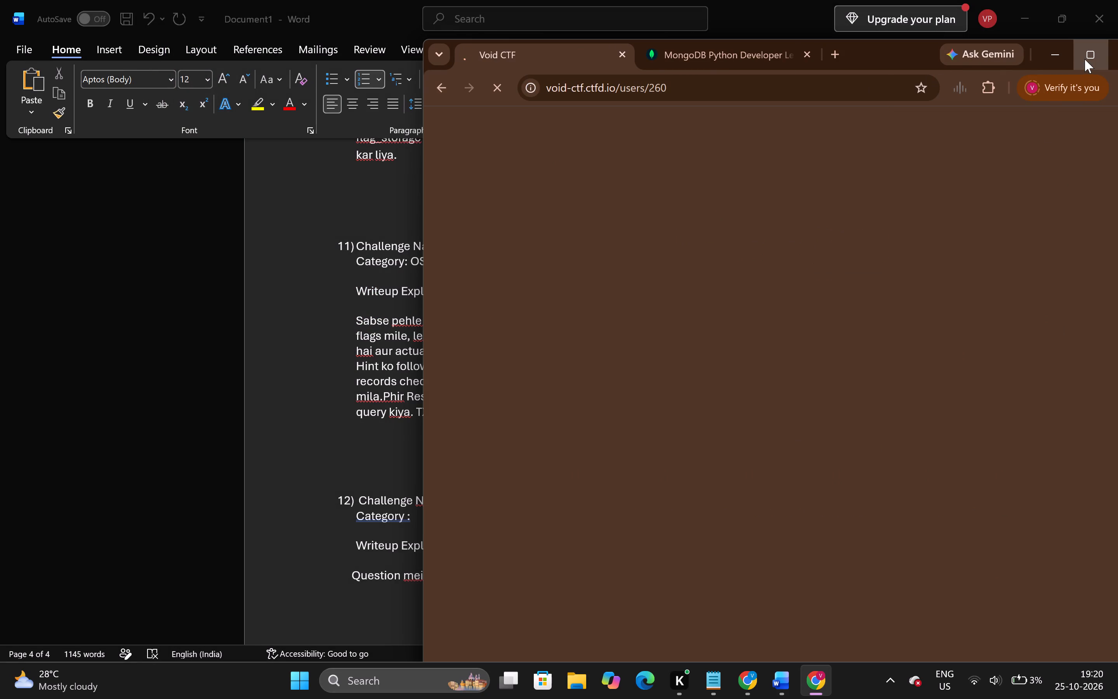
click(381, 14)
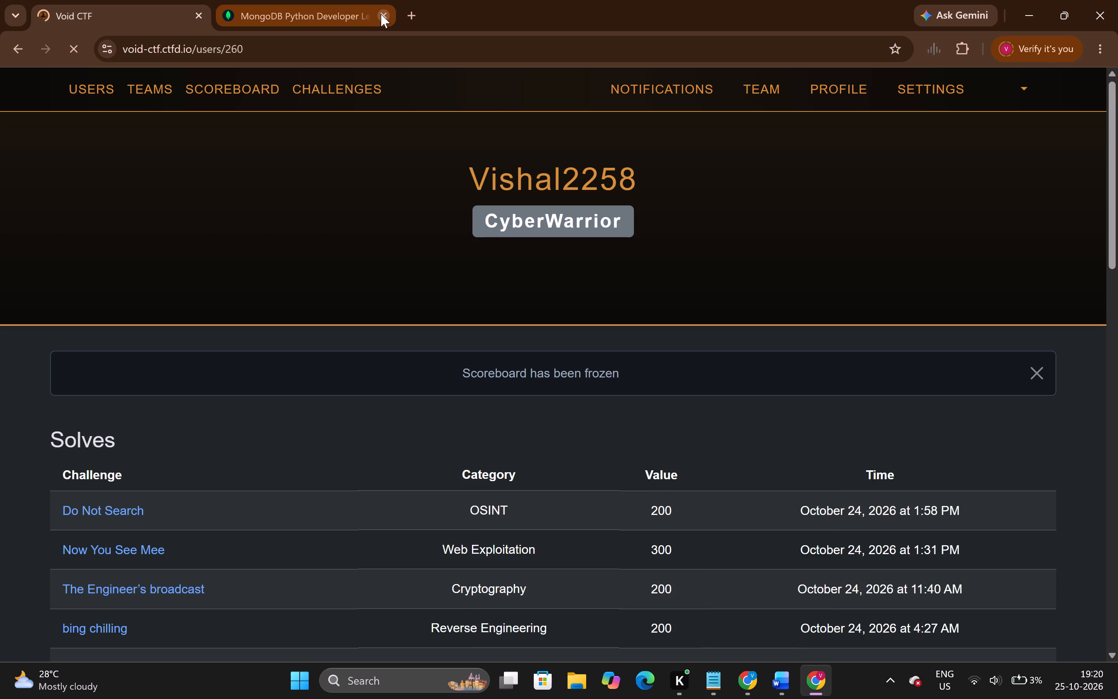
Look through the Solves table on the Void CTF profile page to check how each challenge's category is worded.
scroll(450, 262, down, 2)
scroll(450, 262, up, 2)
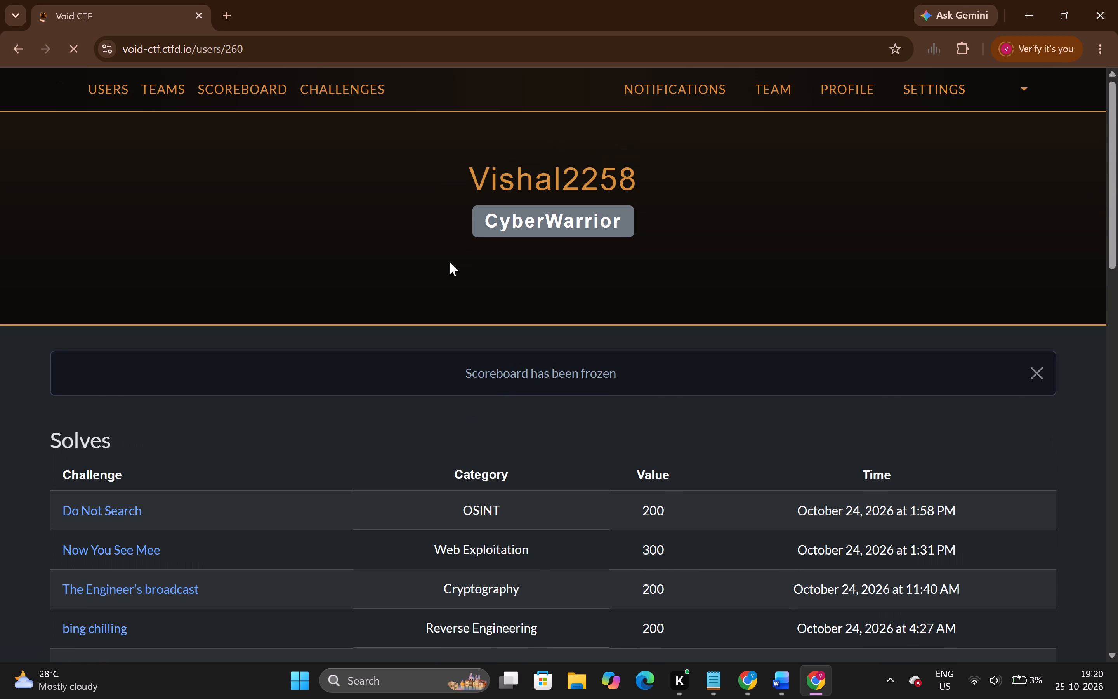
scroll(450, 262, down, 5)
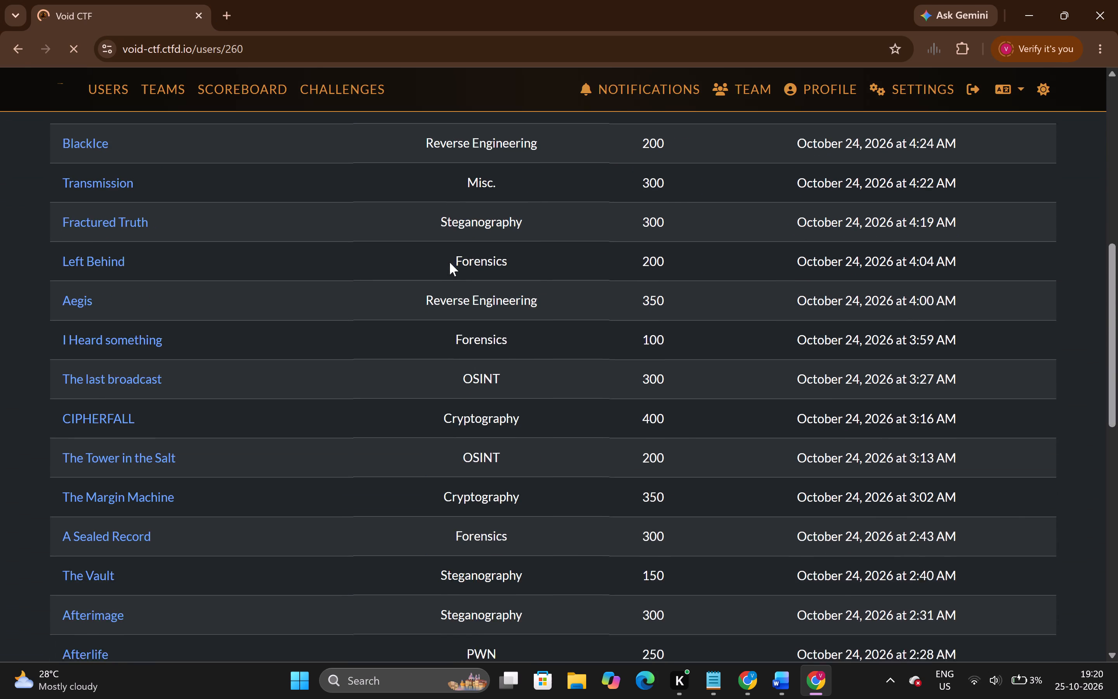
scroll(450, 262, down, 1)
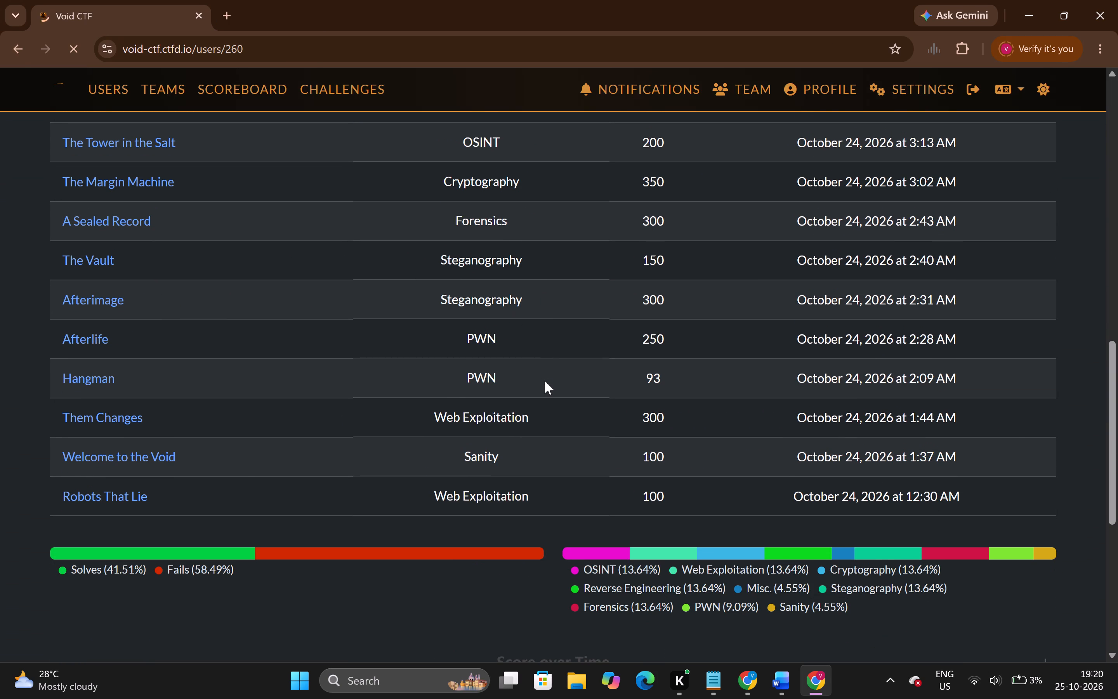
drag(523, 498, 500, 496)
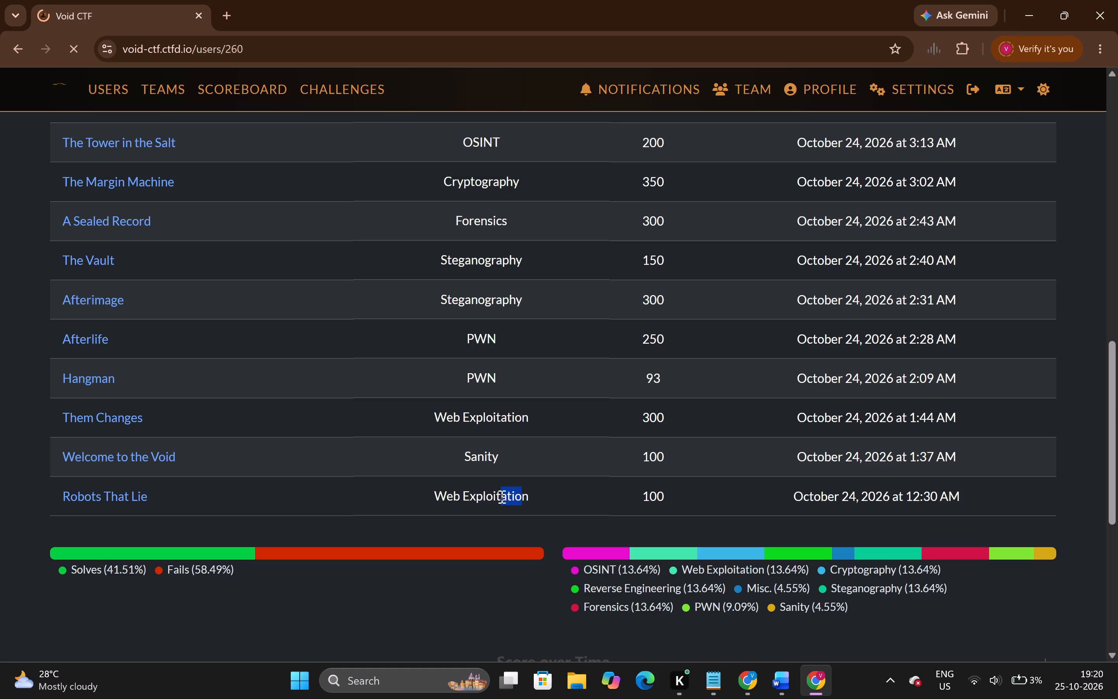
drag(500, 496, 431, 494)
click(536, 498)
drag(536, 498, 432, 497)
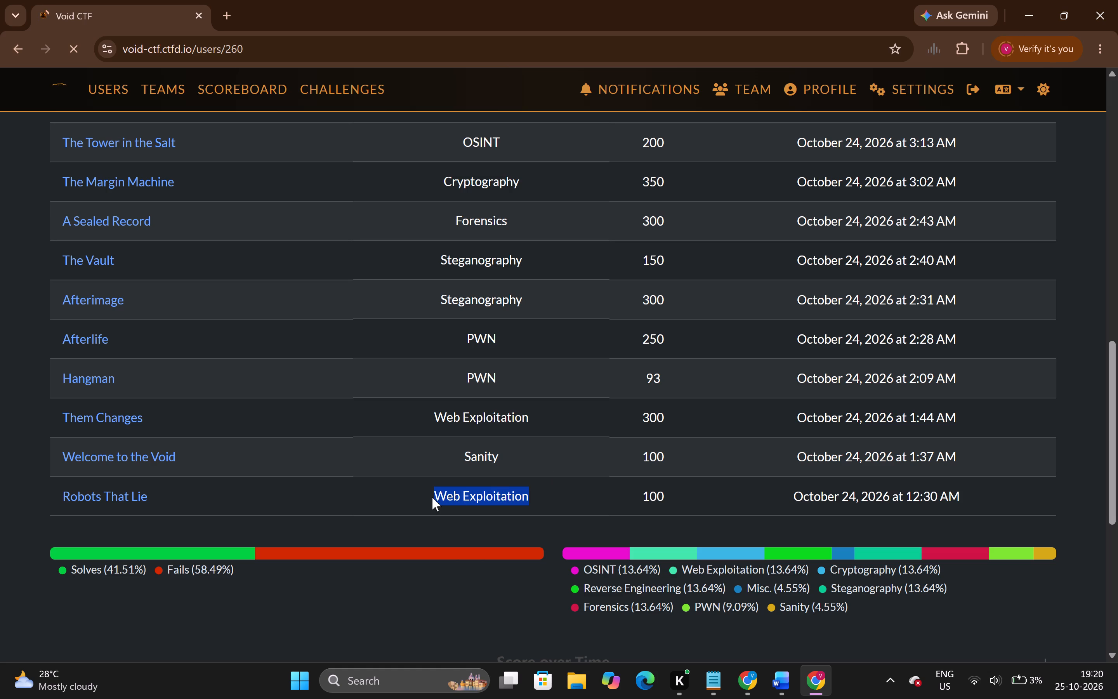
View the "Robots That Lie" challenge and its category grouping, and return to the profile's Solves table.
click(129, 496)
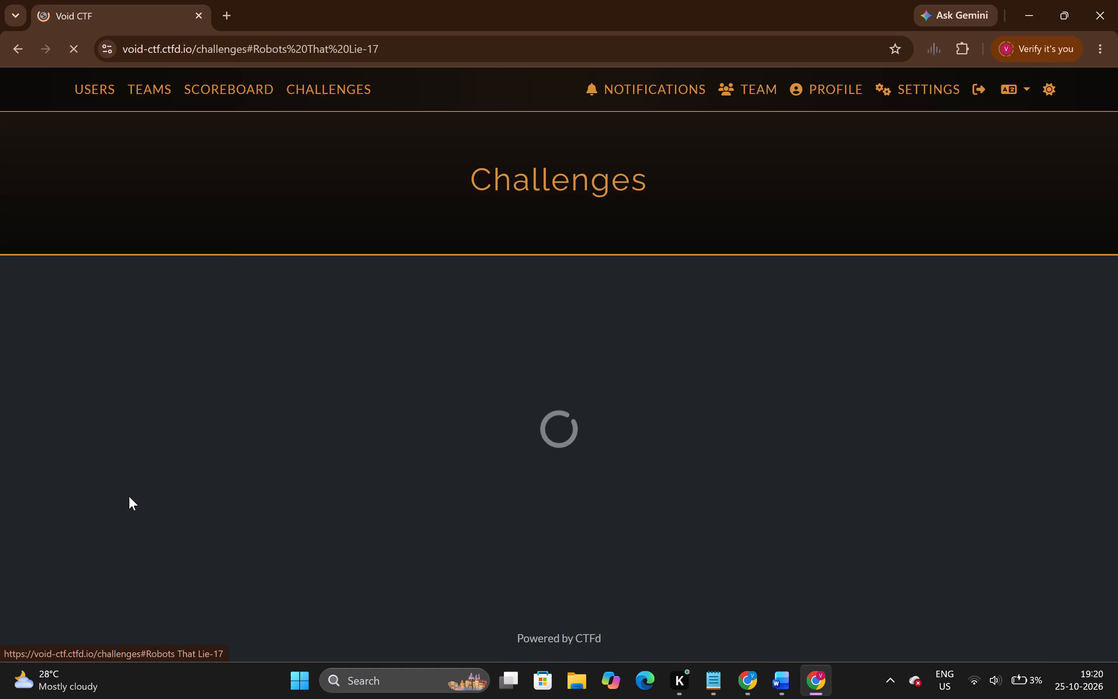
scroll(293, 494, down, 2)
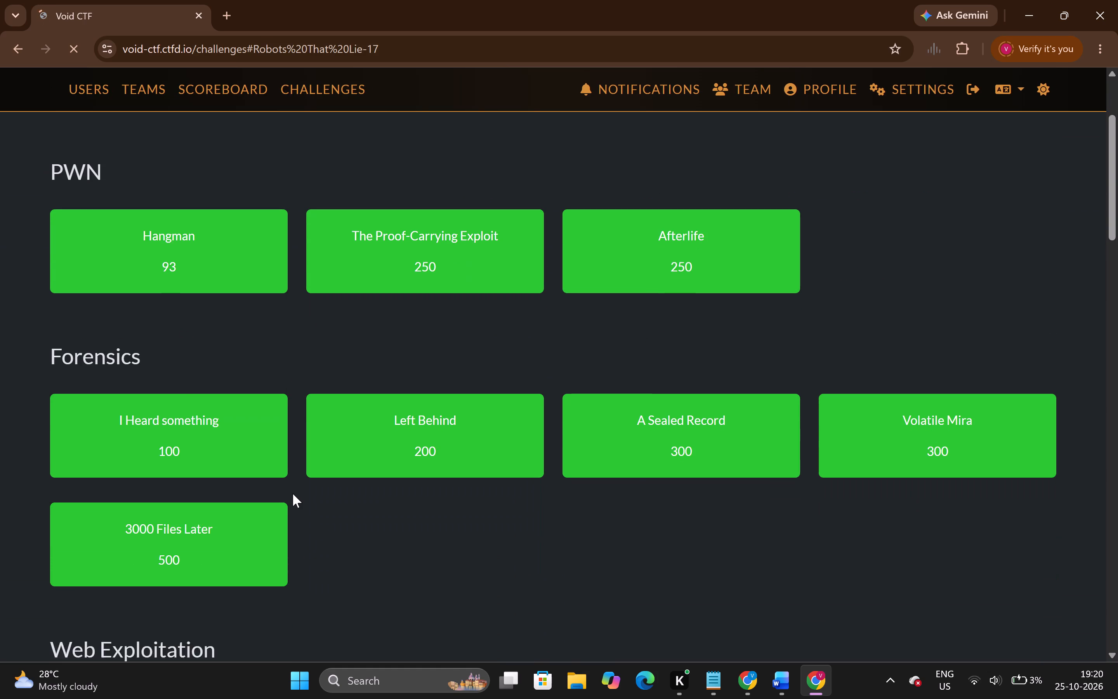
scroll(293, 494, down, 1)
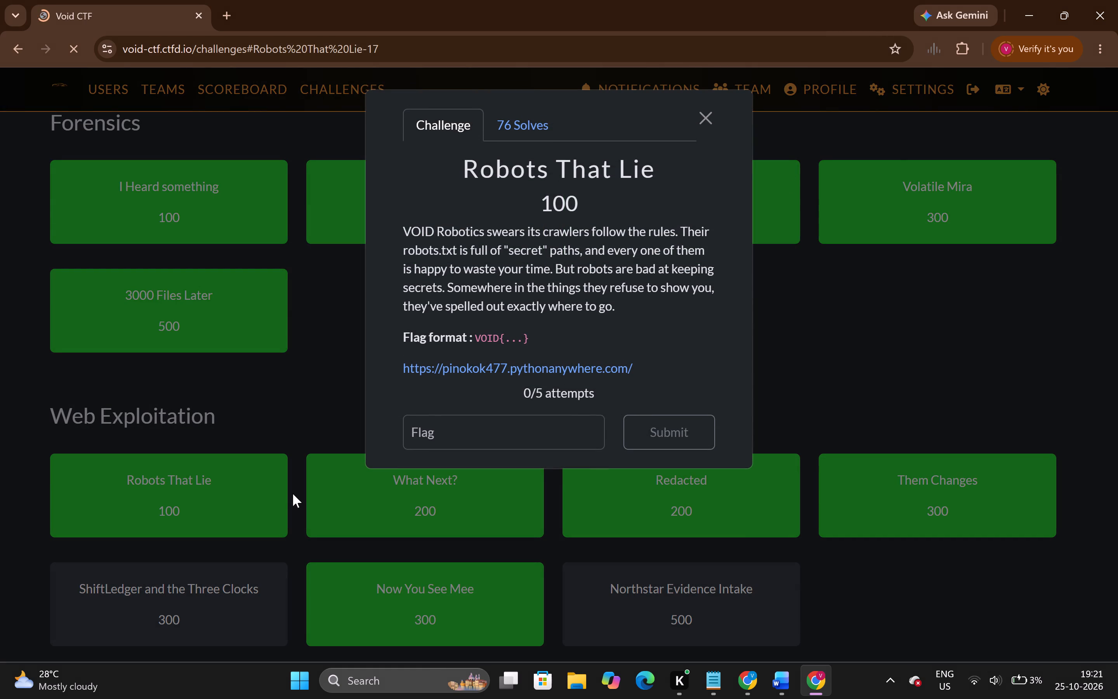
click(714, 119)
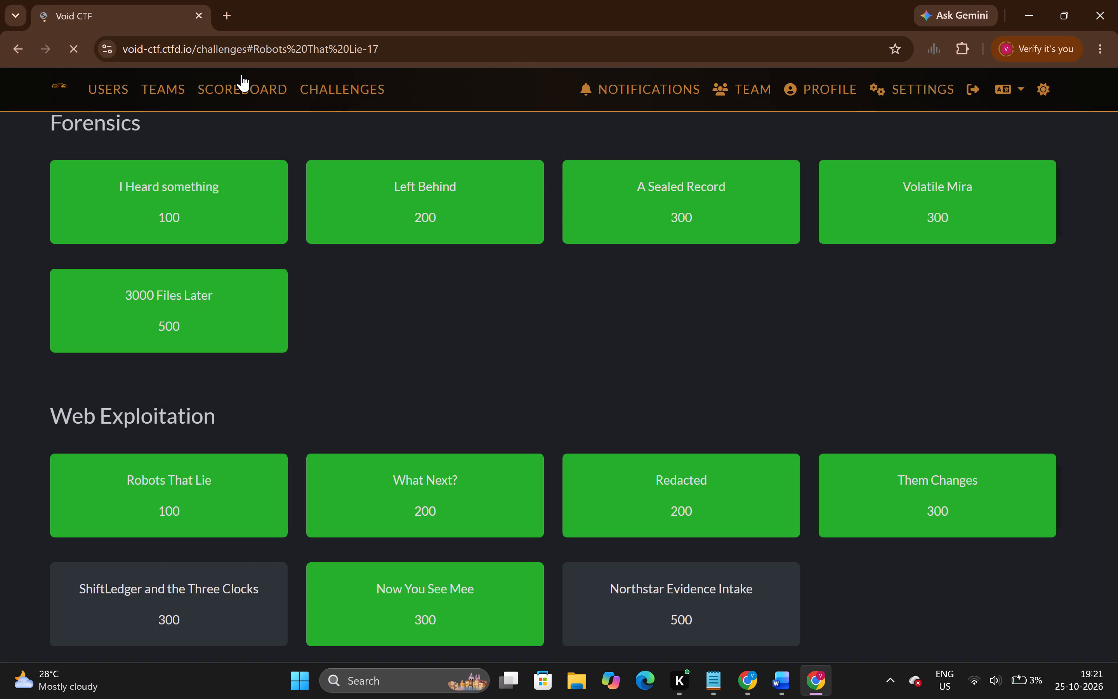
click(11, 56)
scroll(339, 259, down, 1)
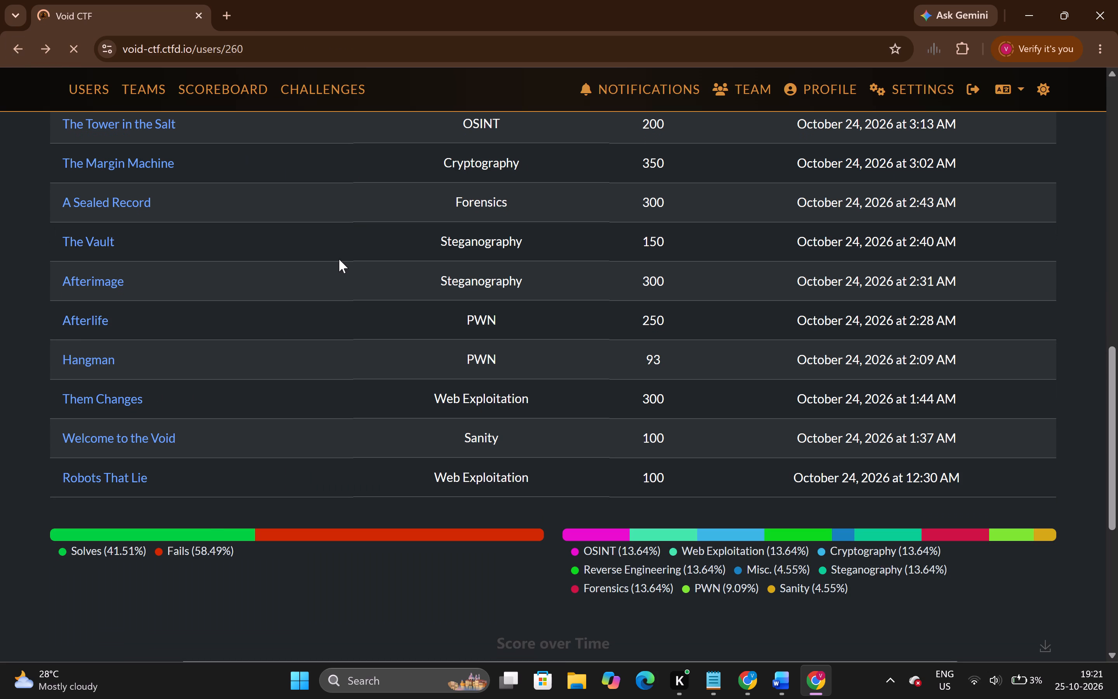
scroll(339, 259, down, 1)
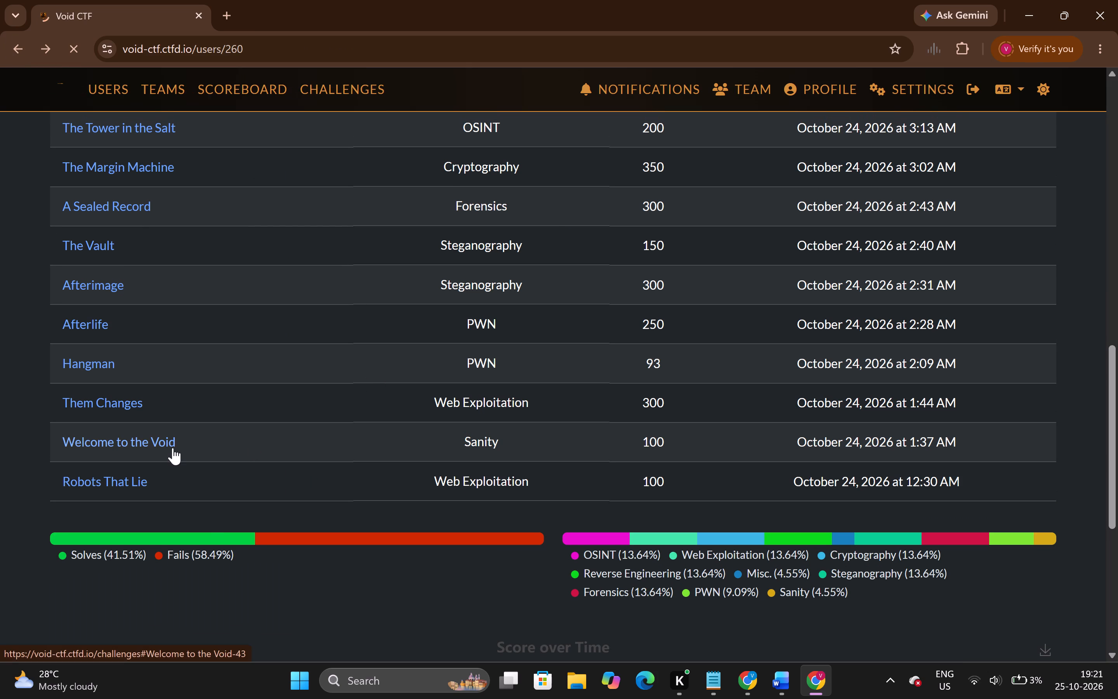
scroll(164, 417, up, 1)
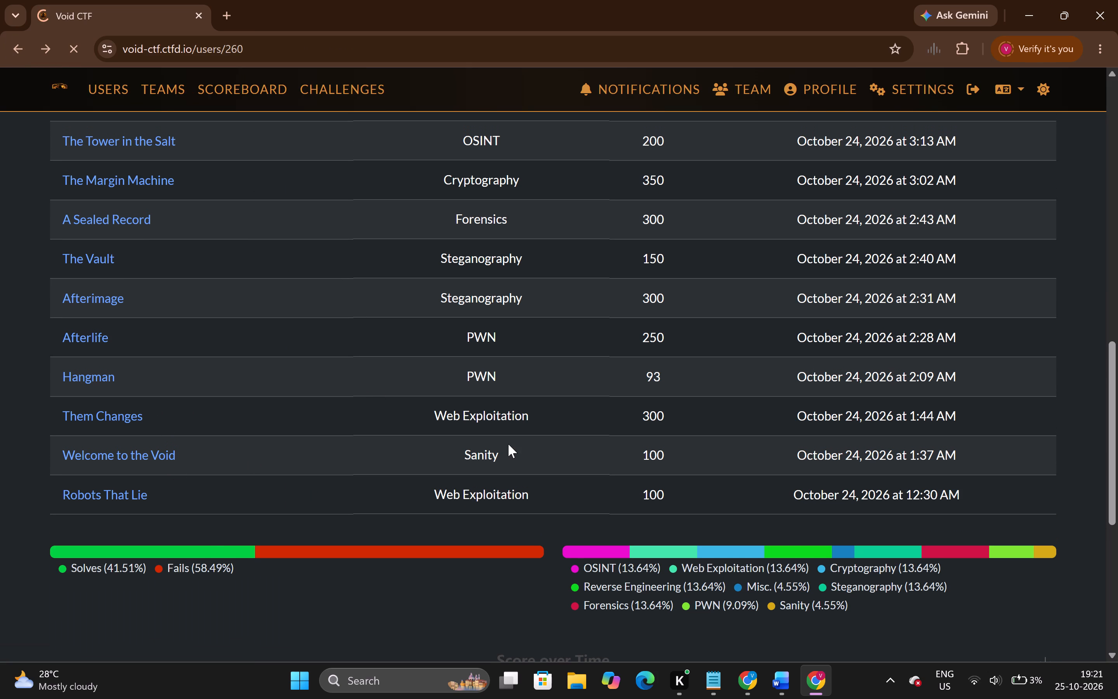
click(766, 590)
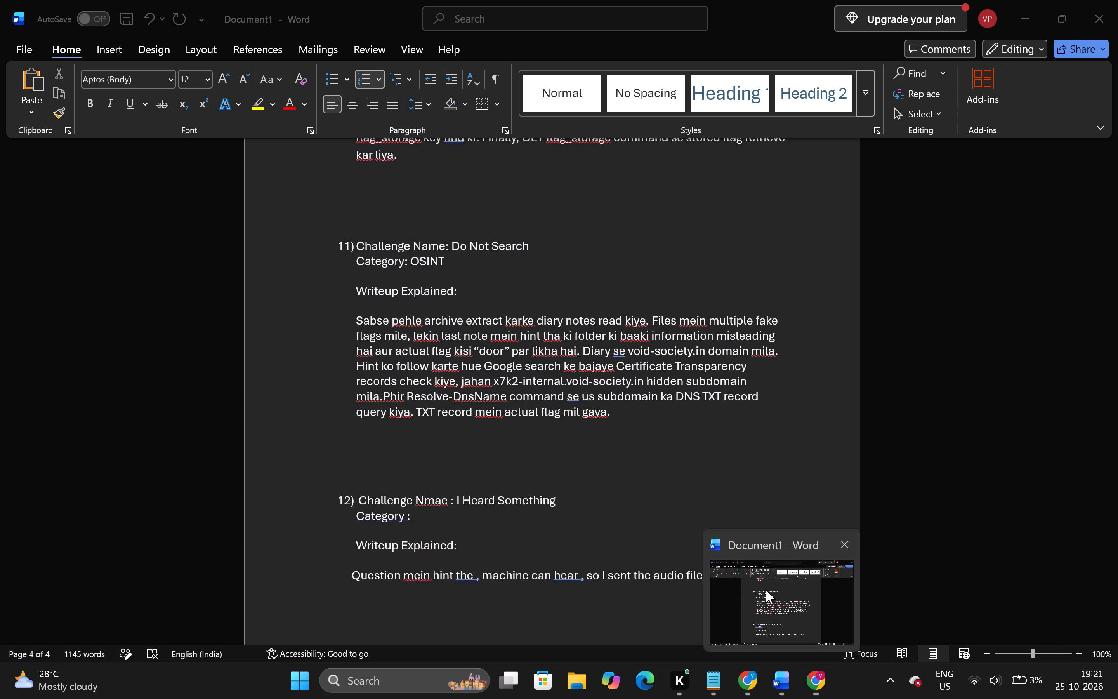
scroll(570, 486, up, 10)
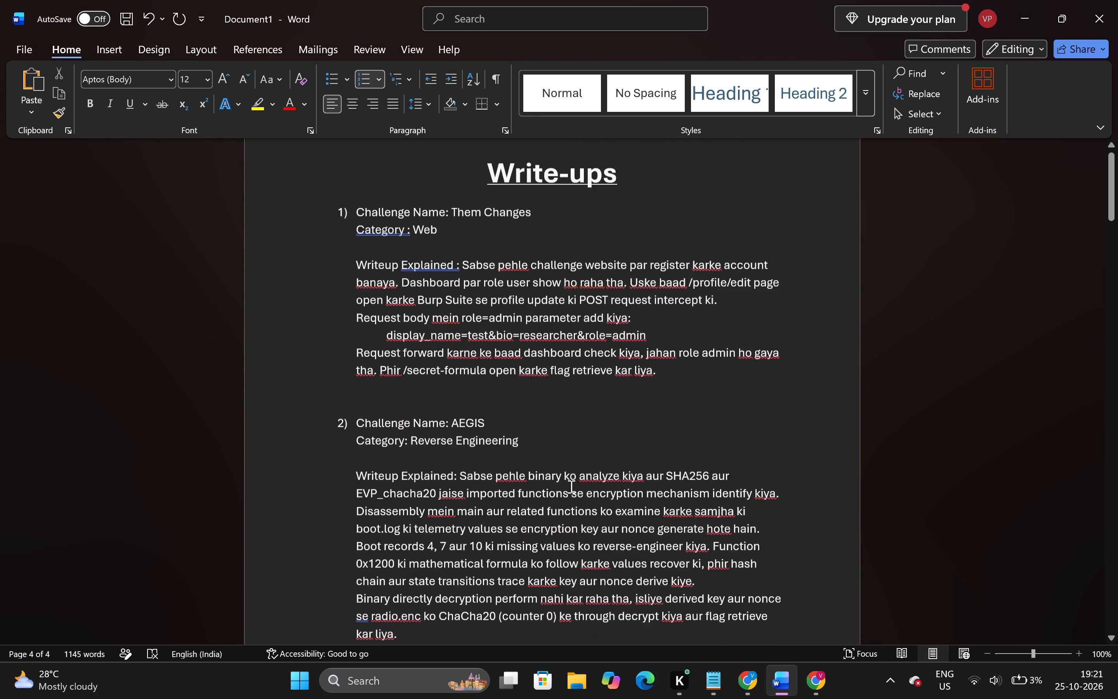
scroll(570, 486, up, 2)
click(453, 294)
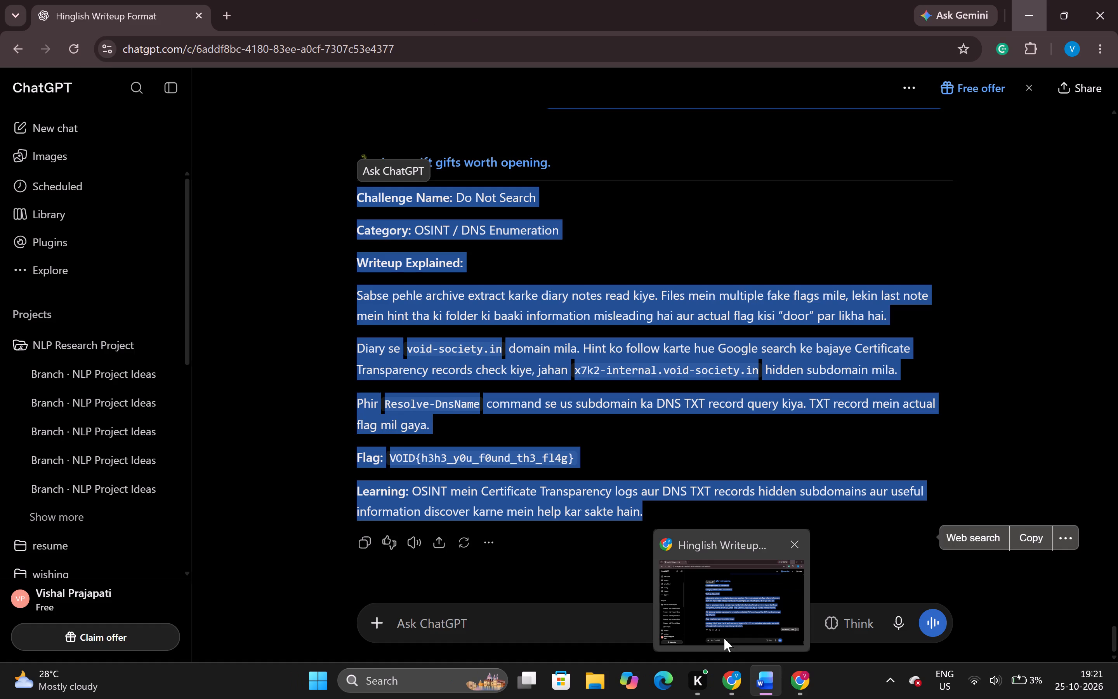
Switch to the Void CTF page in Chrome and check the challenge categories up through the Solves table.
click(771, 632)
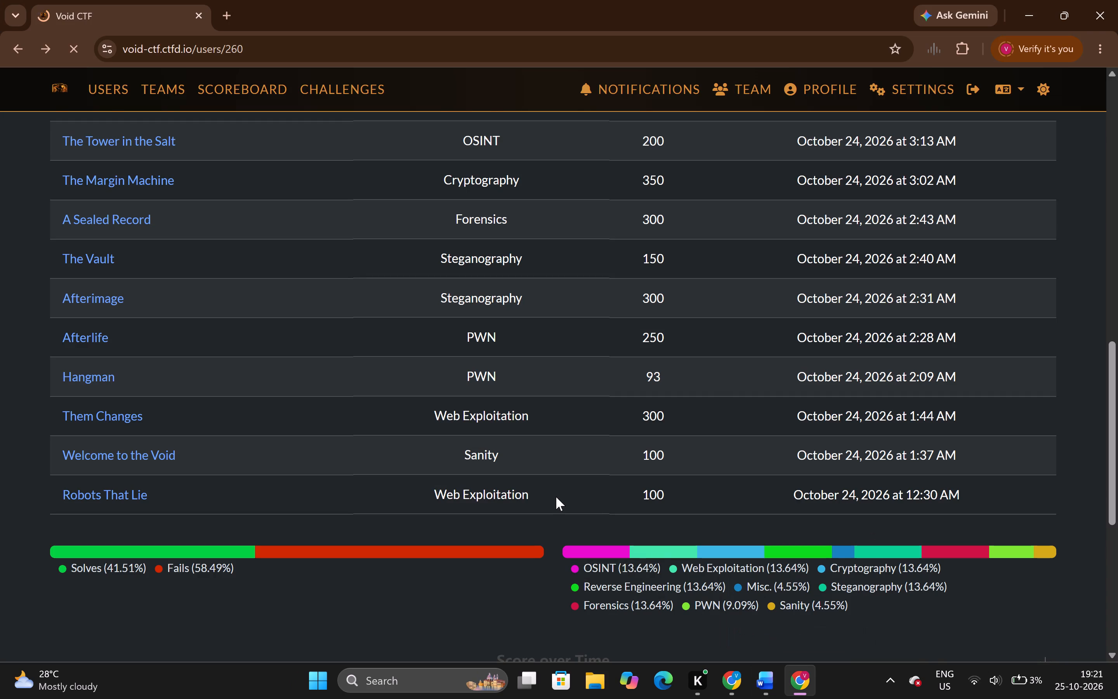
scroll(556, 497, up, 2)
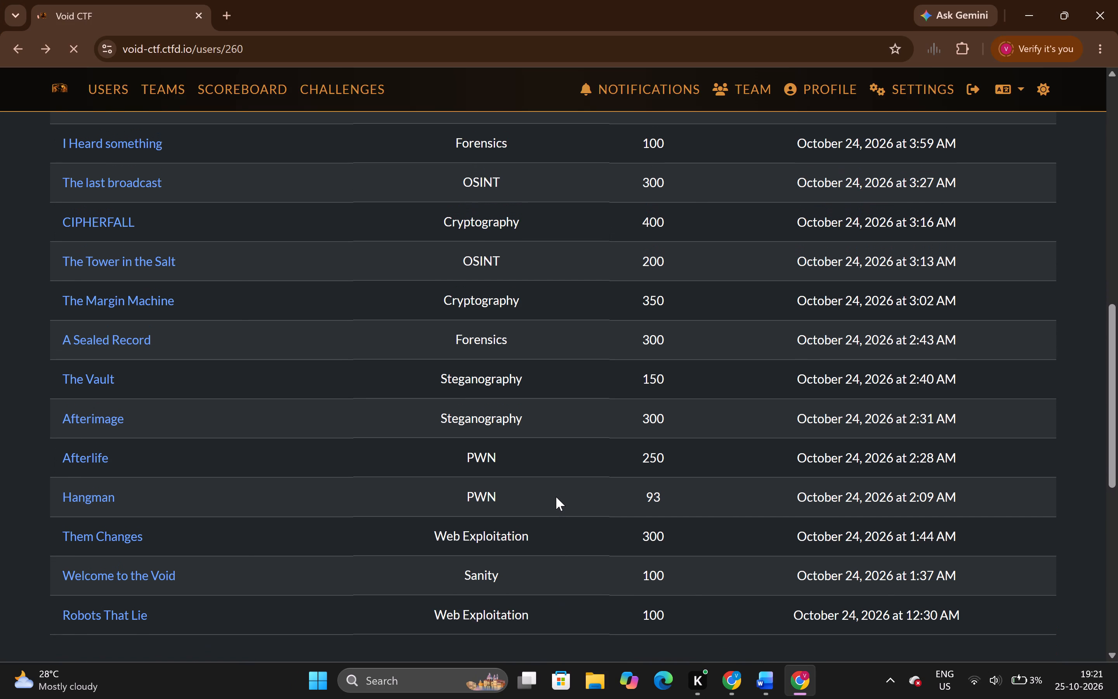
scroll(556, 497, up, 2)
scroll(448, 476, up, 1)
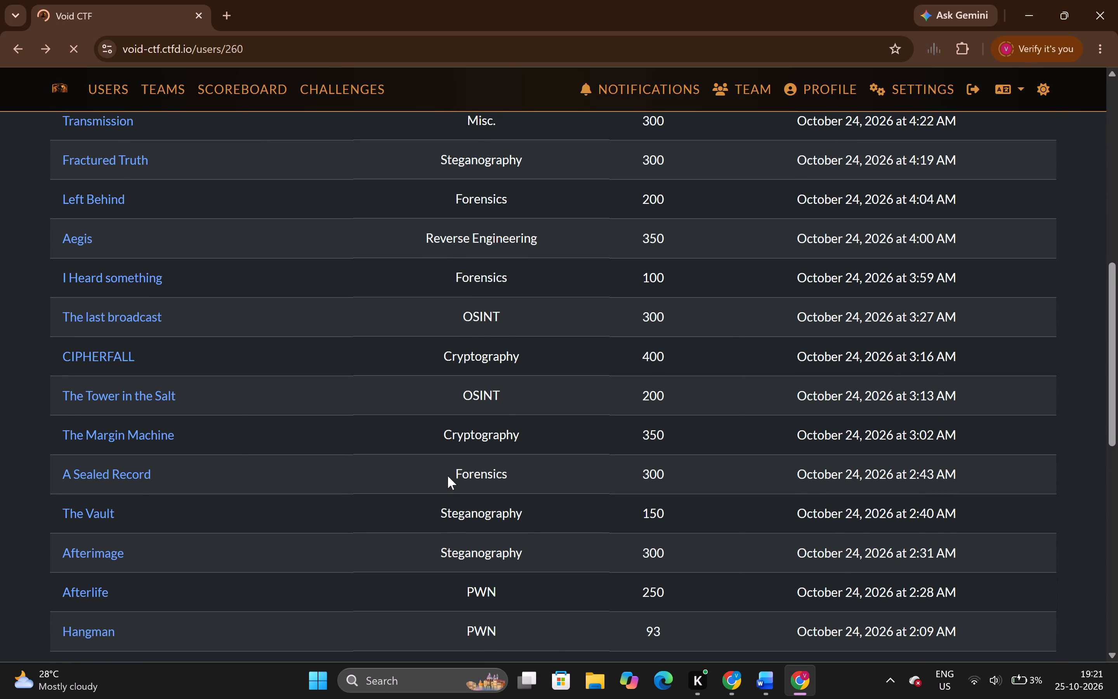
scroll(448, 476, up, 1)
scroll(323, 444, up, 2)
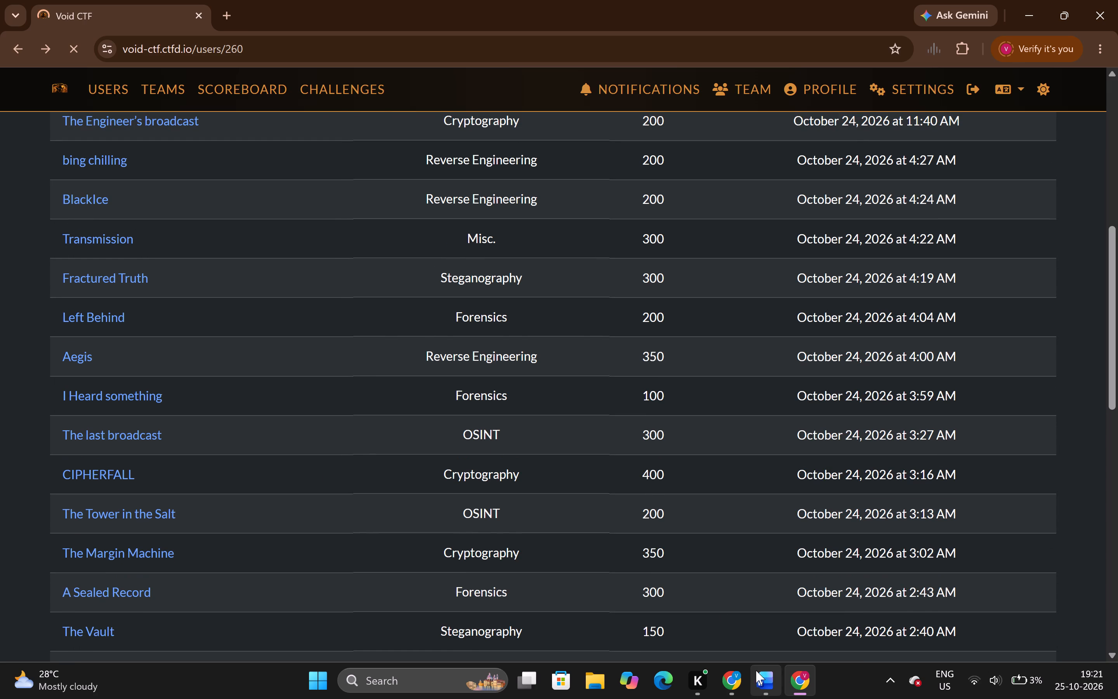
Return to the Word document and review the challenge names and categories of items 2 to 9.
click(751, 635)
scroll(519, 466, down, 2)
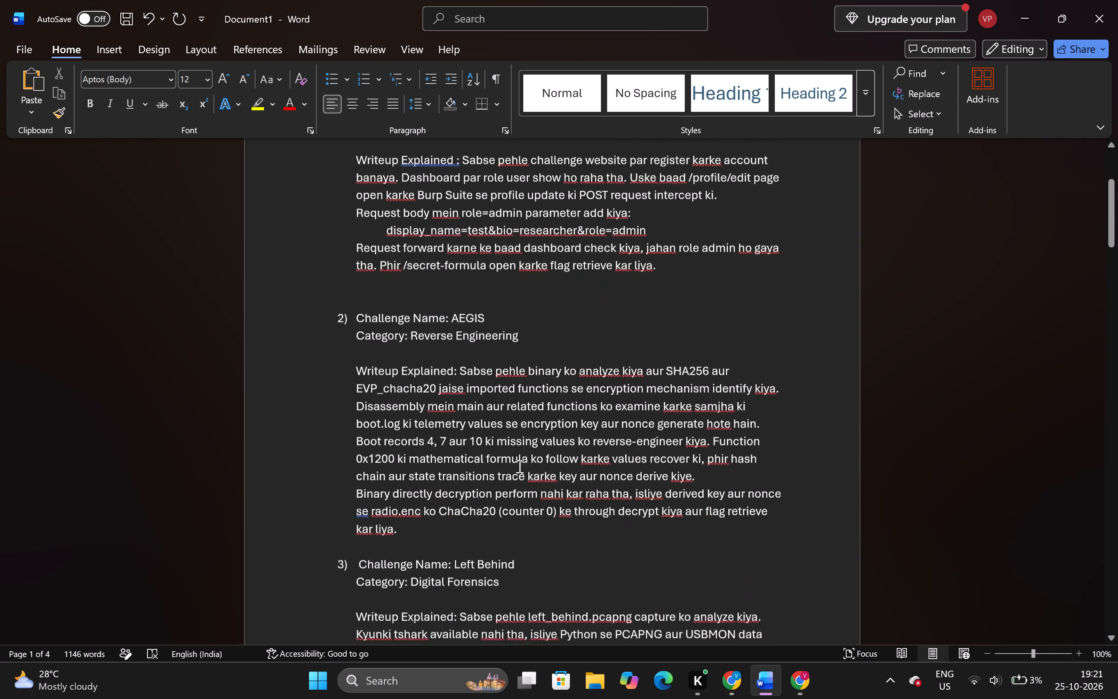
scroll(519, 466, down, 4)
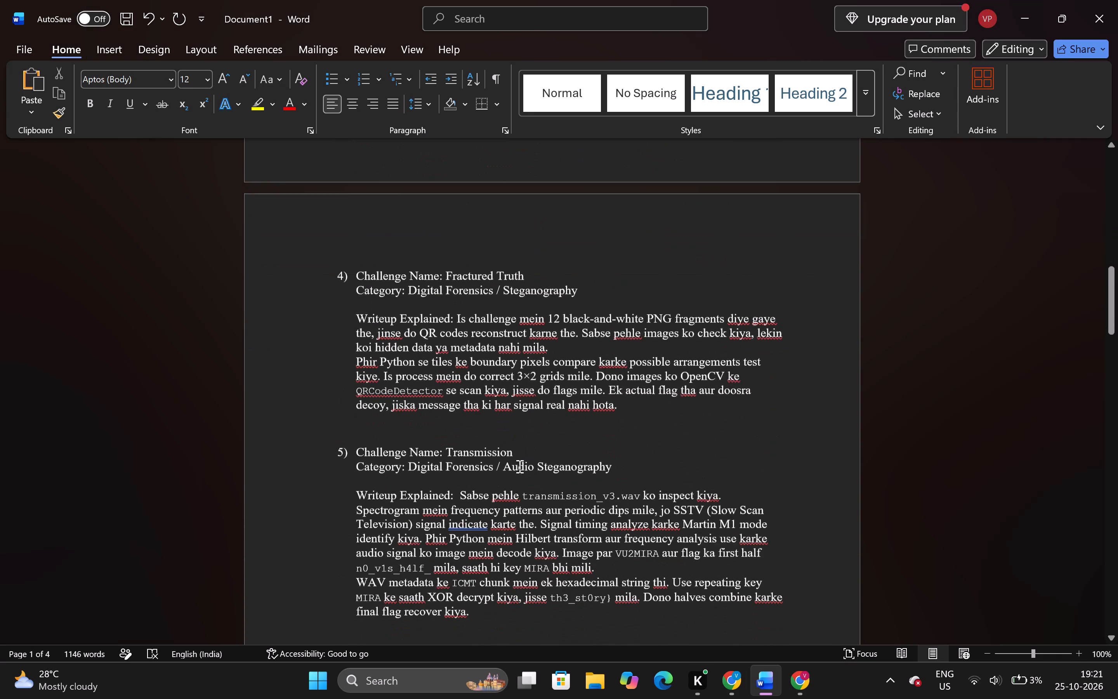
scroll(519, 466, down, 3)
scroll(519, 466, up, 1)
scroll(519, 466, down, 1)
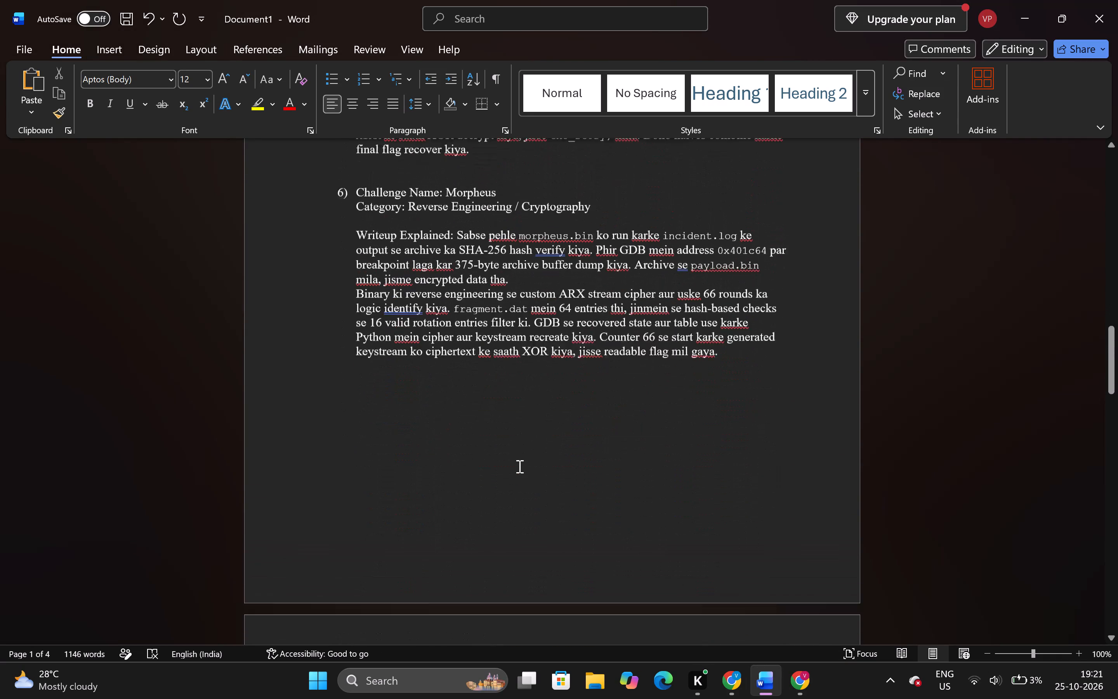
scroll(519, 466, down, 3)
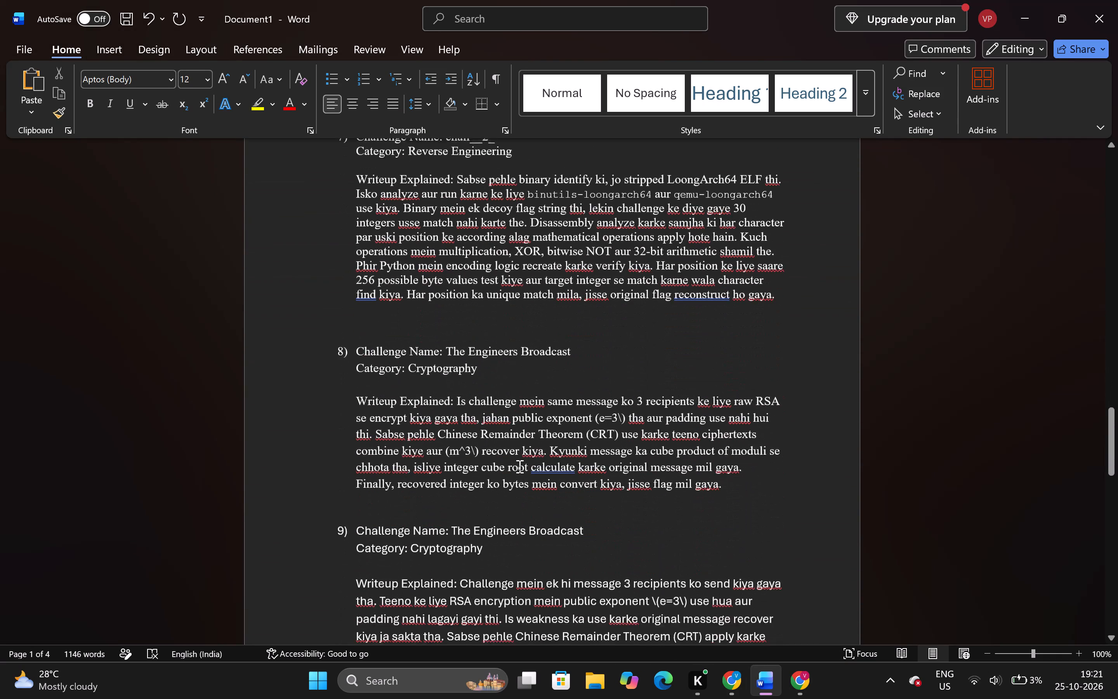
scroll(519, 466, down, 4)
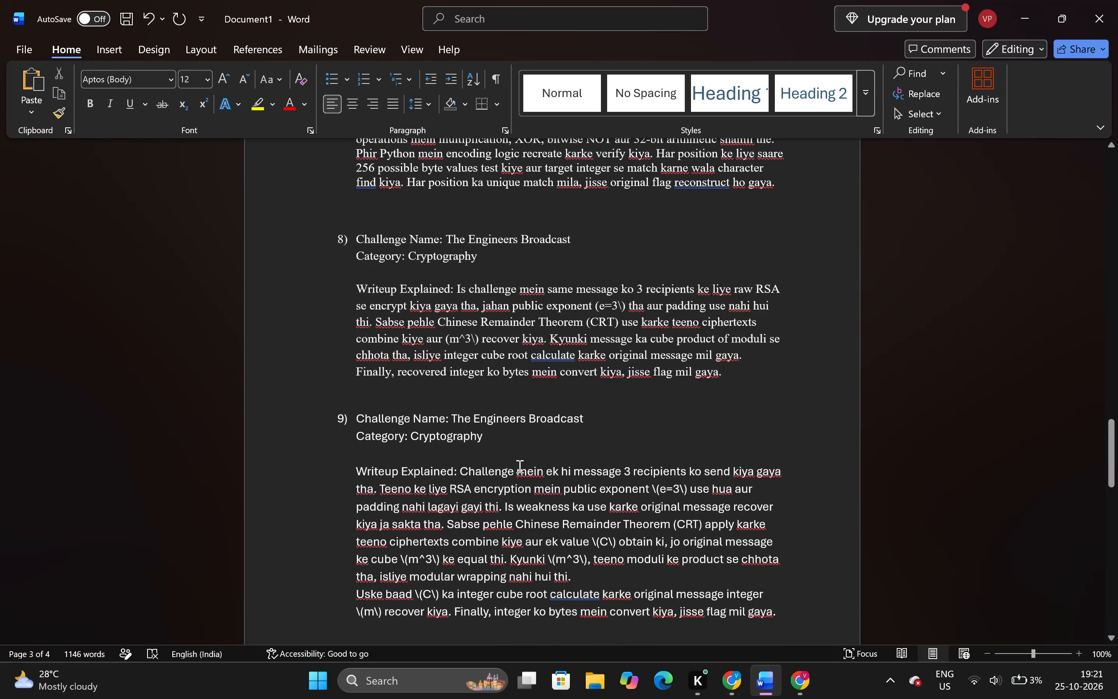
scroll(519, 466, down, 1)
scroll(668, 477, down, 2)
scroll(668, 477, up, 1)
scroll(668, 477, down, 1)
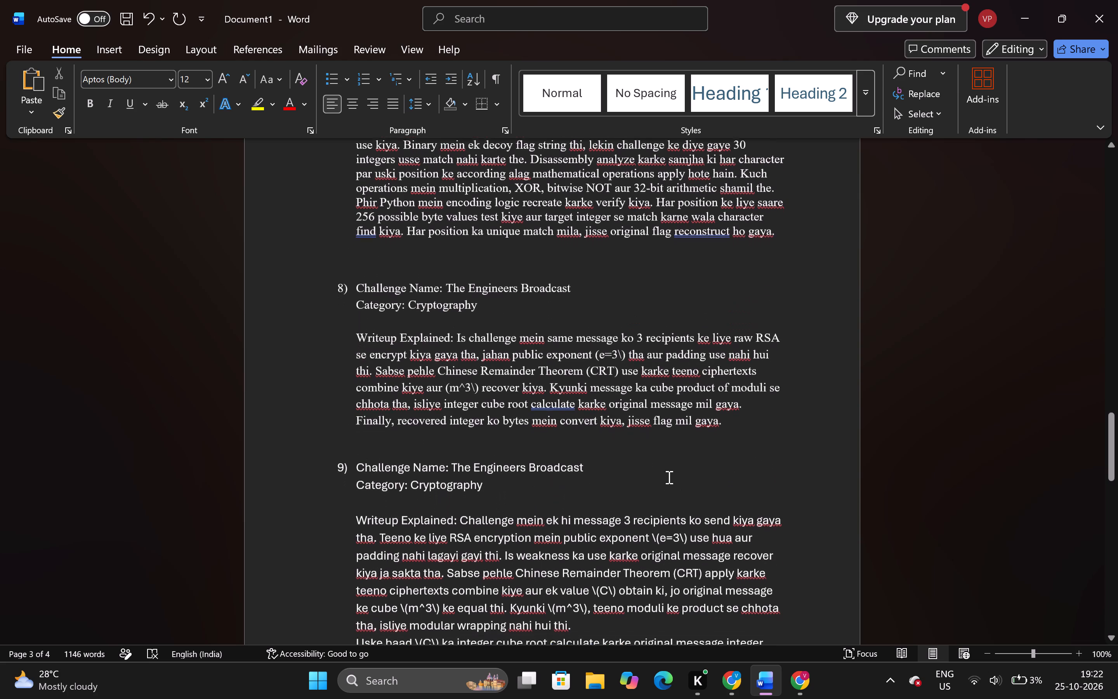
scroll(668, 477, down, 1)
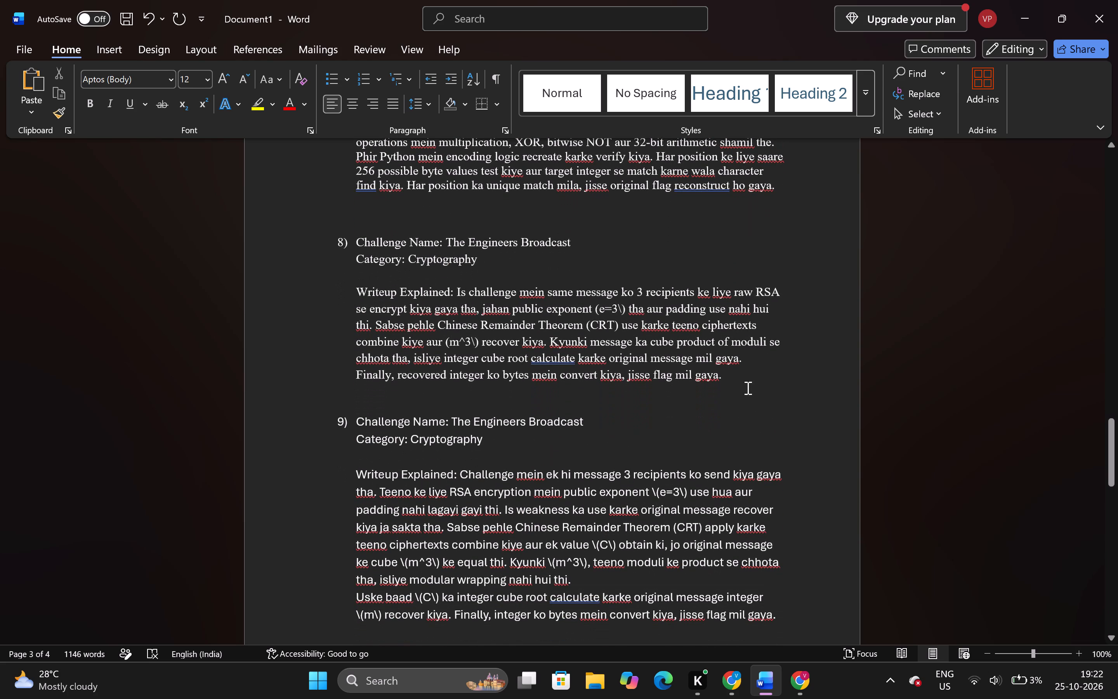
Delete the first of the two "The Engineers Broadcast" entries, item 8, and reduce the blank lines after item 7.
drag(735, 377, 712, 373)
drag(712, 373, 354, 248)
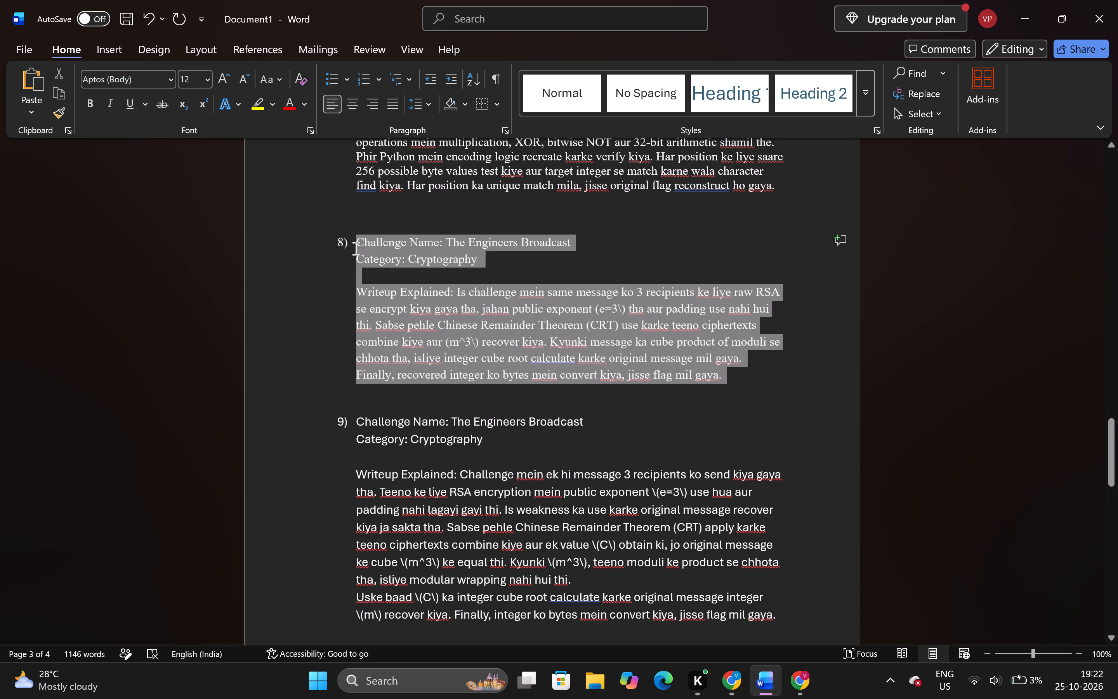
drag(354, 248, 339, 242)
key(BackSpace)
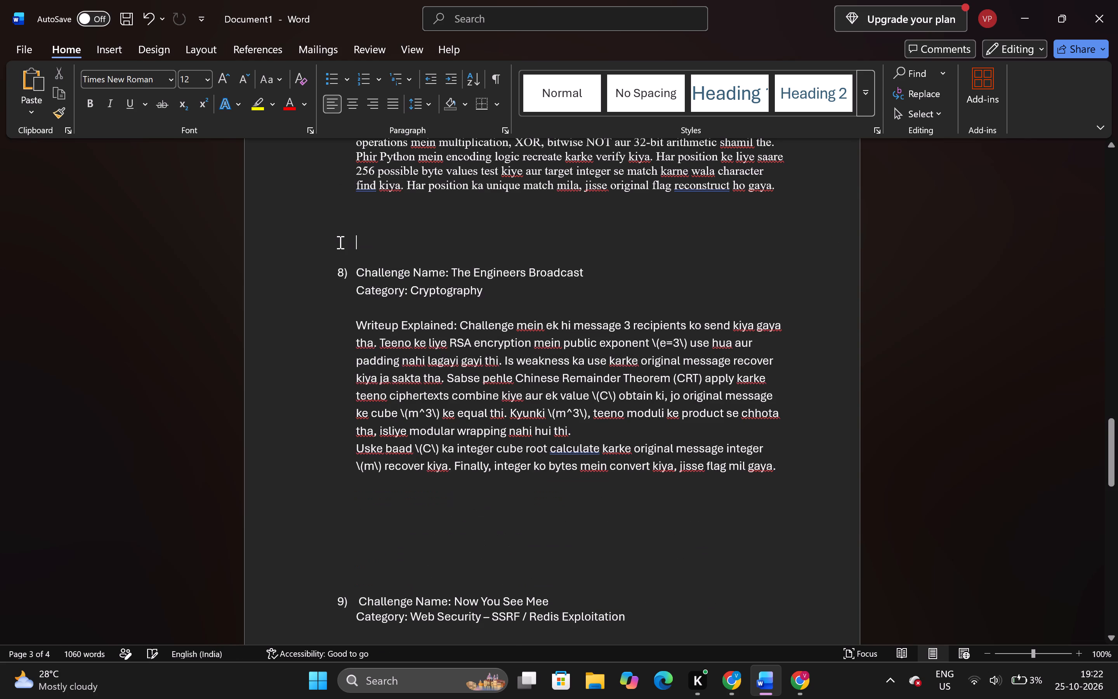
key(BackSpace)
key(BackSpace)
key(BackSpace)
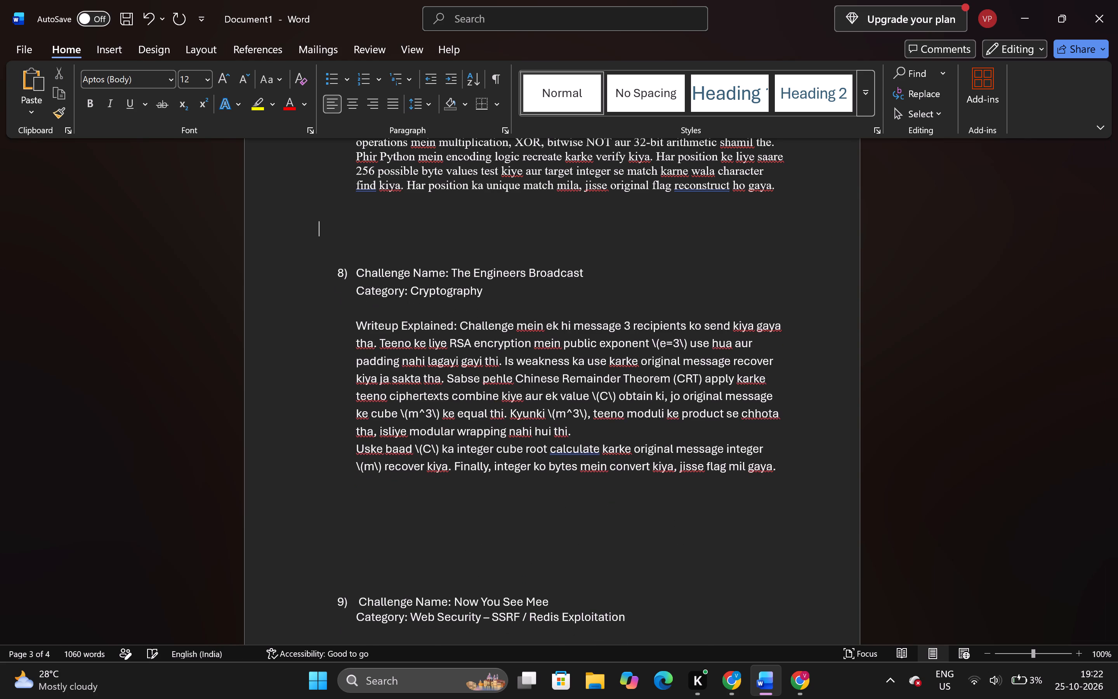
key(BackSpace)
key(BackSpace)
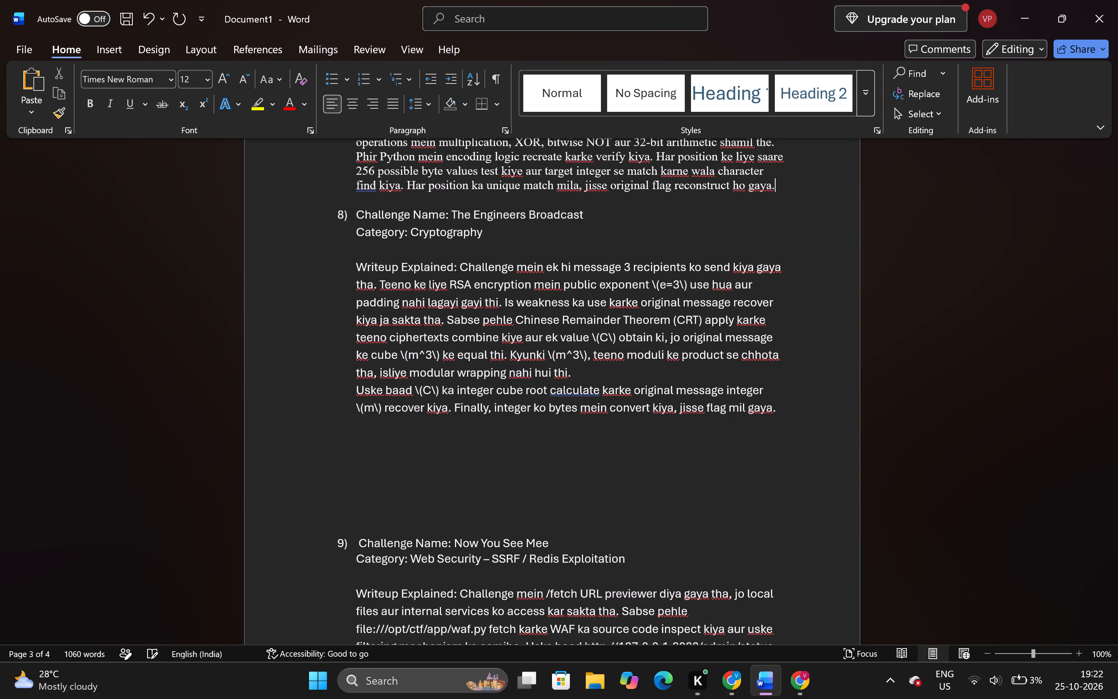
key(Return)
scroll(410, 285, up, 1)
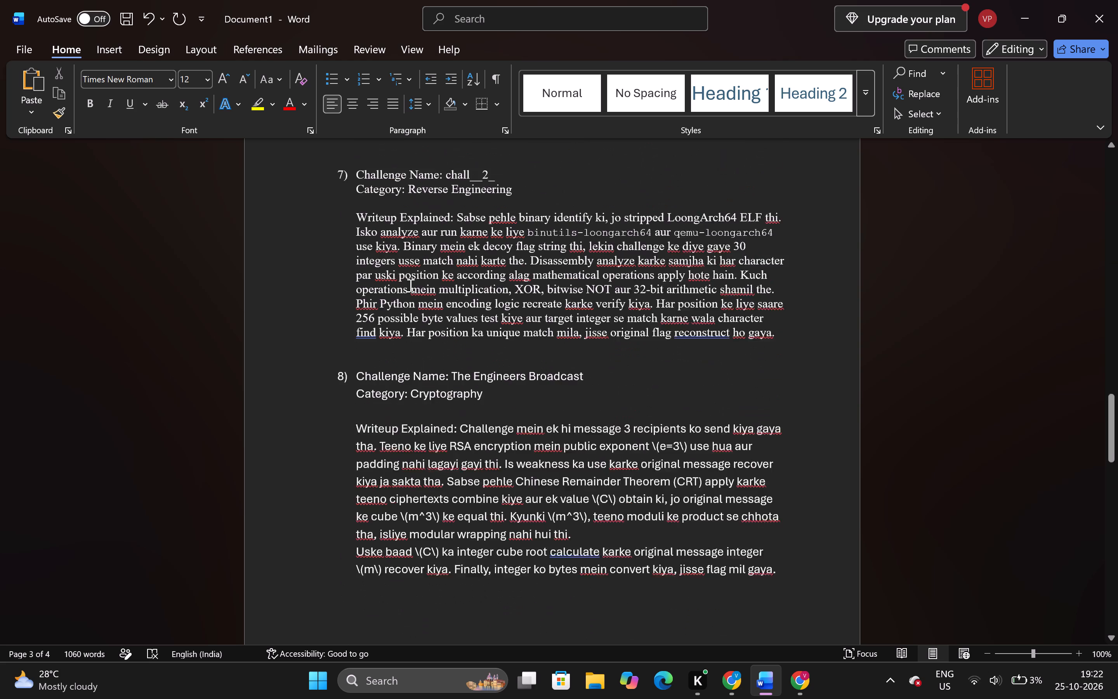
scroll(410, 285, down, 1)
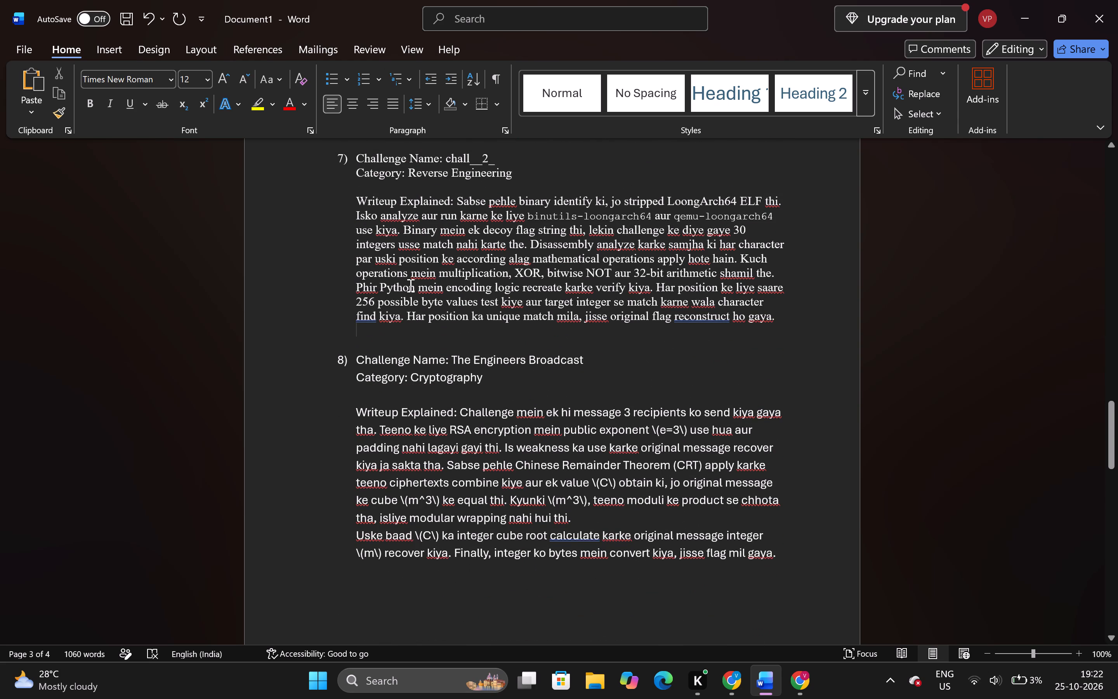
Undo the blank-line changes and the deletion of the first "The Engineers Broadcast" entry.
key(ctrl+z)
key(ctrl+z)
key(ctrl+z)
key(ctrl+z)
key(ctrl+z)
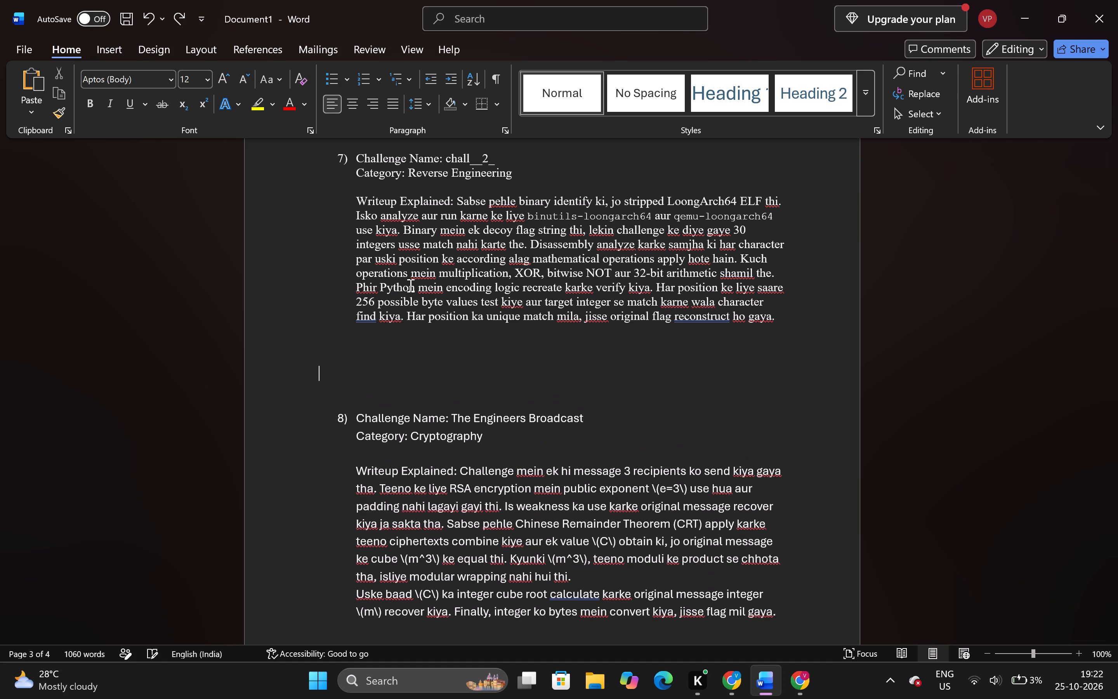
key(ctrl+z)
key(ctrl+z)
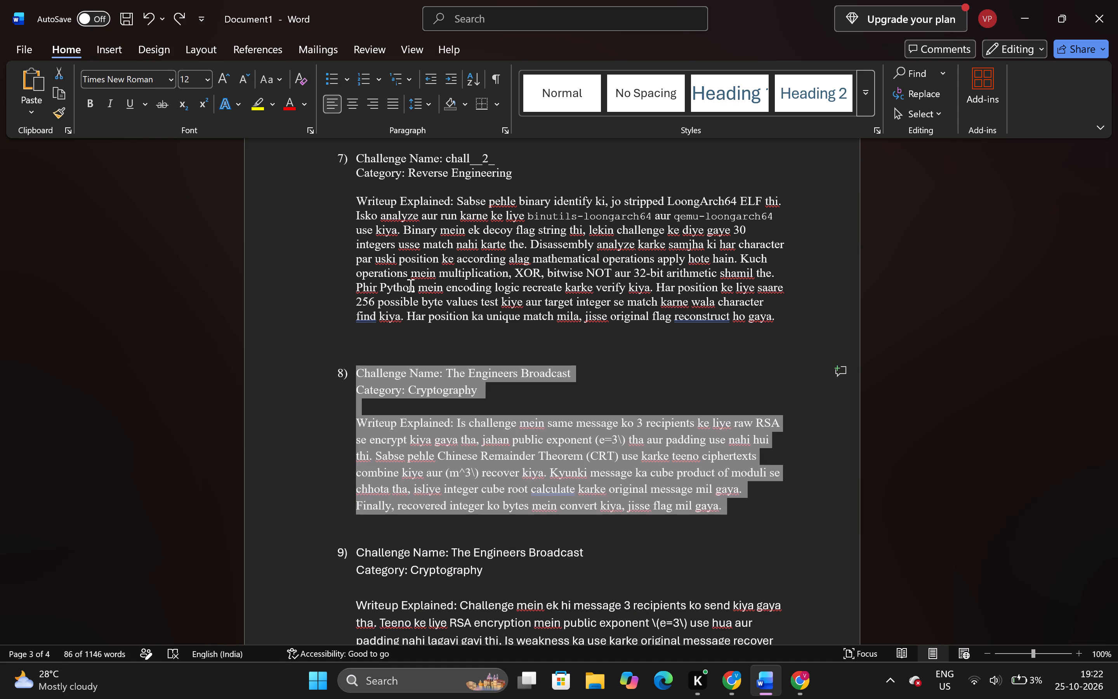
Delete the selected duplicate "The Engineers Broadcast" entry and leave a single blank line after item 7's writeup.
key(BackSpace)
key(BackSpace)
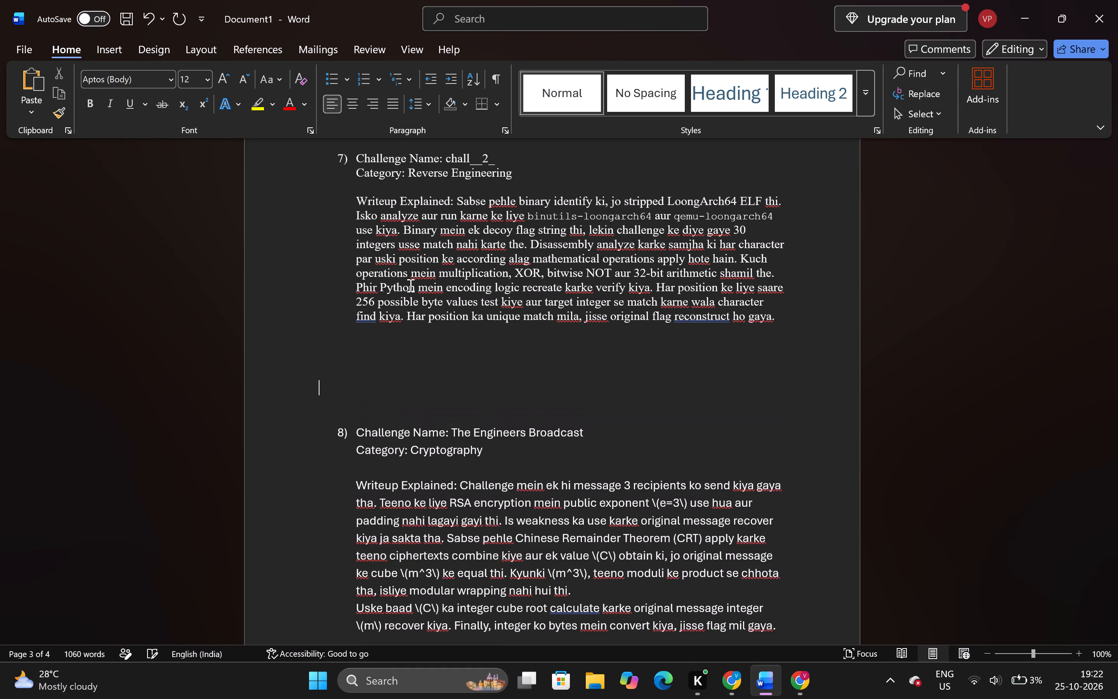
key(BackSpace)
key(BackSpace)
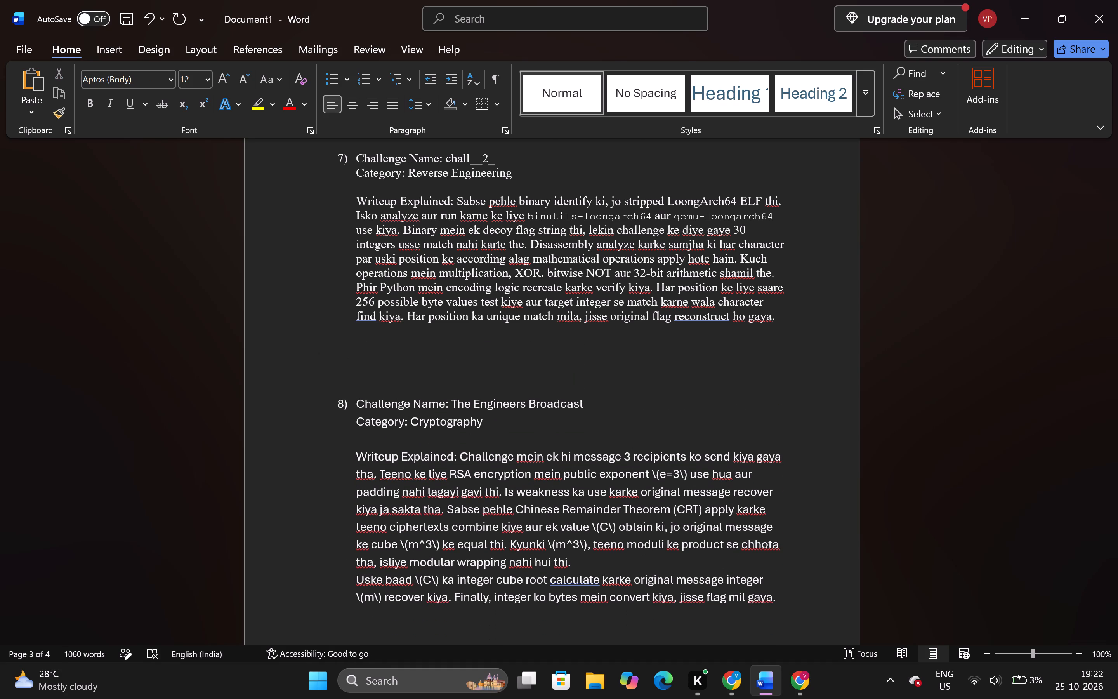
scroll(410, 285, down, 4)
scroll(410, 285, up, 1)
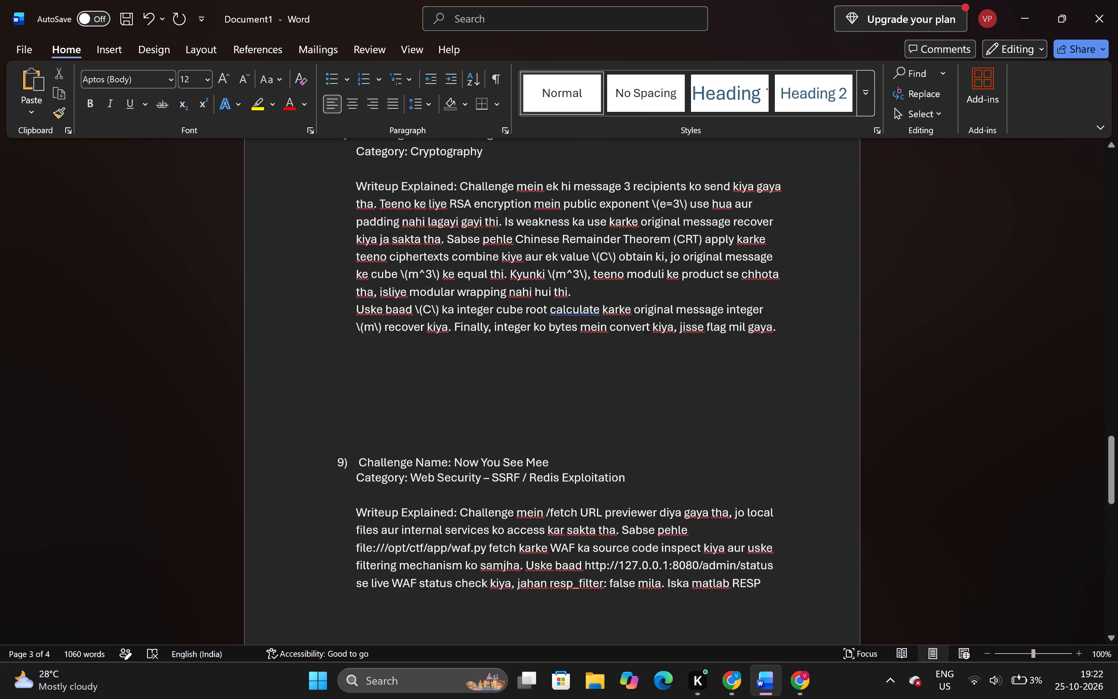
scroll(410, 285, up, 1)
key(BackSpace)
key(BackSpace)
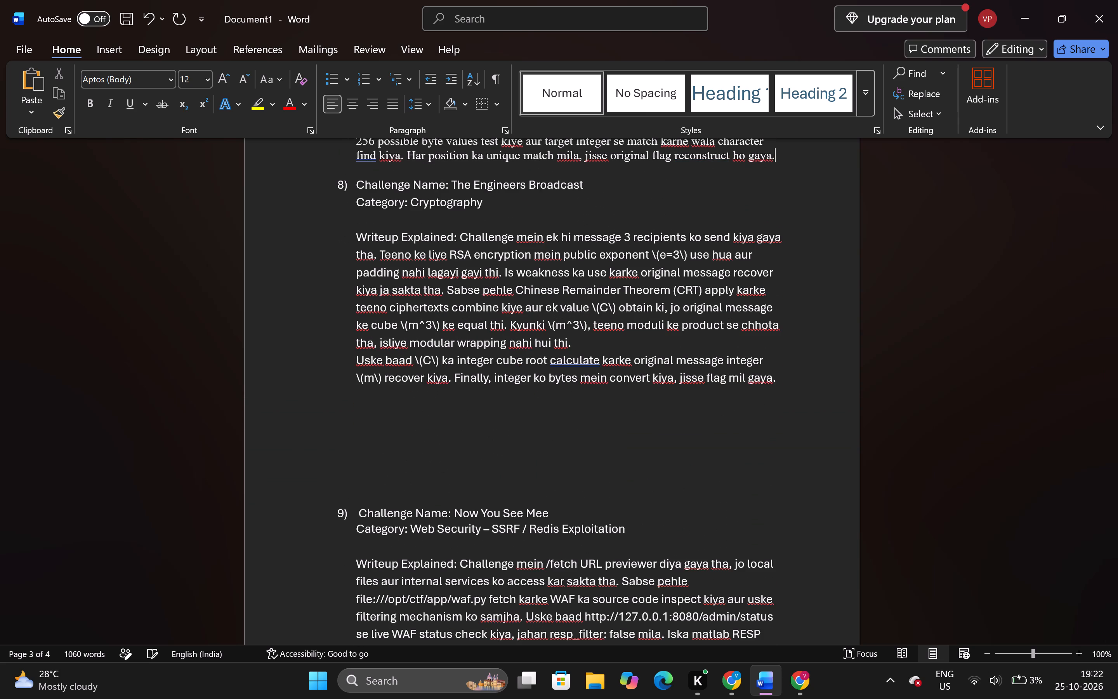
key(Return)
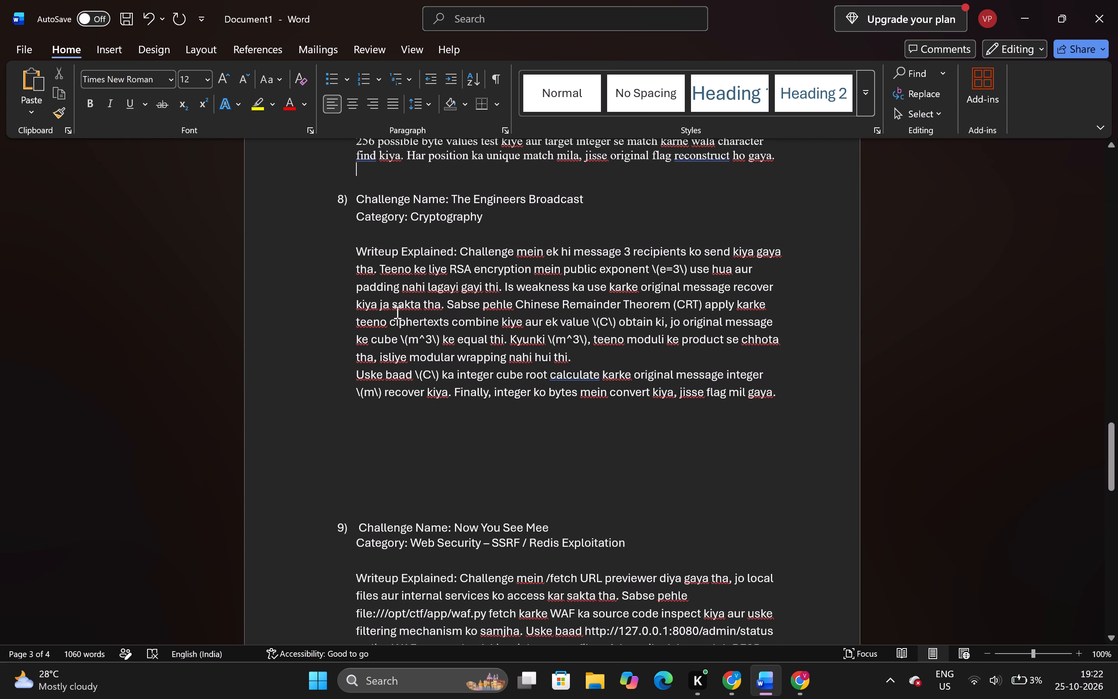
Remove surplus blank lines between "The Engineers Broadcast" and "Now You See Mee" entries.
click(341, 473)
key(BackSpace)
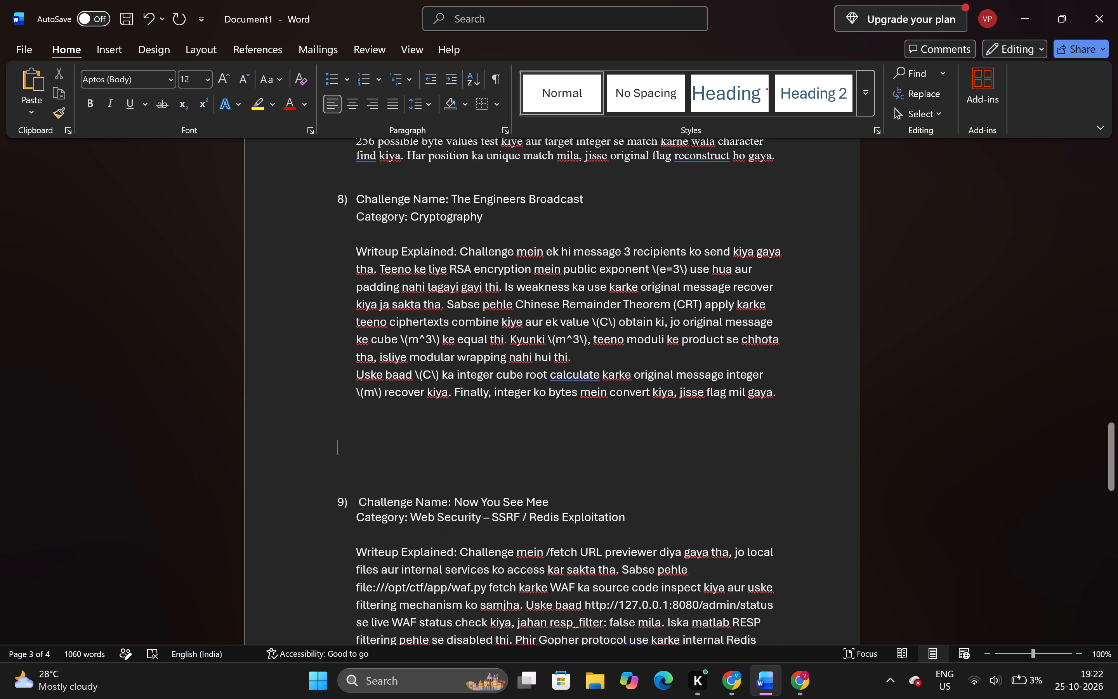
key(BackSpace)
key(BackSpace)
Look up "I Heard something" in the Void CTF Solves table in Chrome and enter "Forensics" as item 11's category in Word.
scroll(341, 473, down, 1)
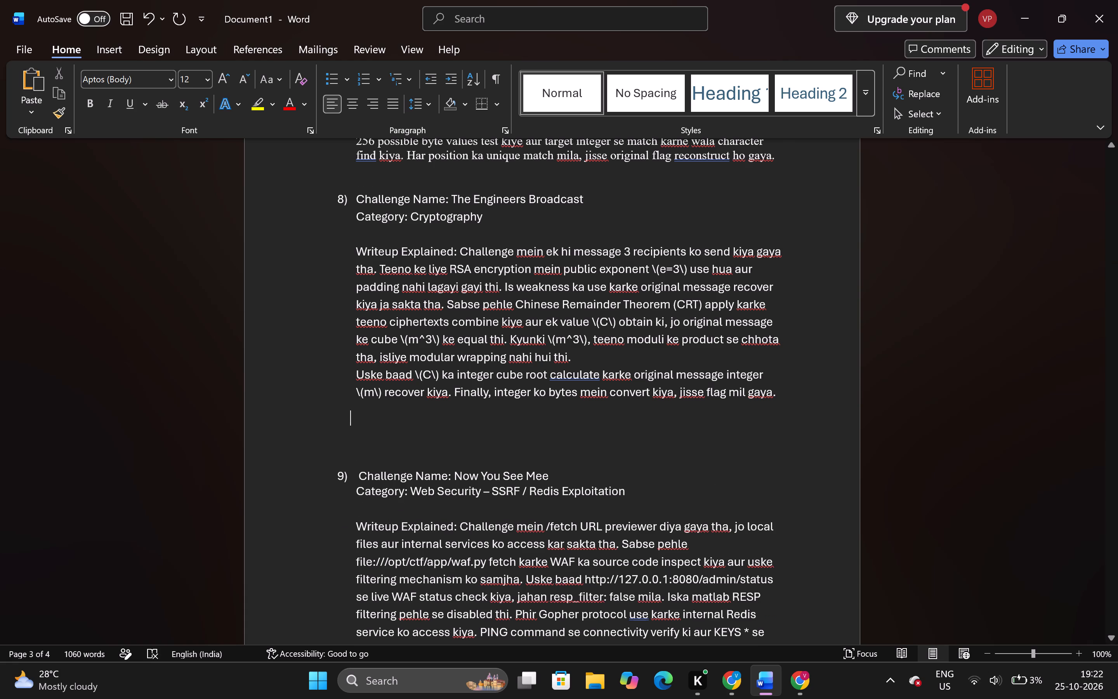
scroll(341, 473, down, 4)
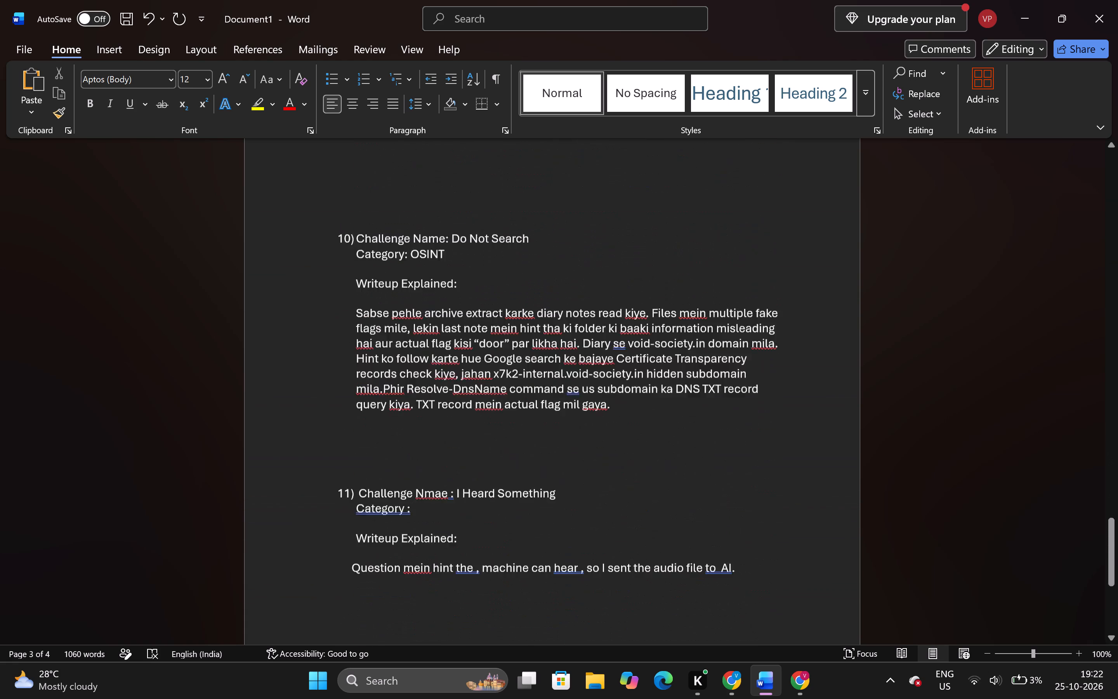
scroll(341, 473, down, 1)
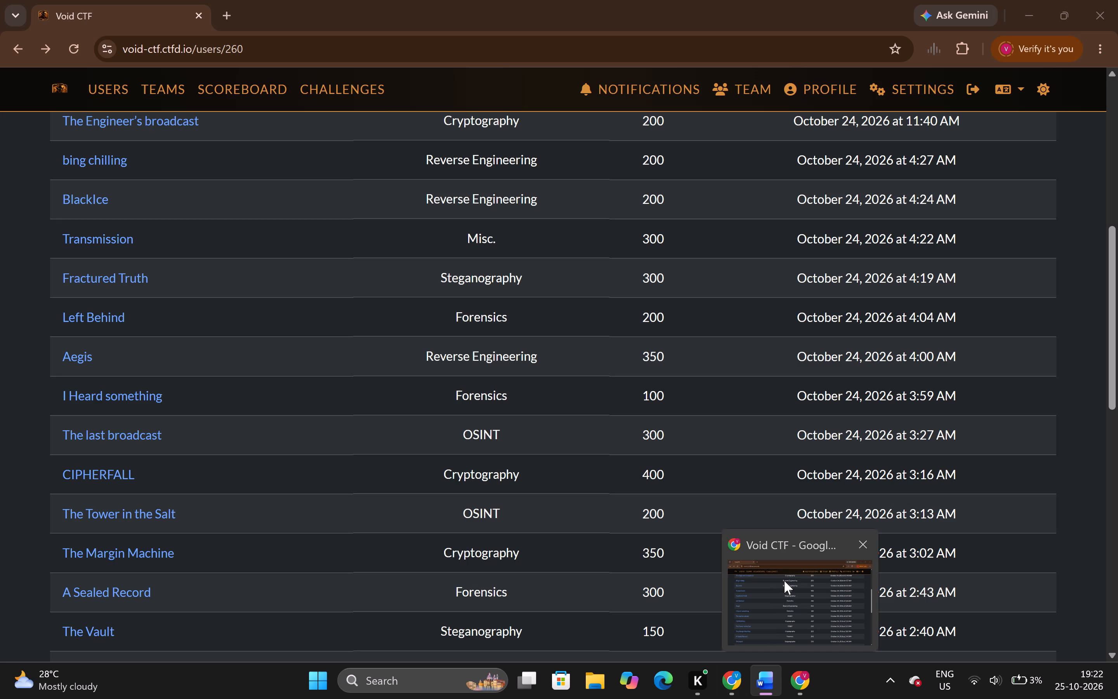
click(784, 581)
scroll(439, 510, up, 1)
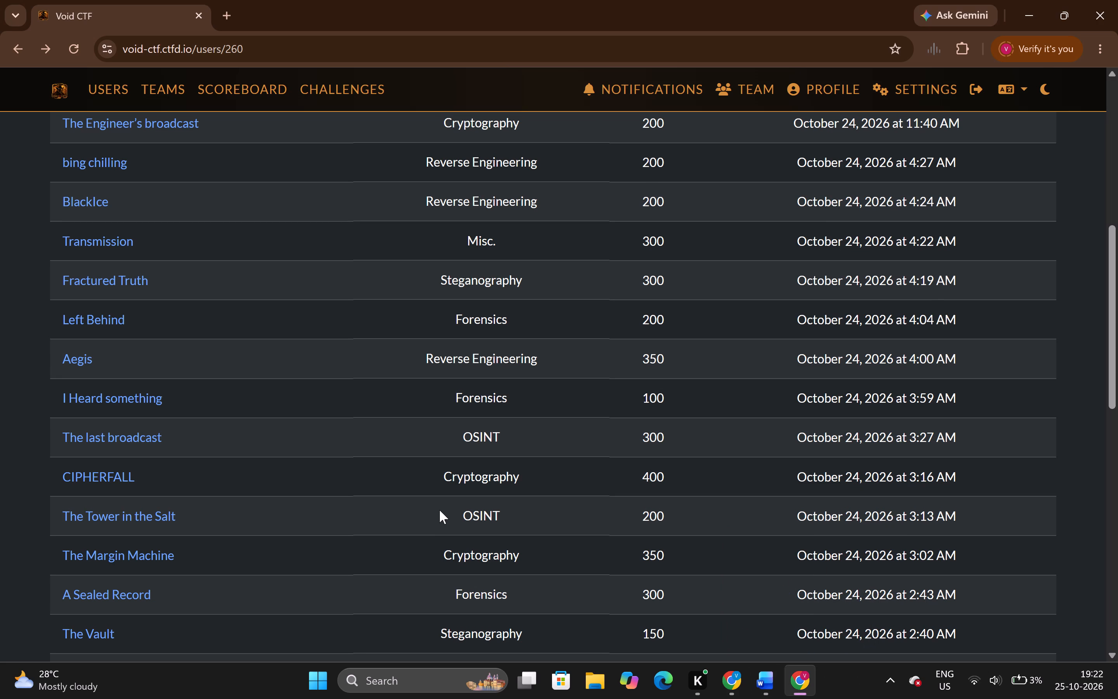
scroll(439, 510, up, 1)
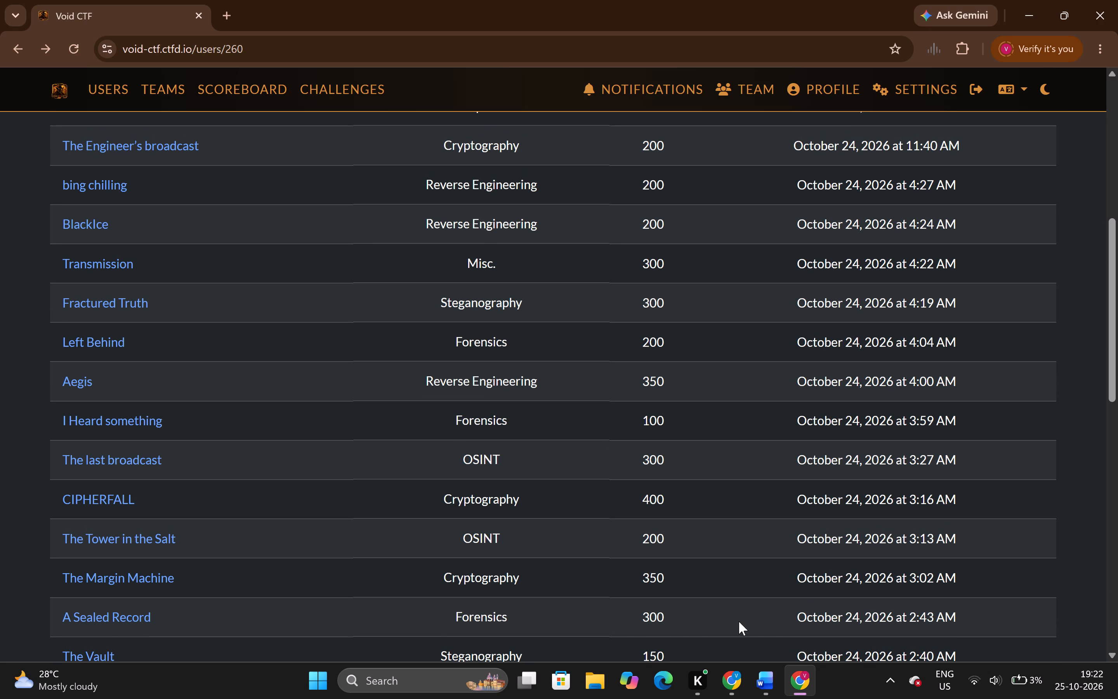
click(760, 618)
scroll(563, 453, up, 2)
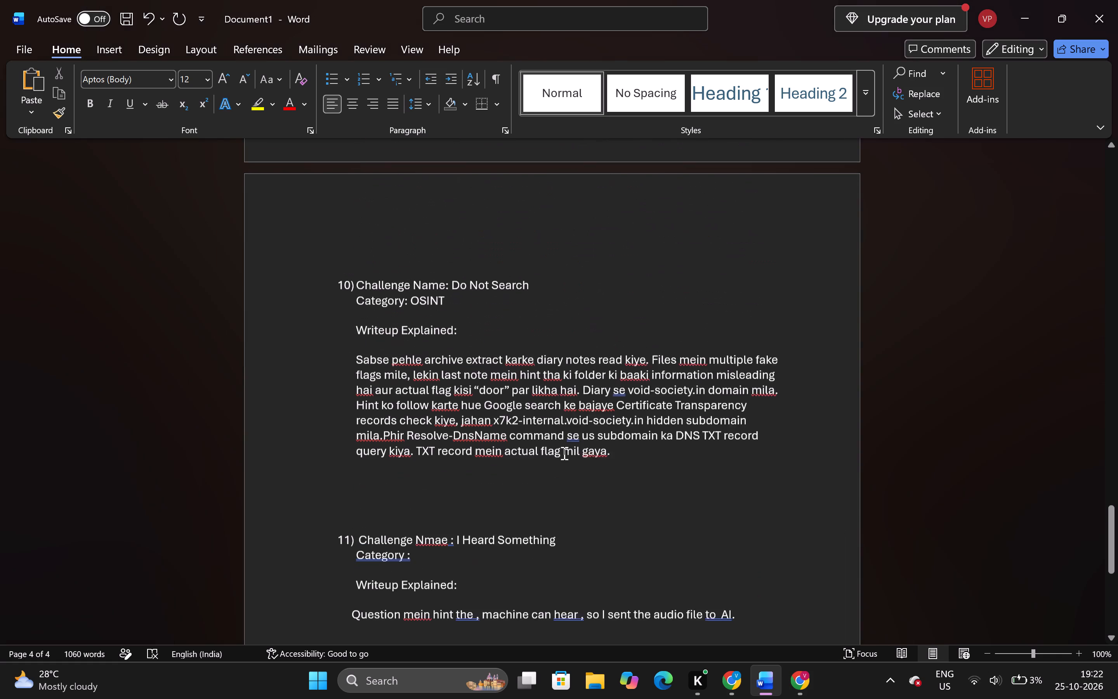
click(453, 572)
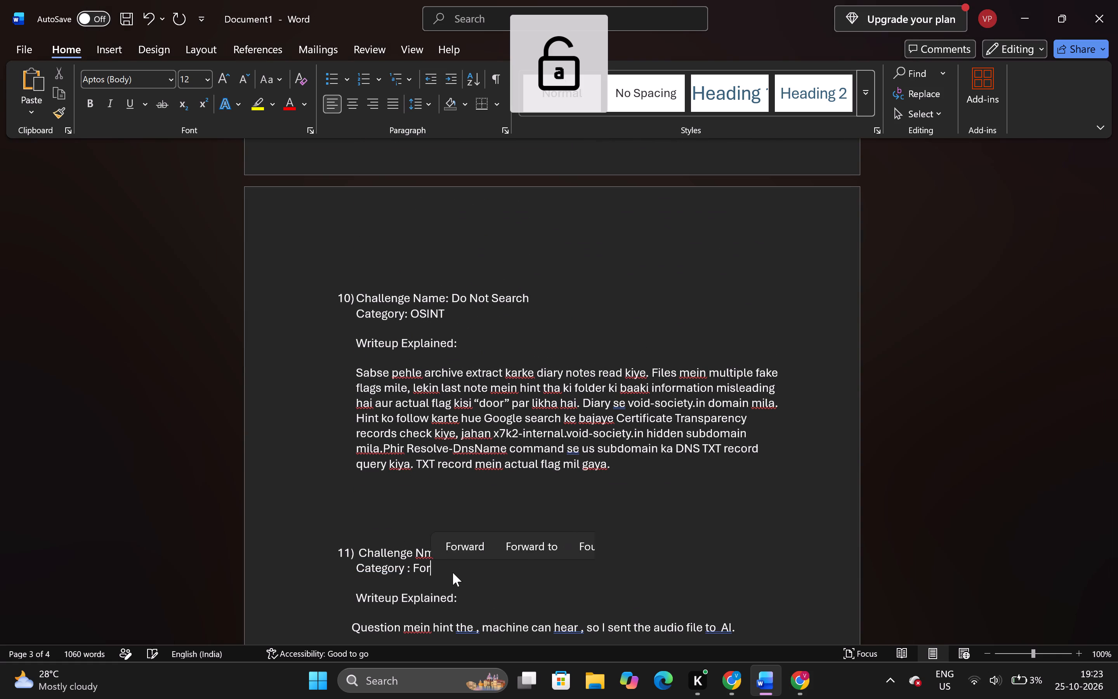
text(cs)
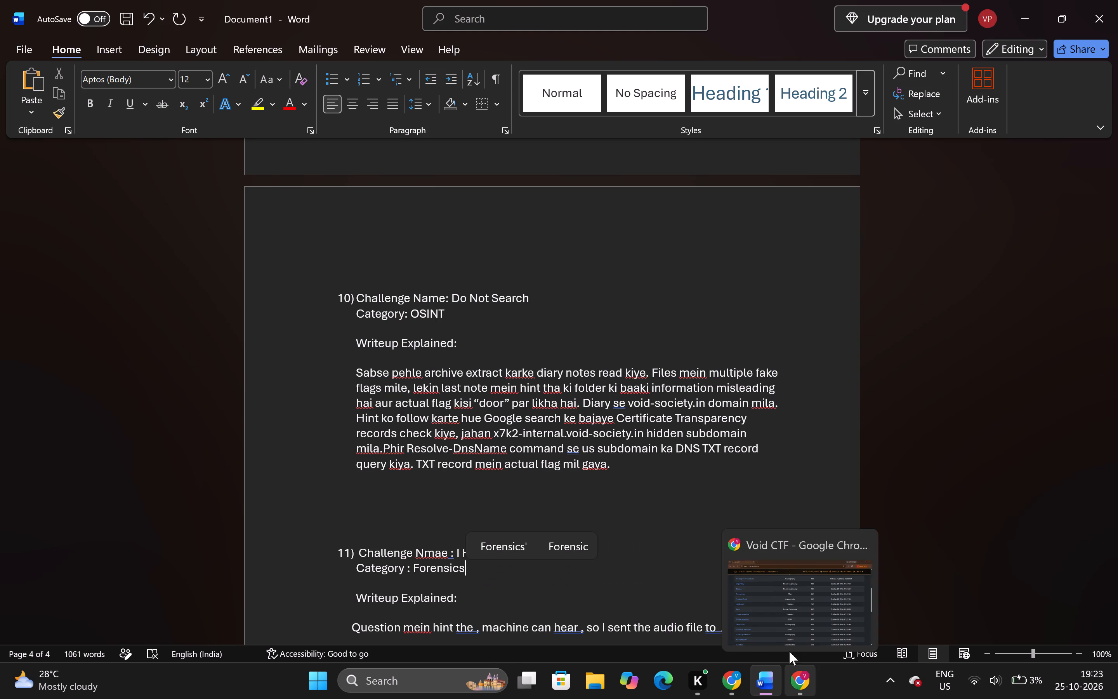
Compare the challenge categories in Chrome's Void CTF Solves table with the opening entries of the Word document.
click(782, 600)
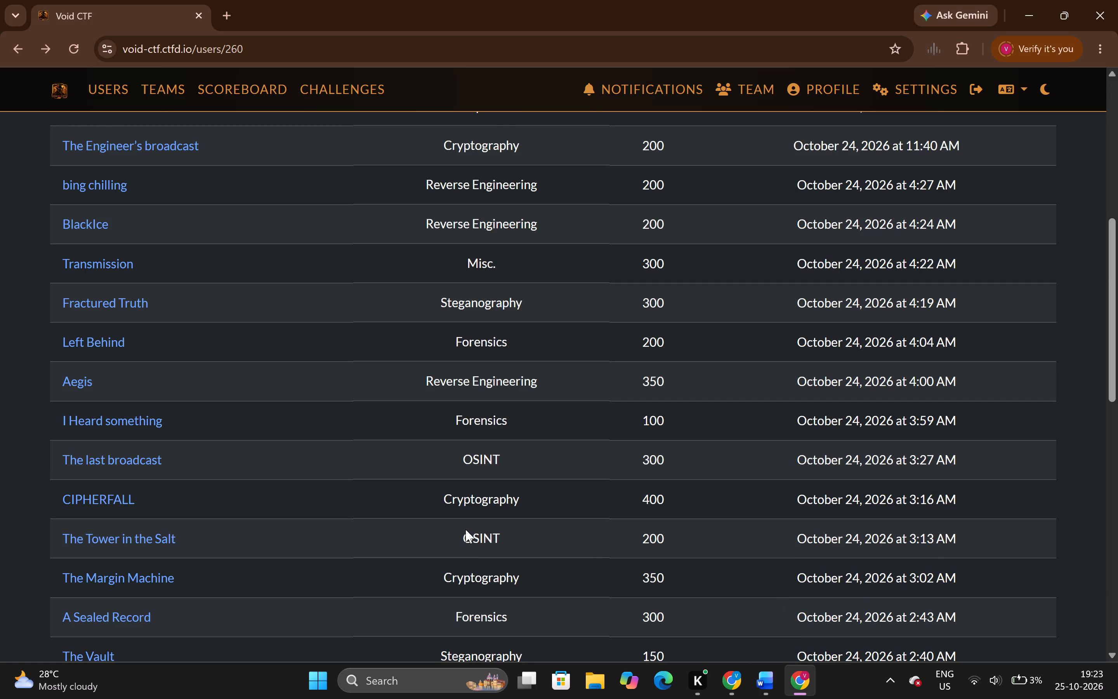
scroll(465, 529, up, 3)
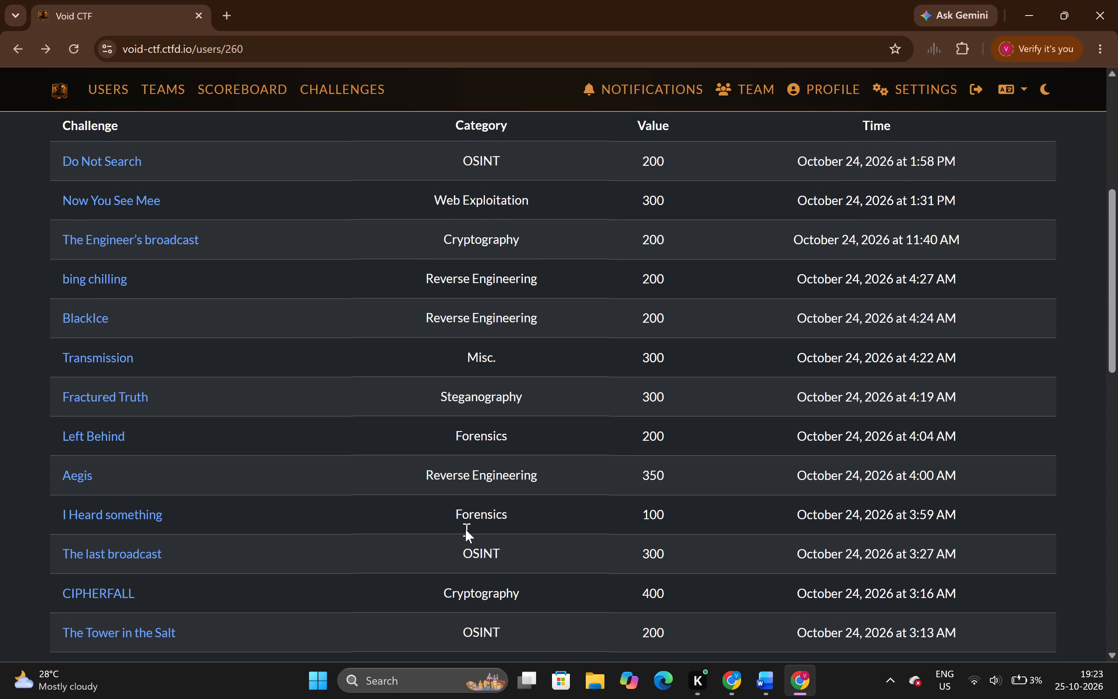
scroll(465, 529, up, 1)
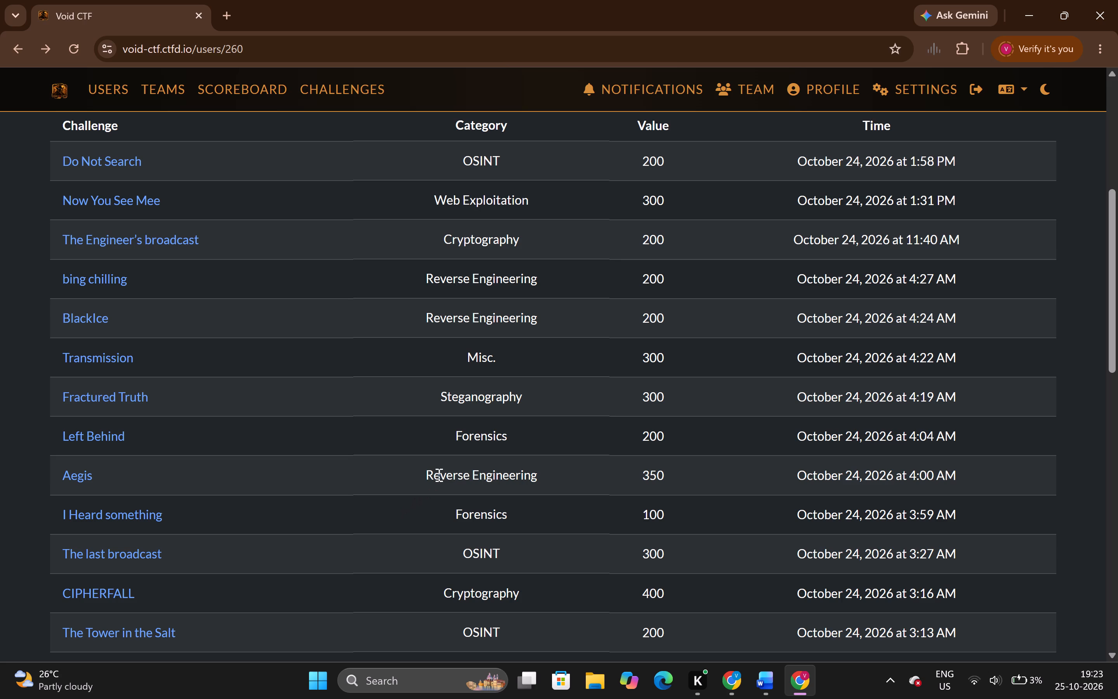
scroll(438, 475, up, 1)
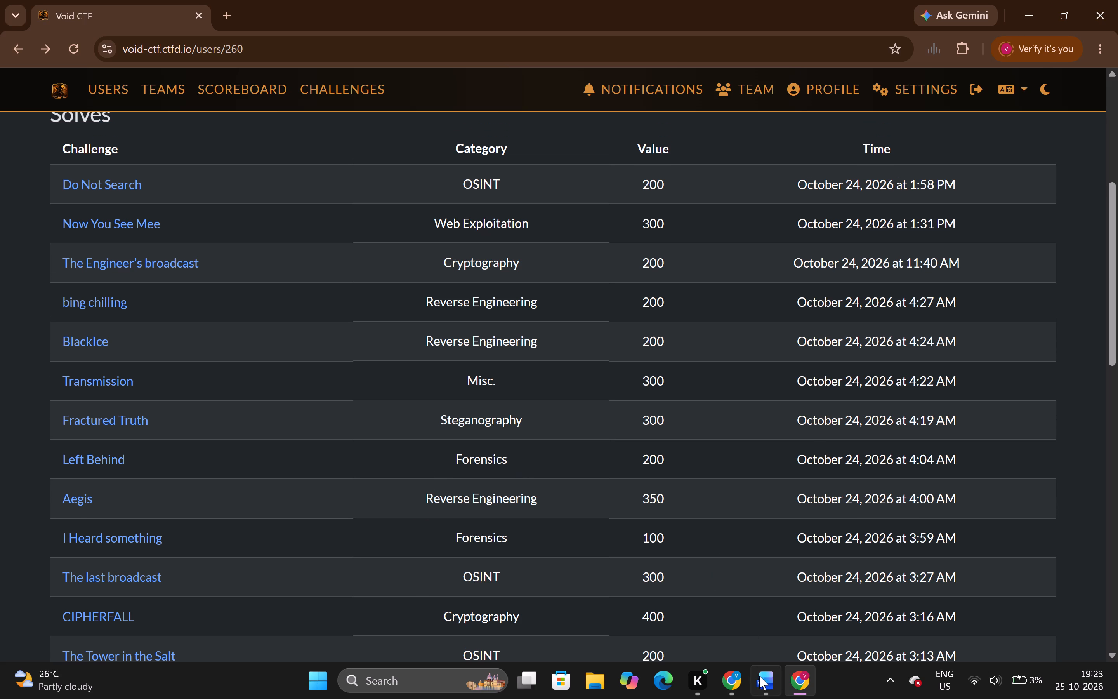
click(755, 593)
scroll(640, 524, up, 7)
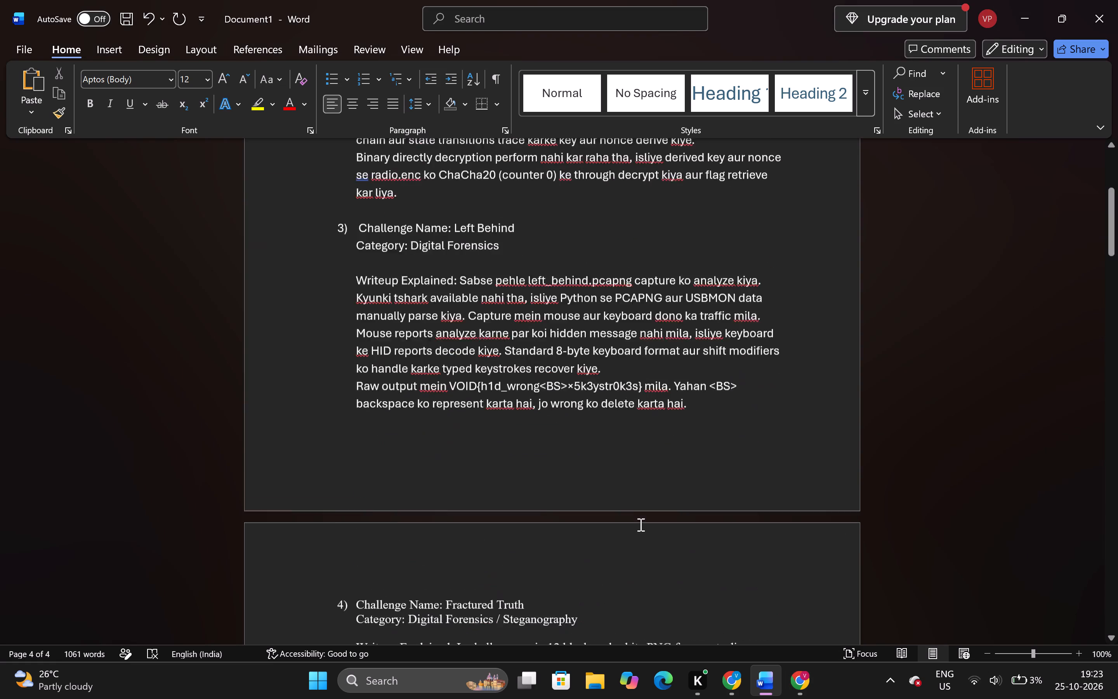
scroll(640, 524, up, 1)
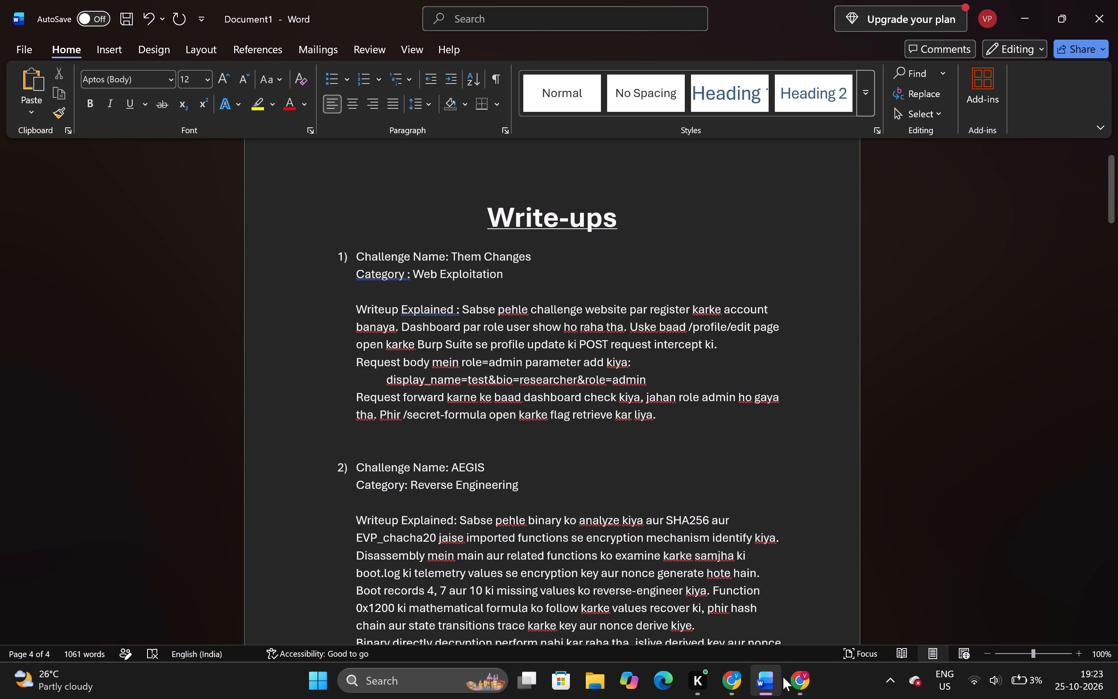
click(788, 620)
scroll(602, 569, up, 1)
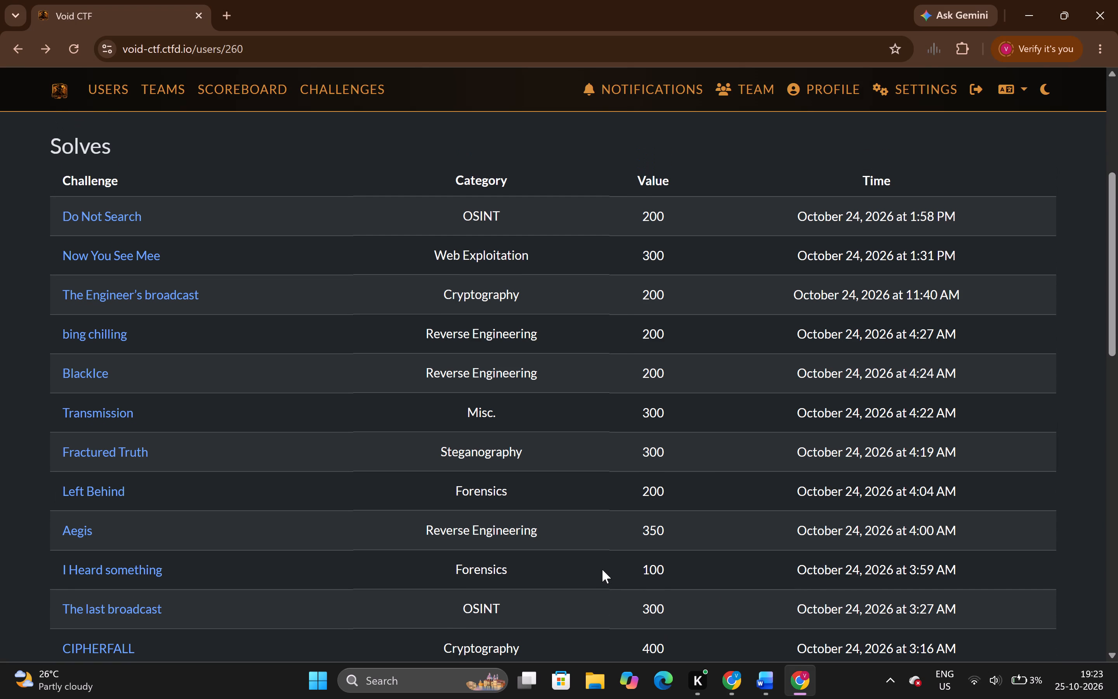
scroll(602, 569, up, 2)
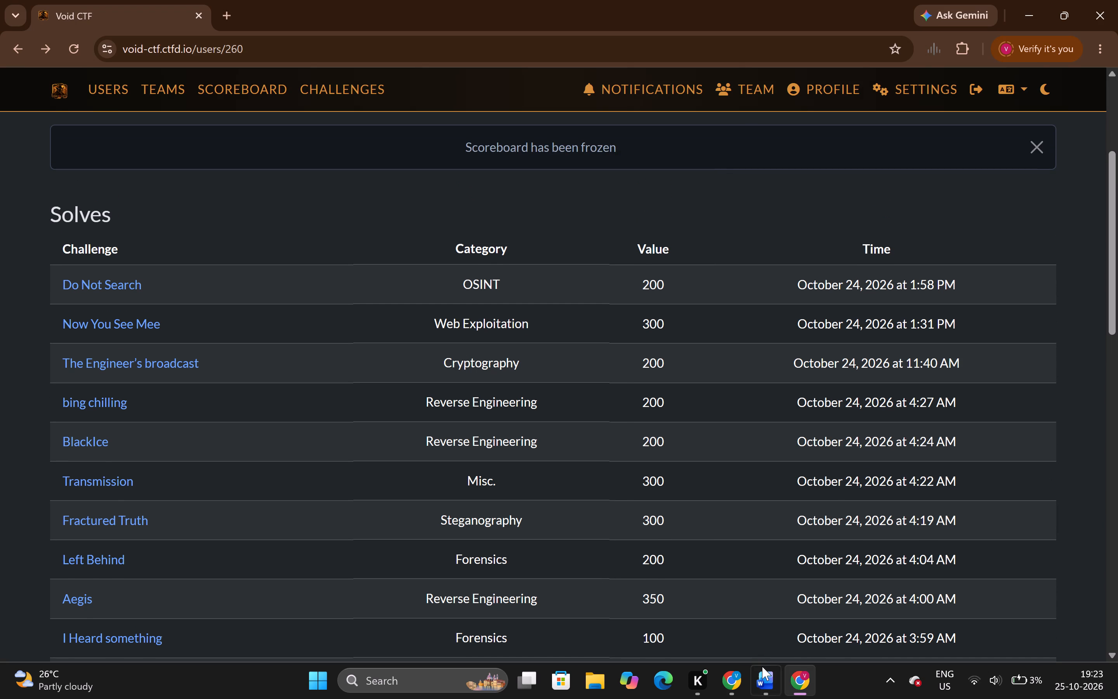
Copy "Steganography" from Fractured Truth's row in Chrome, and cut item 4's category in Word down to "Steganography" by removing "Digital Forensics /".
drag(521, 523, 431, 516)
key(ctrl+c)
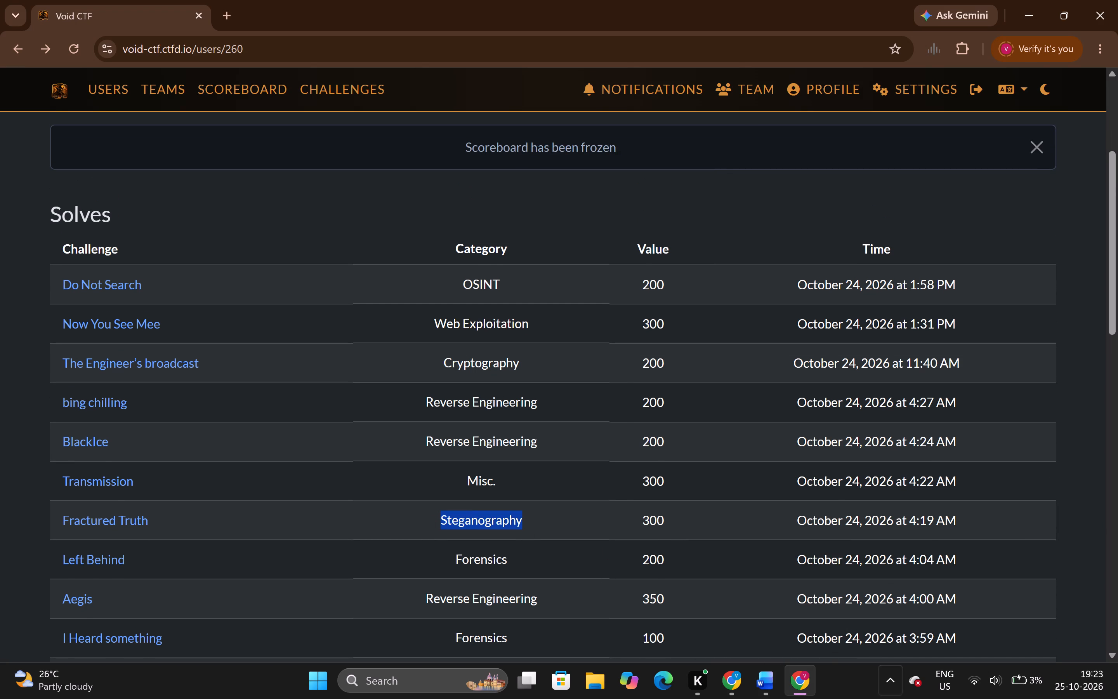
click(768, 611)
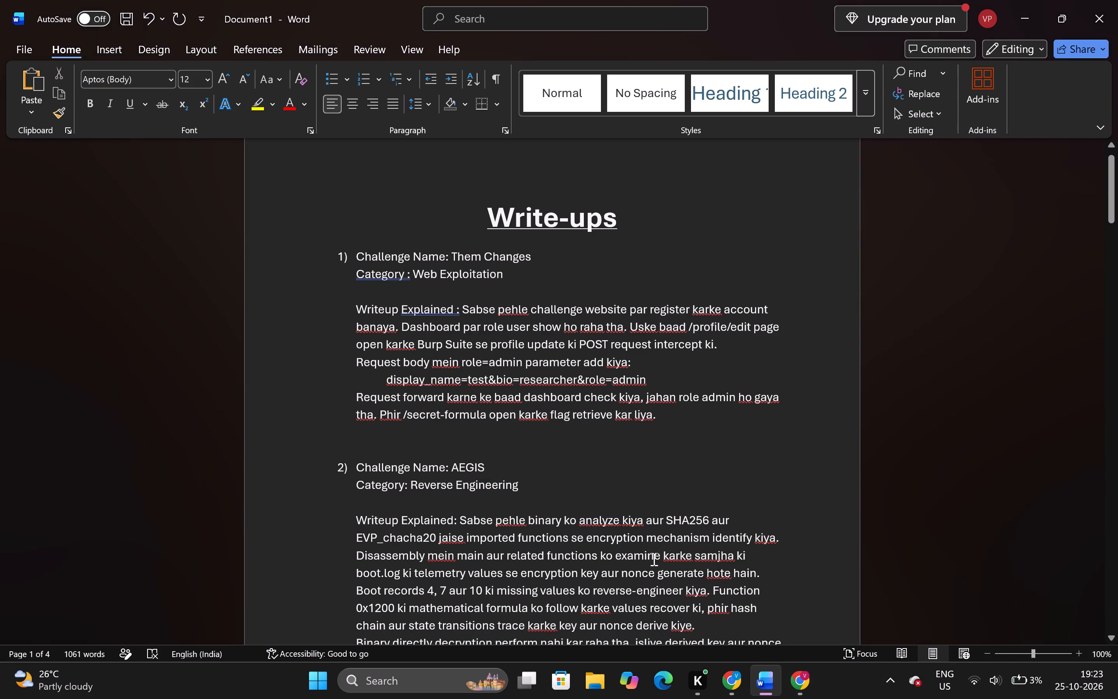
scroll(653, 559, down, 4)
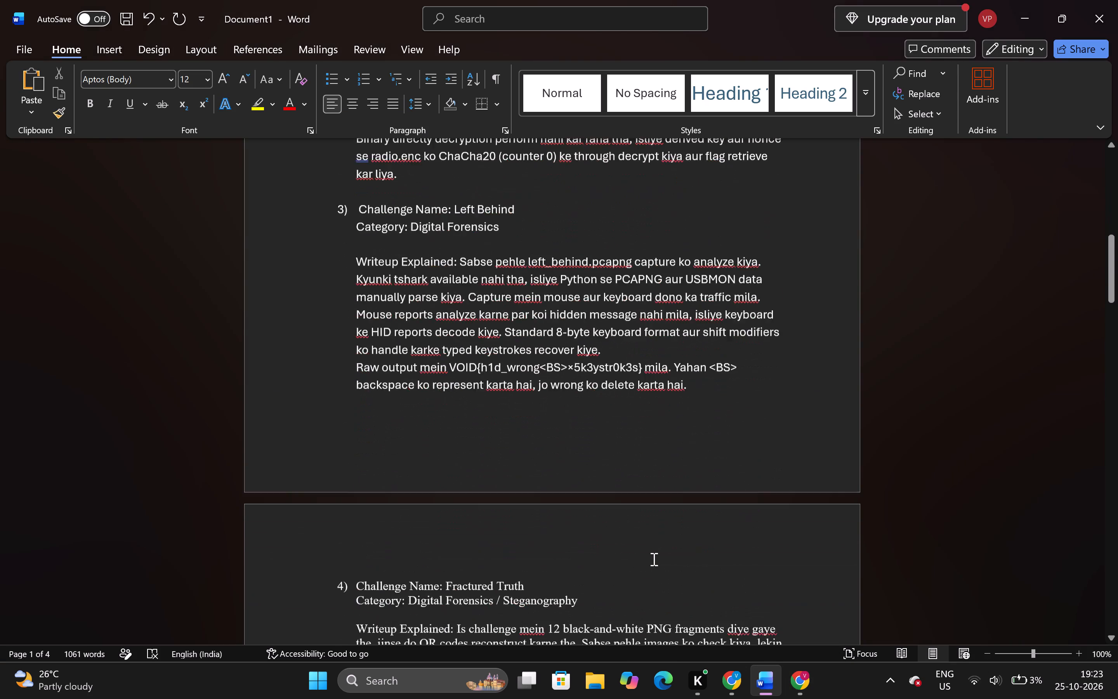
scroll(653, 559, down, 2)
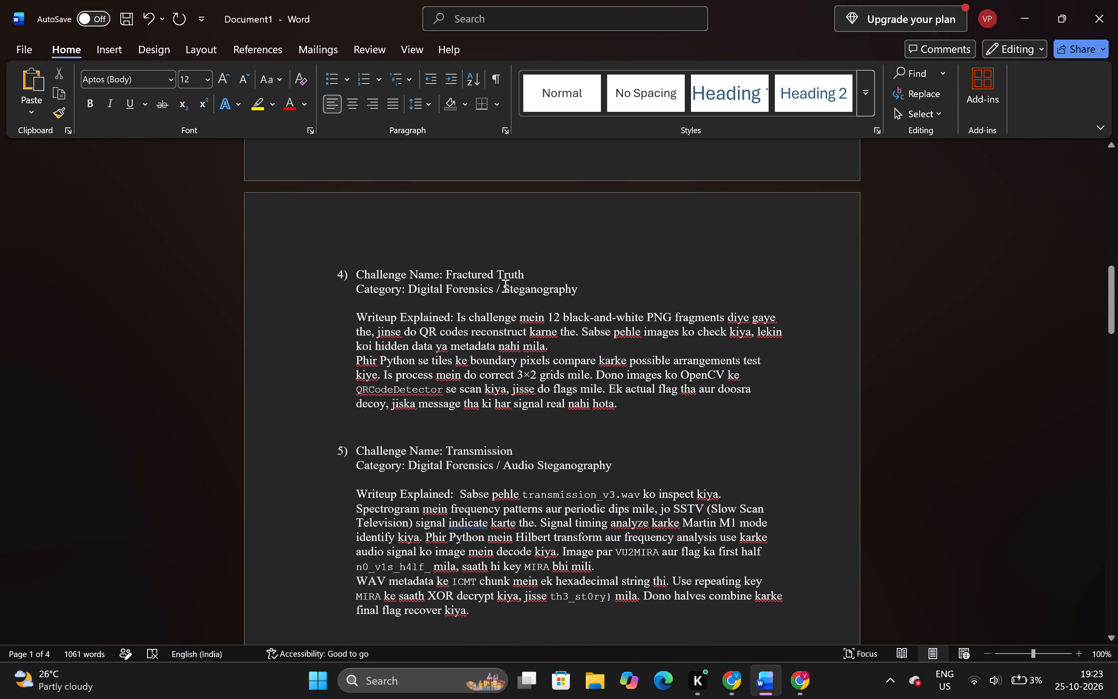
drag(504, 285, 425, 285)
key(BackSpace)
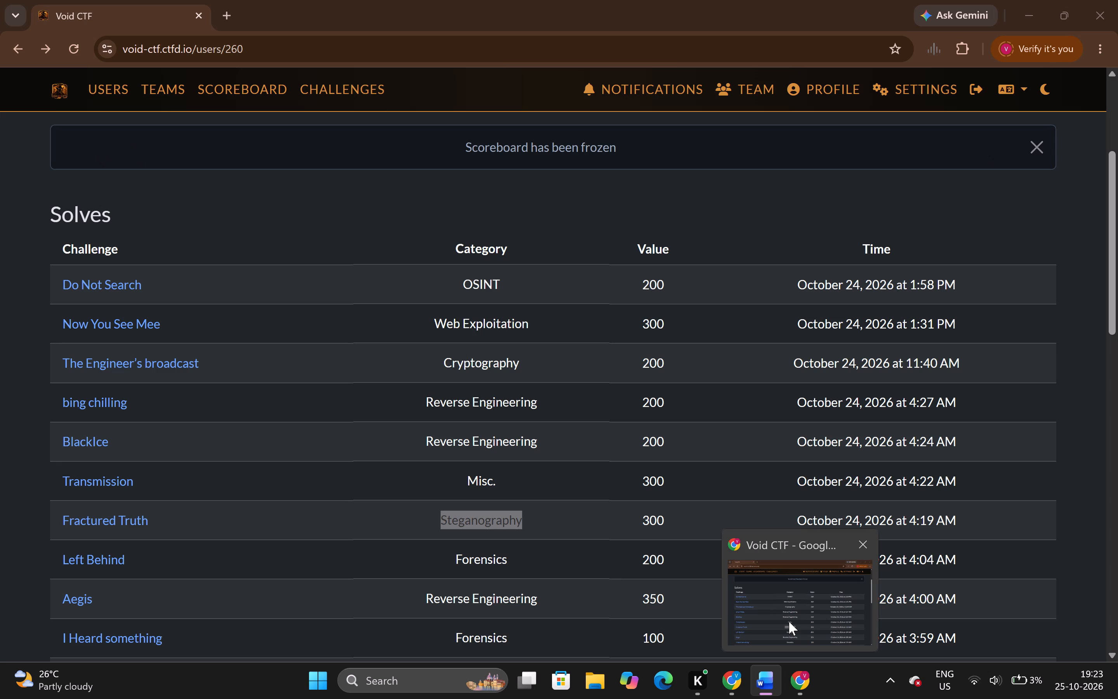
Copy Transmission's category "Misc." from the Void CTF Solves table in Chrome and replace item 5's category in Word with it.
click(789, 621)
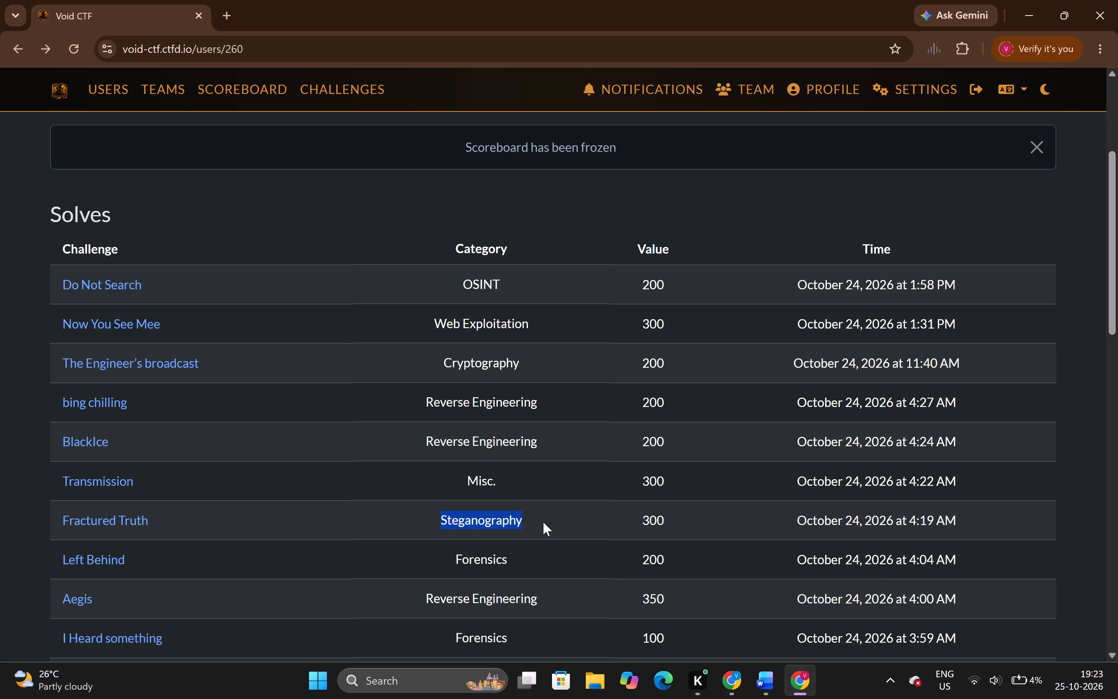
drag(495, 478, 463, 476)
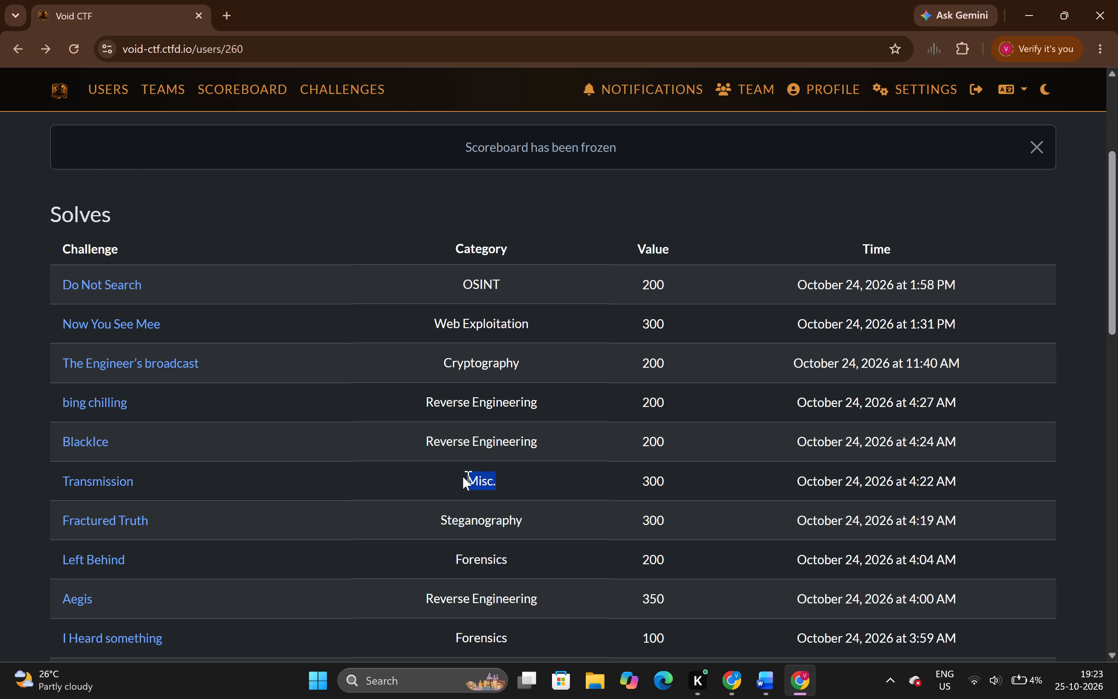
key(ctrl+c)
click(755, 616)
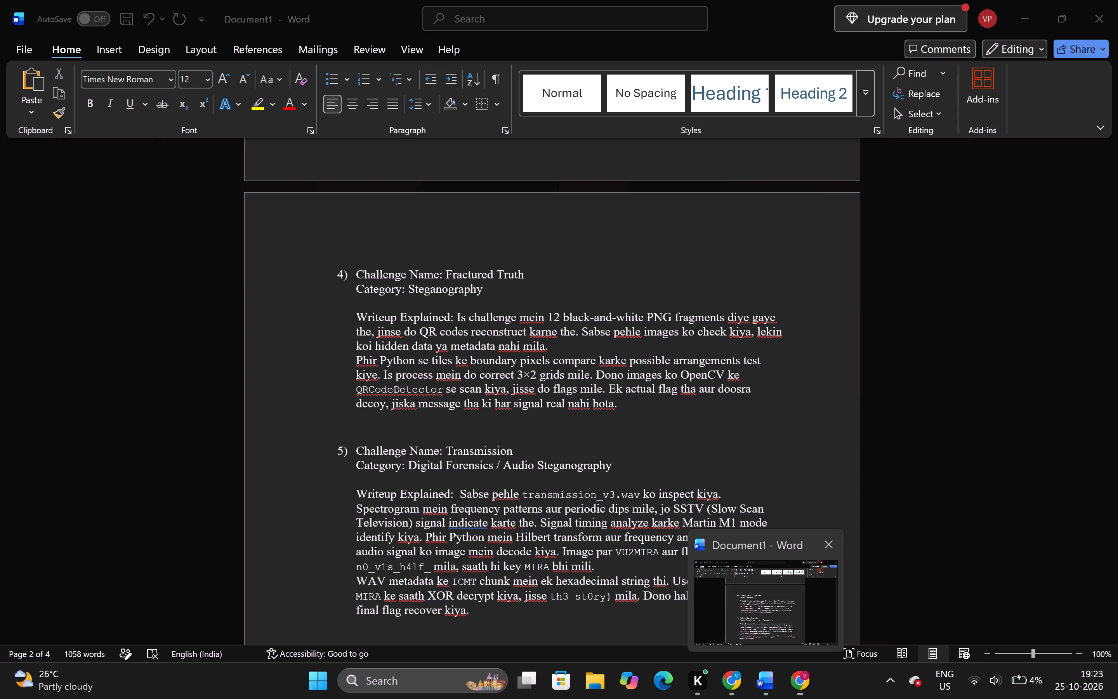
scroll(646, 529, down, 2)
scroll(646, 529, up, 1)
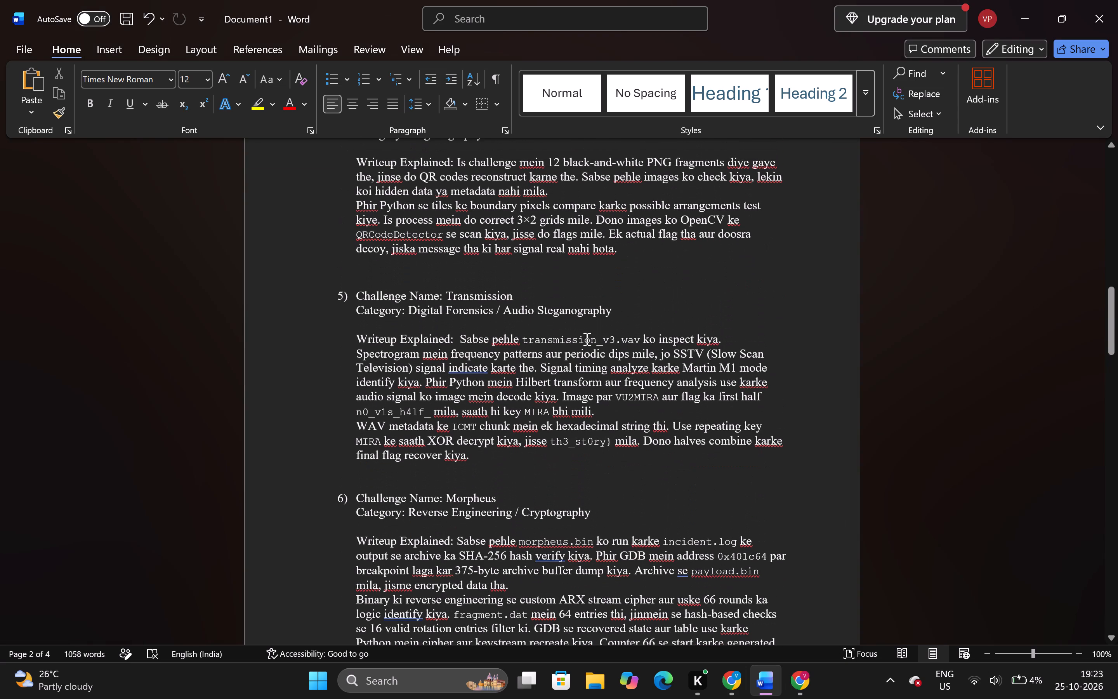
drag(617, 307, 415, 309)
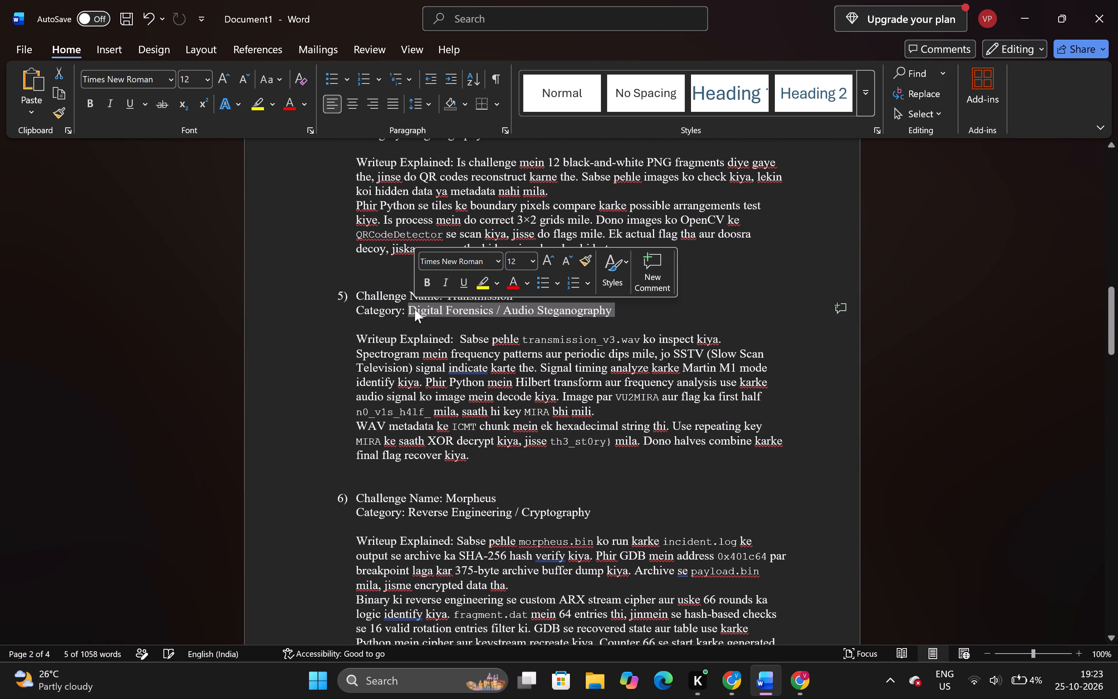
key(ctrl+v)
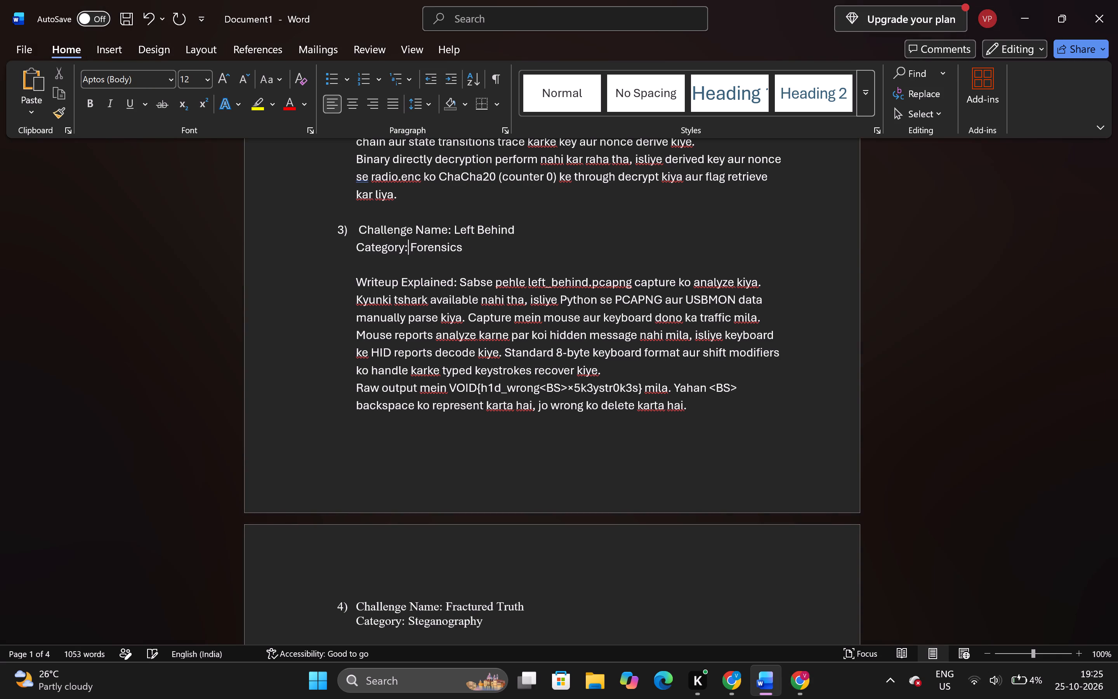
Check the categories of items 4 to 6 in the Word document, from "Fractured Truth" to "Morpheus".
scroll(648, 493, down, 3)
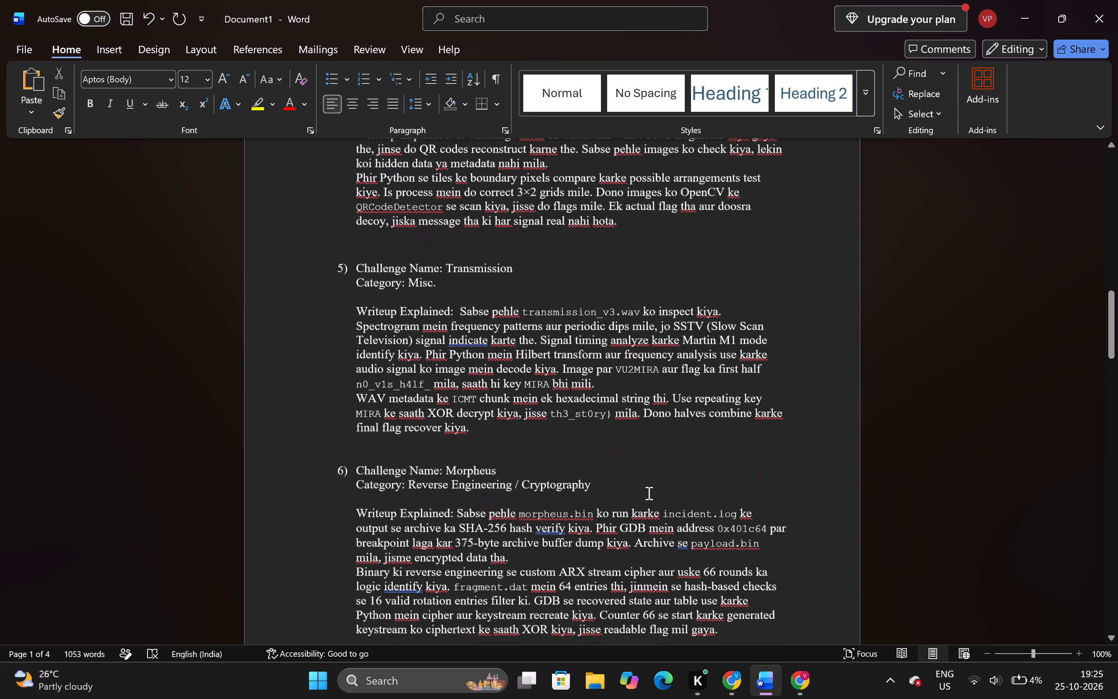
scroll(648, 493, down, 2)
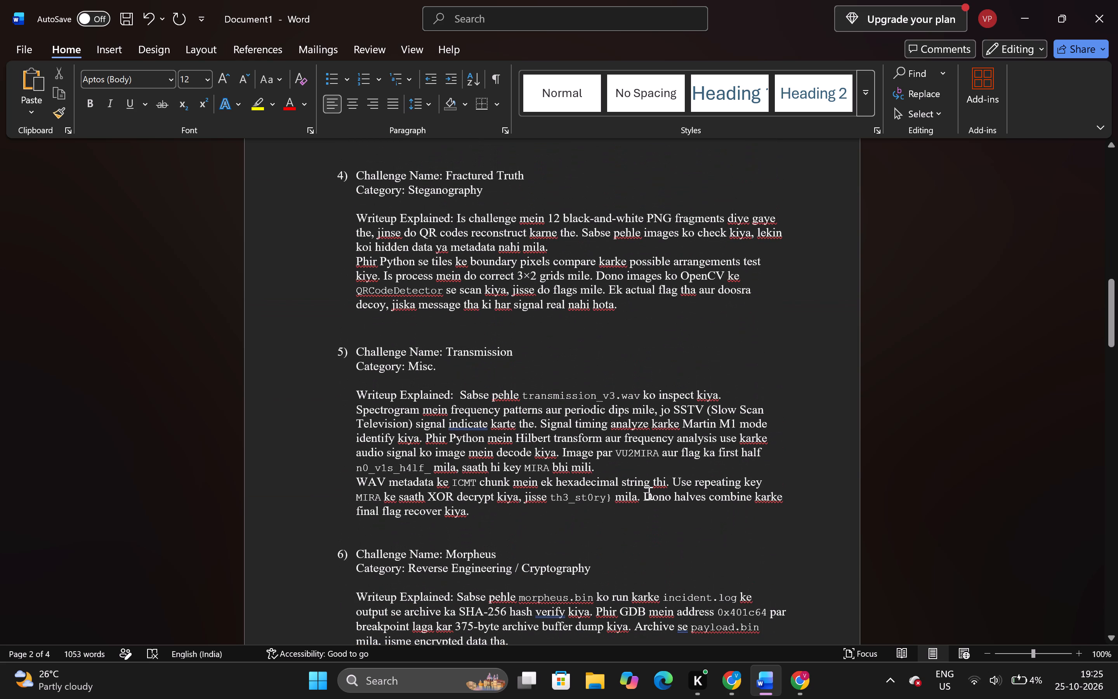
scroll(648, 493, down, 1)
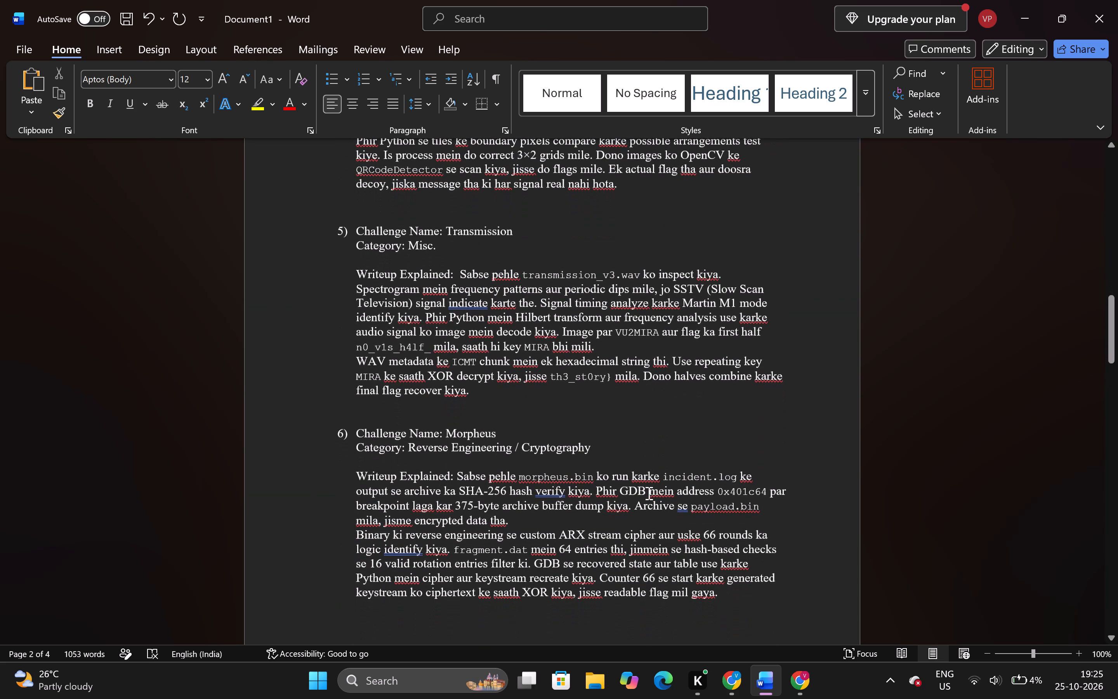
scroll(662, 508, down, 2)
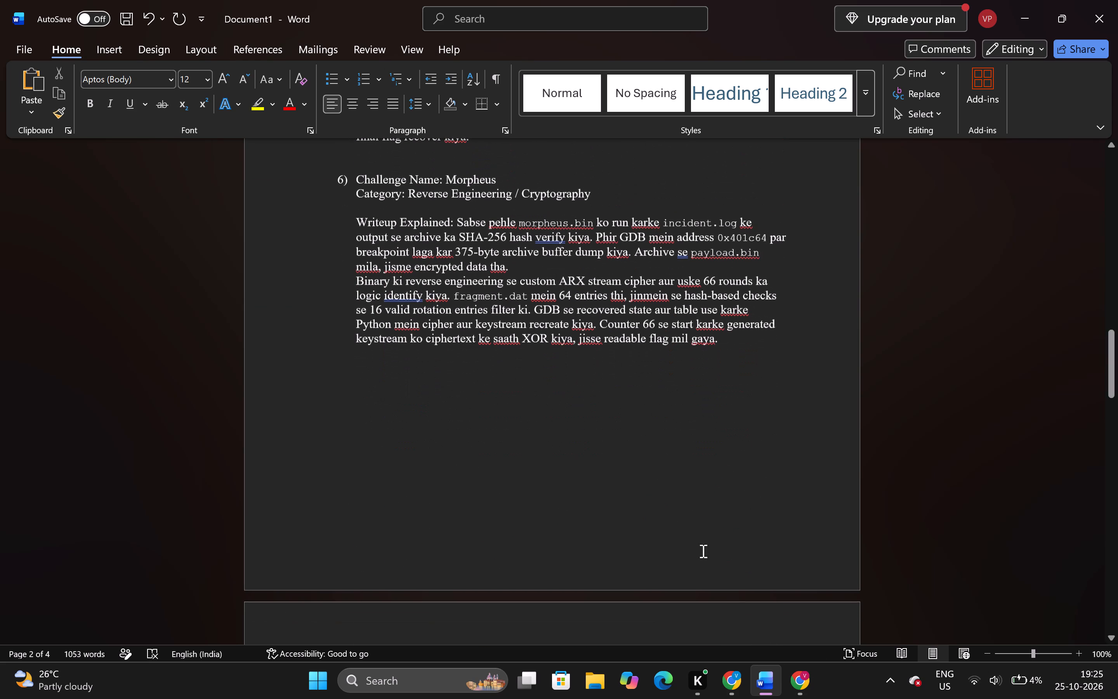
Review the whole Void CTF Solves table in Chrome, from "Do Not Search" to "Robots That Lie".
click(795, 692)
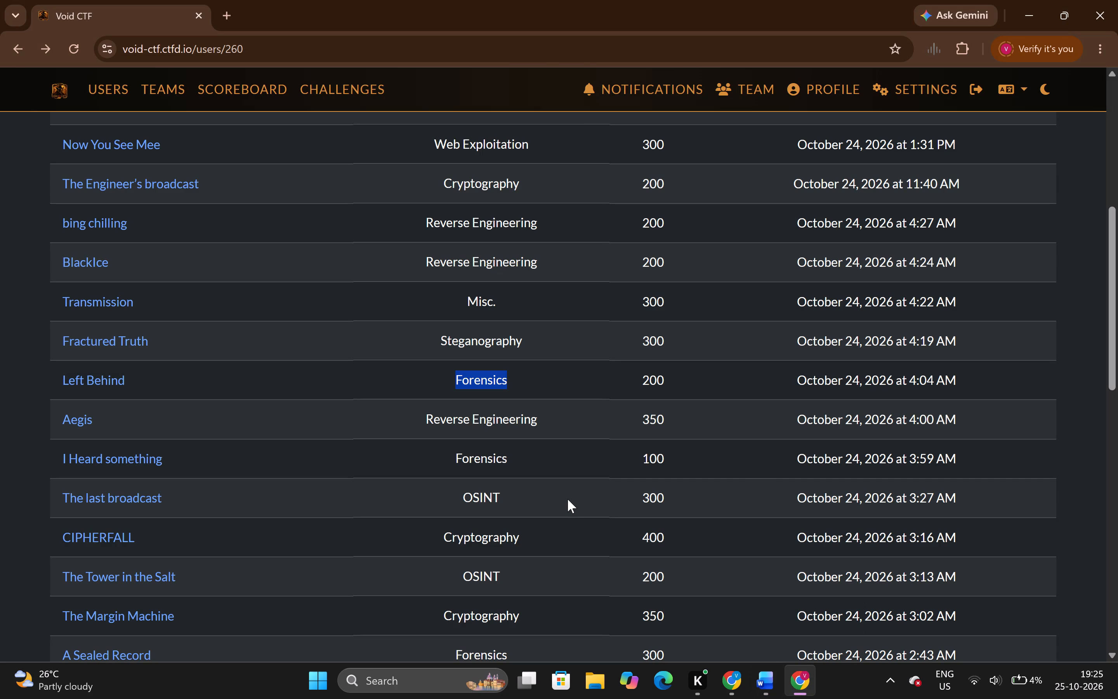
scroll(568, 499, down, 3)
click(569, 468)
scroll(569, 468, down, 2)
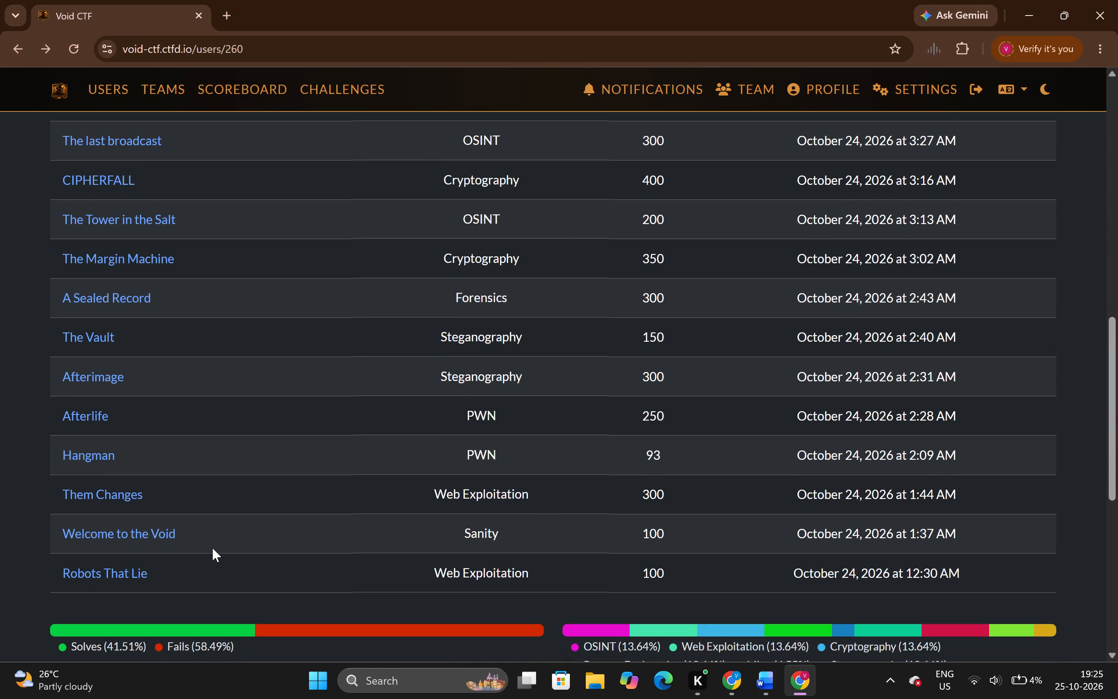
scroll(185, 511, up, 2)
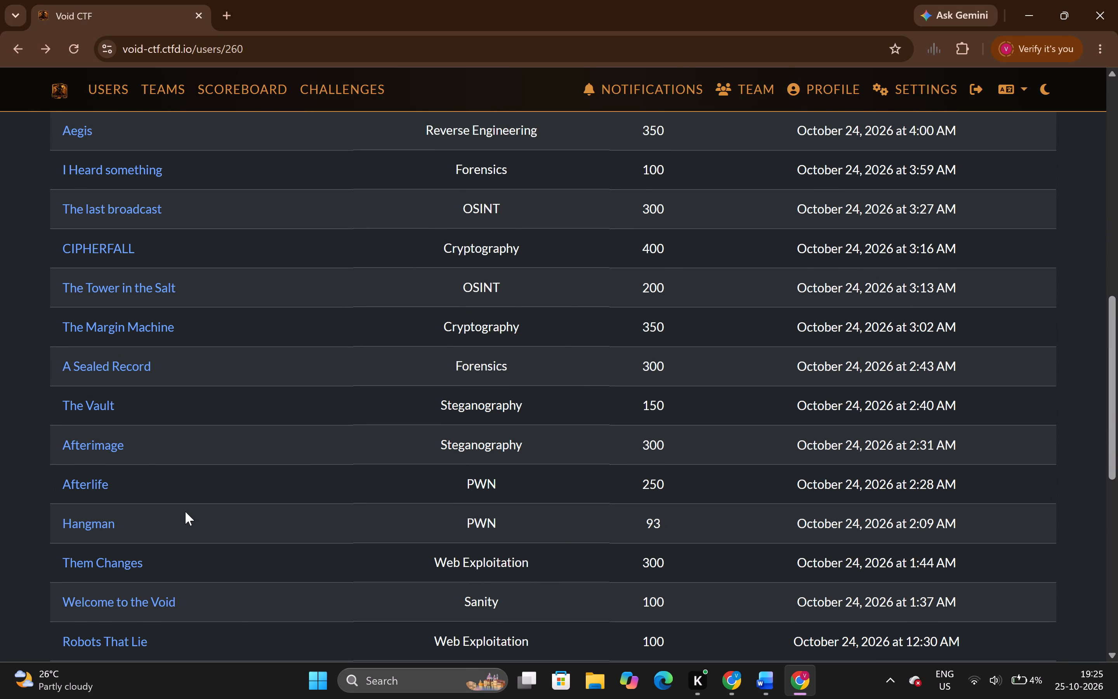
scroll(185, 511, up, 1)
scroll(174, 450, up, 2)
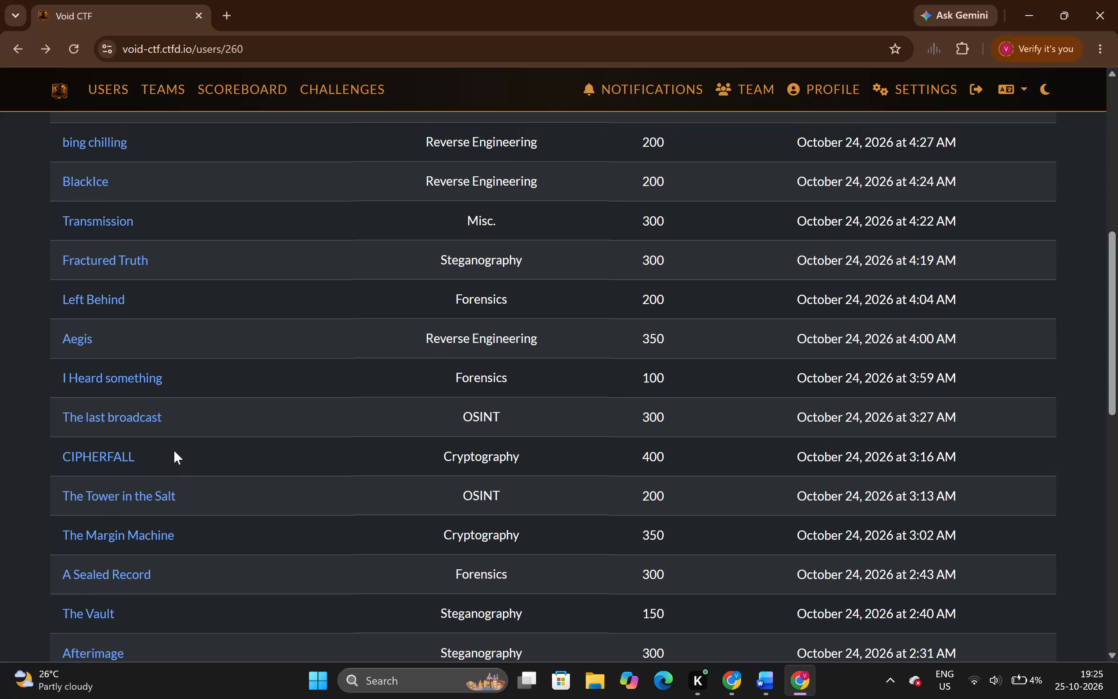
scroll(174, 450, up, 2)
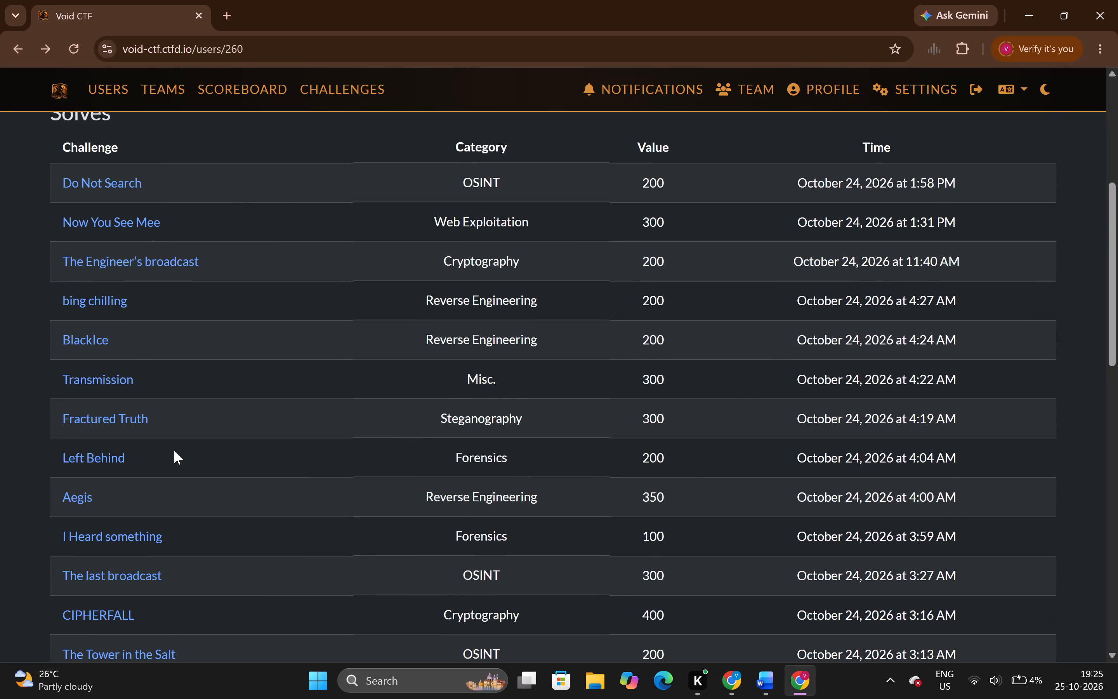
scroll(174, 450, up, 1)
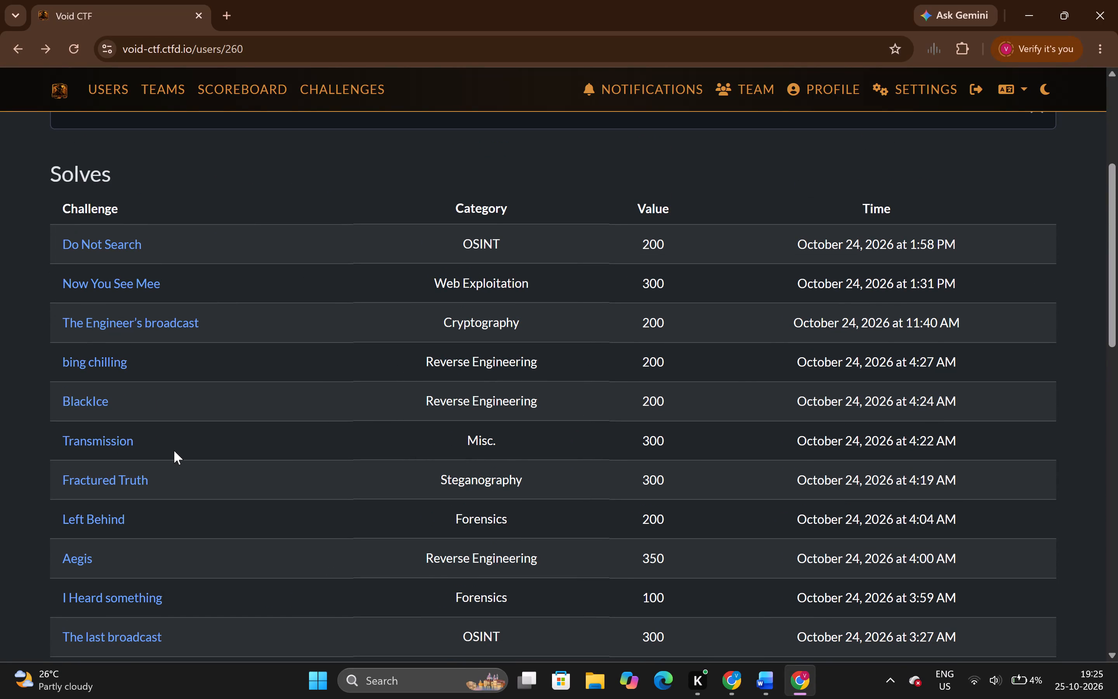
scroll(174, 450, down, 4)
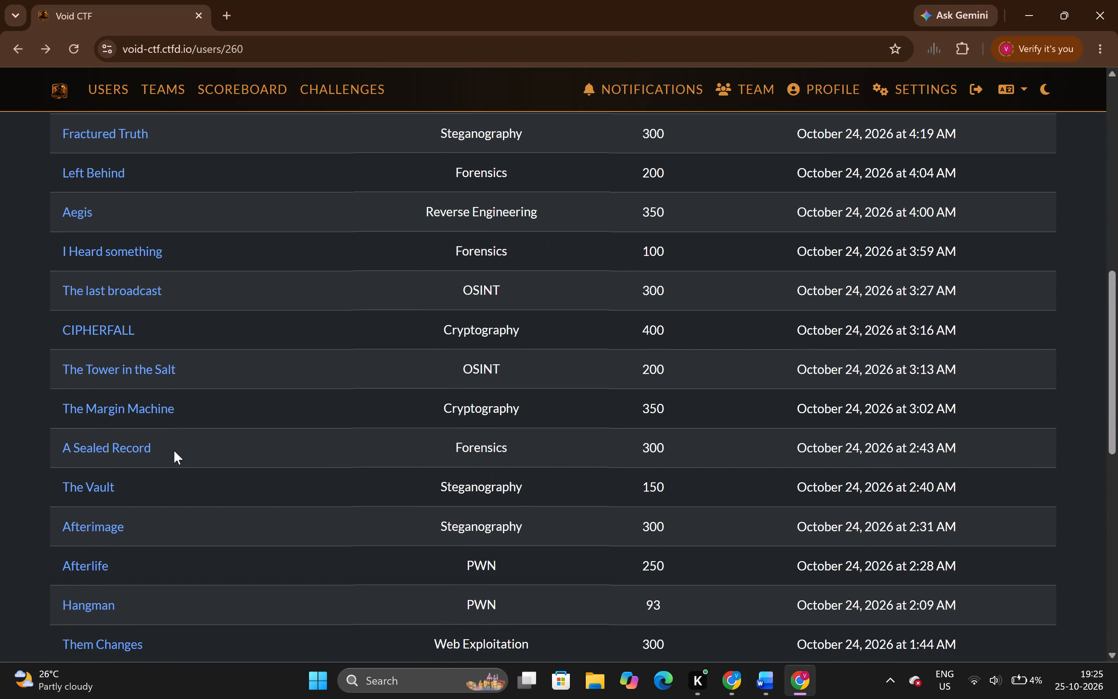
scroll(174, 450, down, 2)
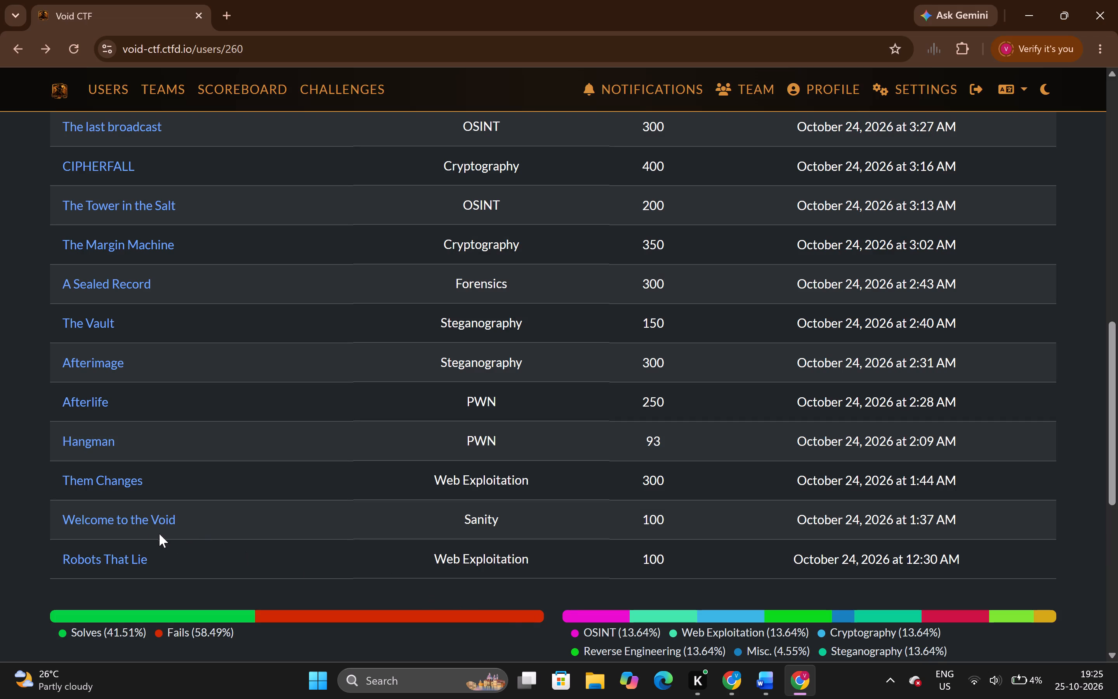
View the challenge pages of "Robots That Lie", "Hangman" and "Afterlife" from the Solves table, returning to the table after each.
click(130, 559)
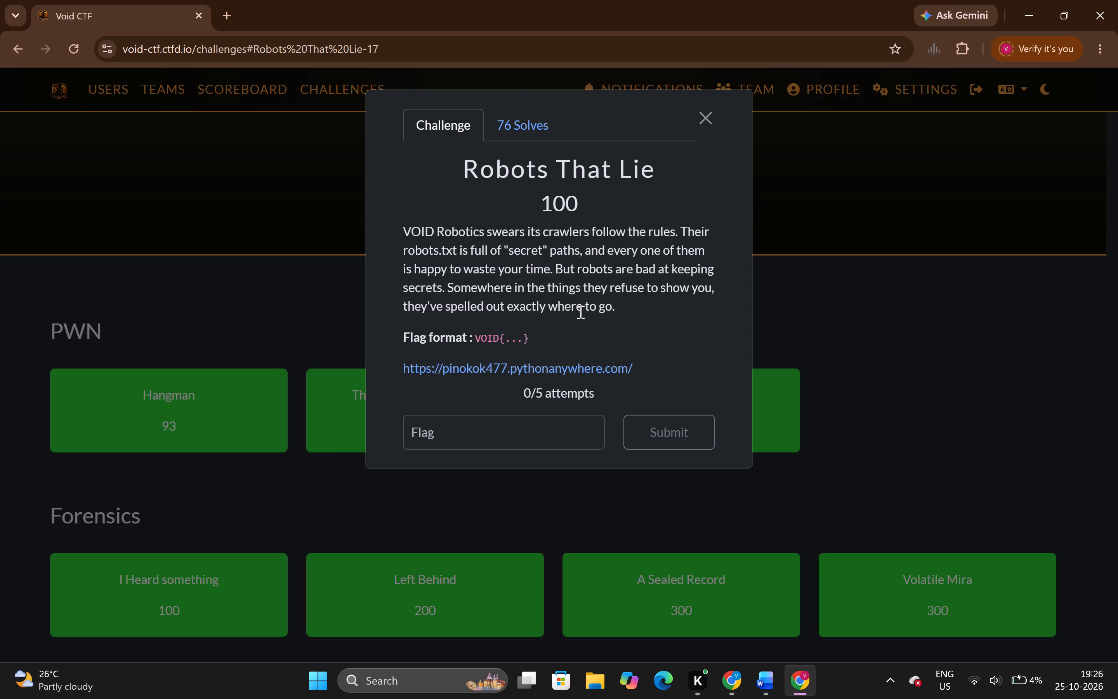
click(694, 118)
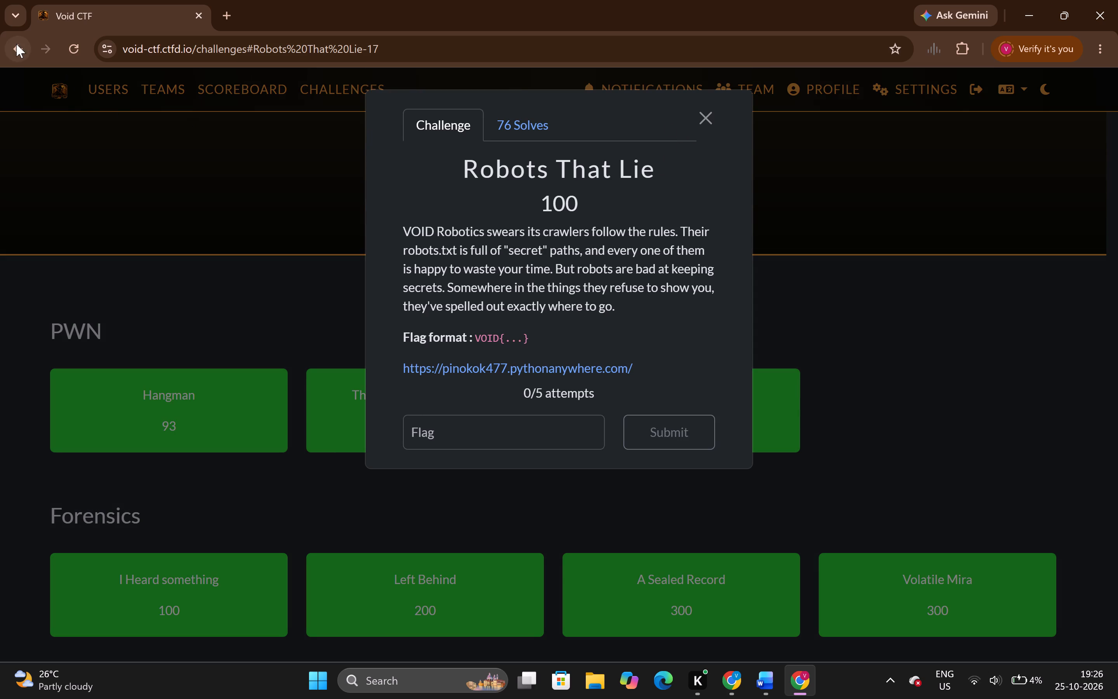
click(16, 44)
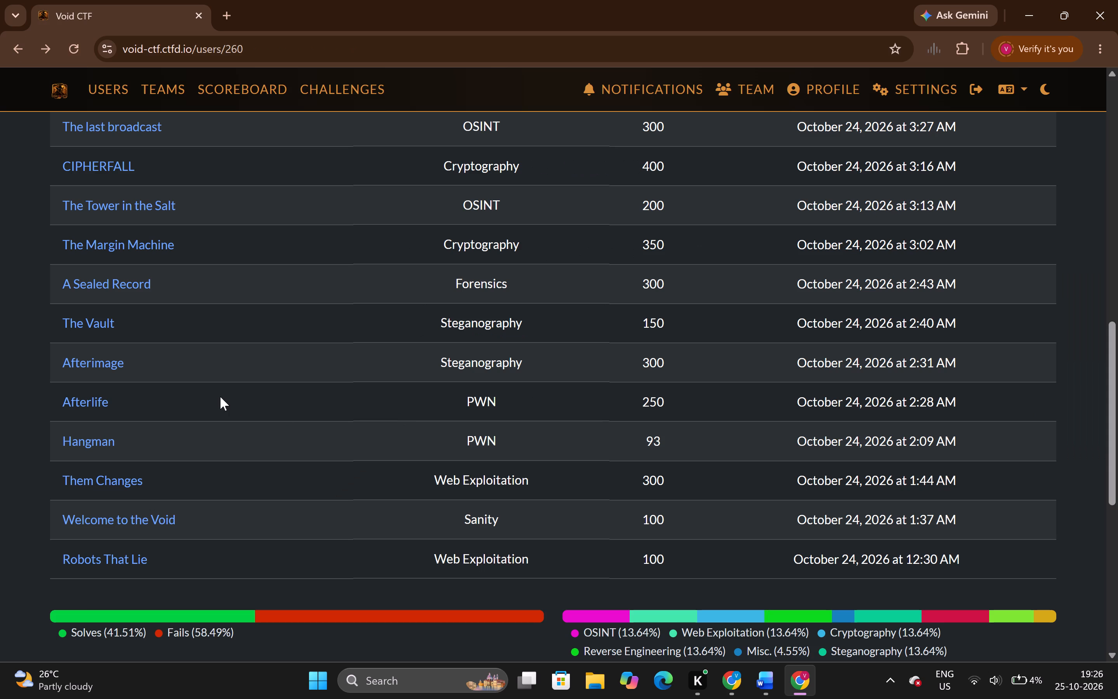
click(97, 445)
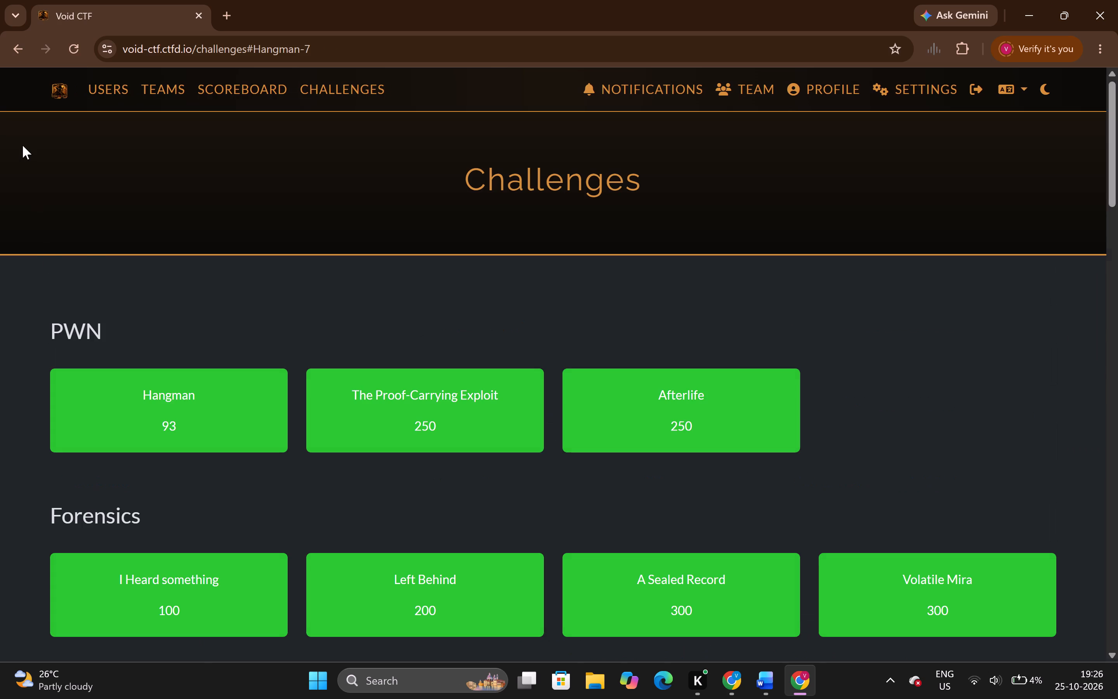
click(15, 51)
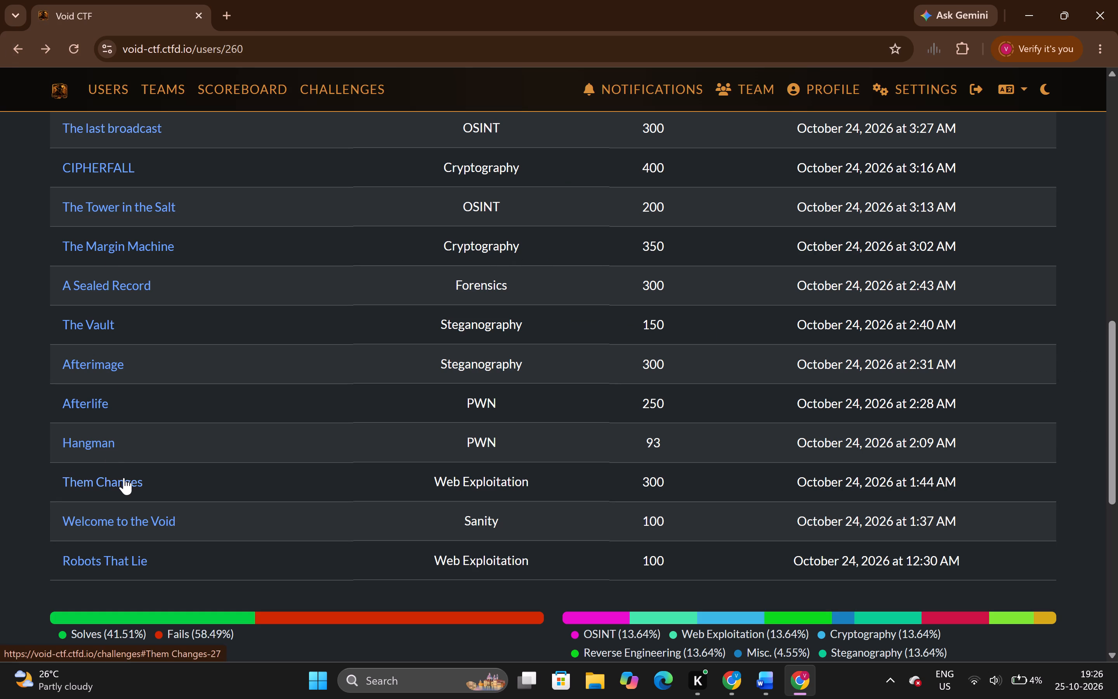
click(101, 397)
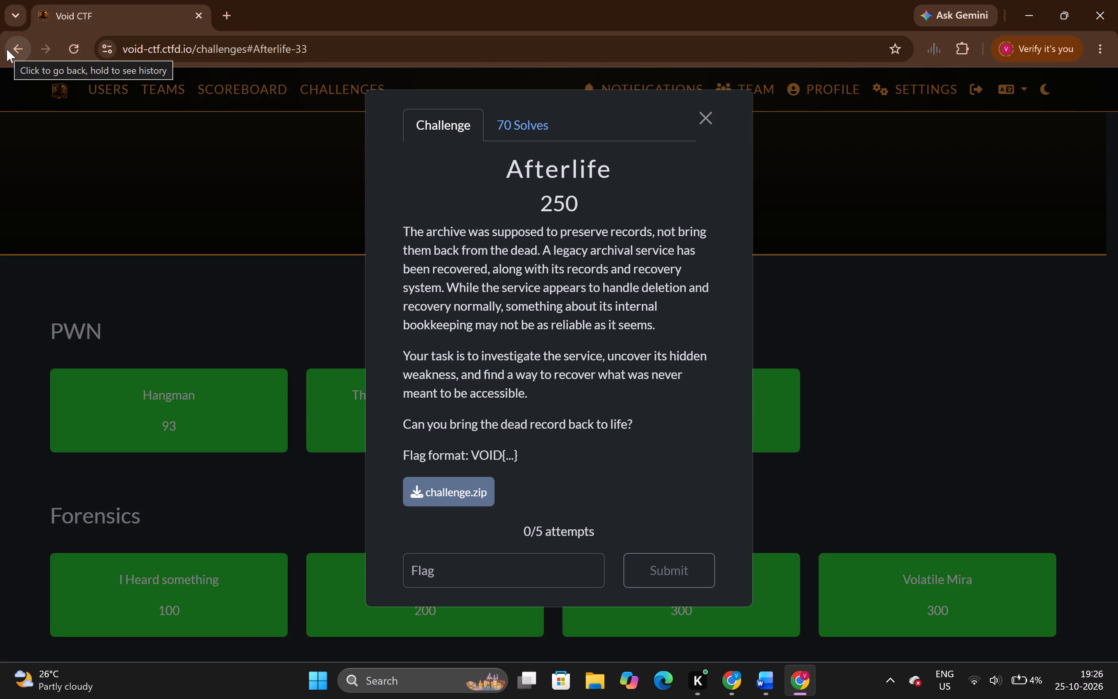
click(7, 49)
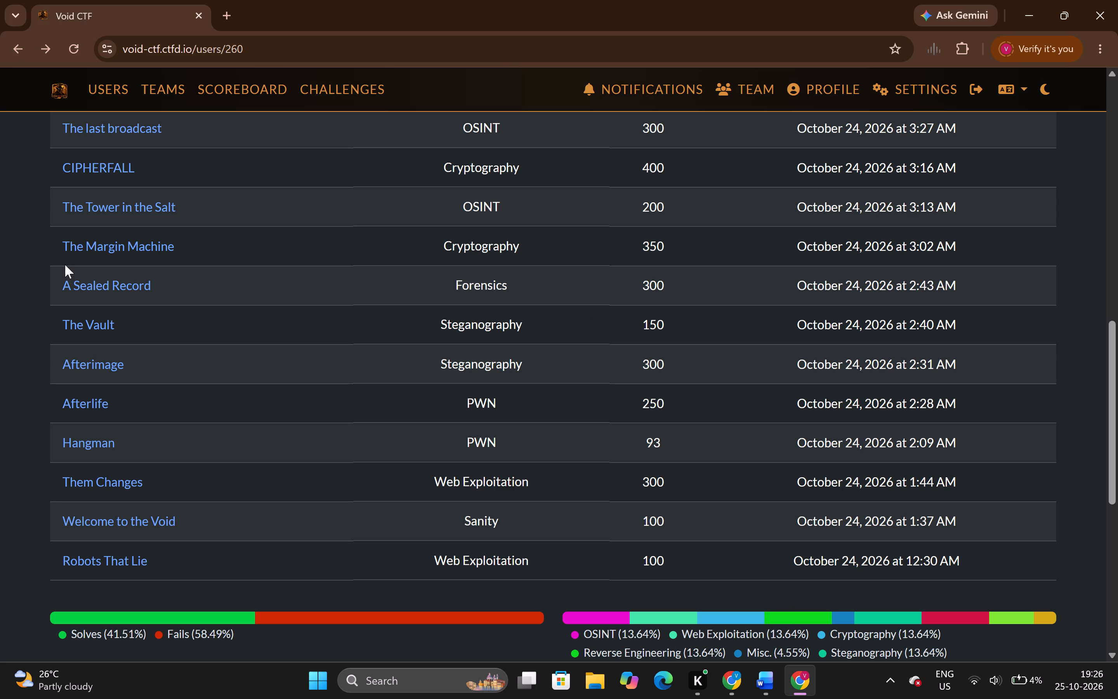
Read the challenge descriptions of "The Vault", "The Margin Machine" and "A Sealed Record", returning to the Solves table after each.
click(79, 324)
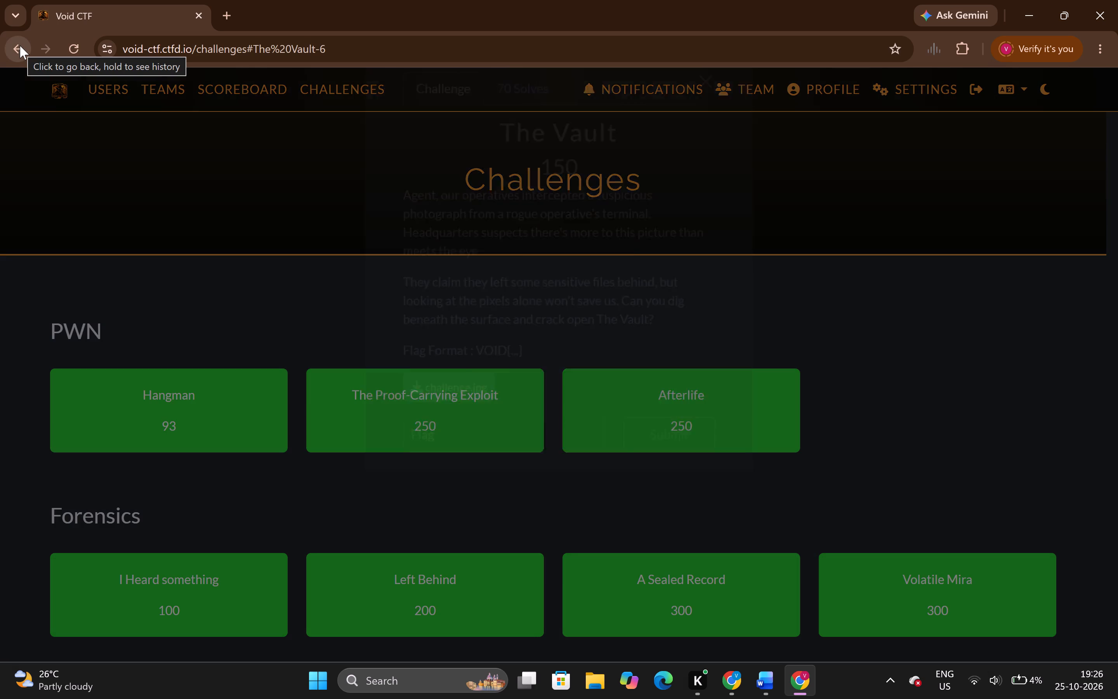
click(20, 45)
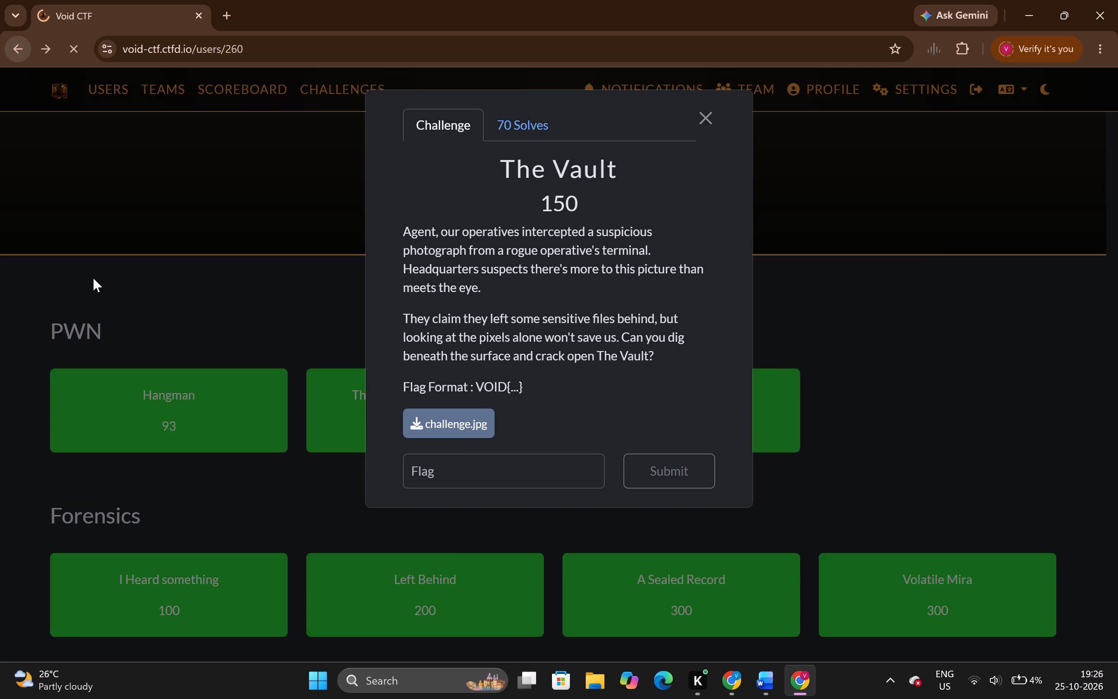
scroll(113, 382, up, 2)
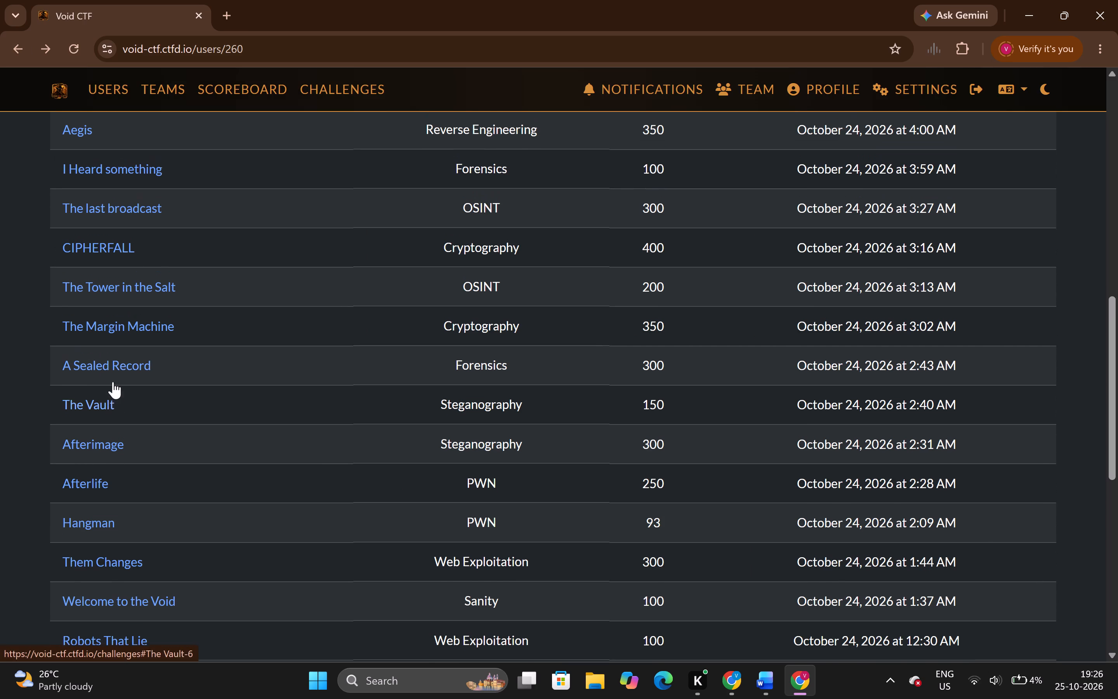
scroll(113, 382, up, 1)
click(97, 342)
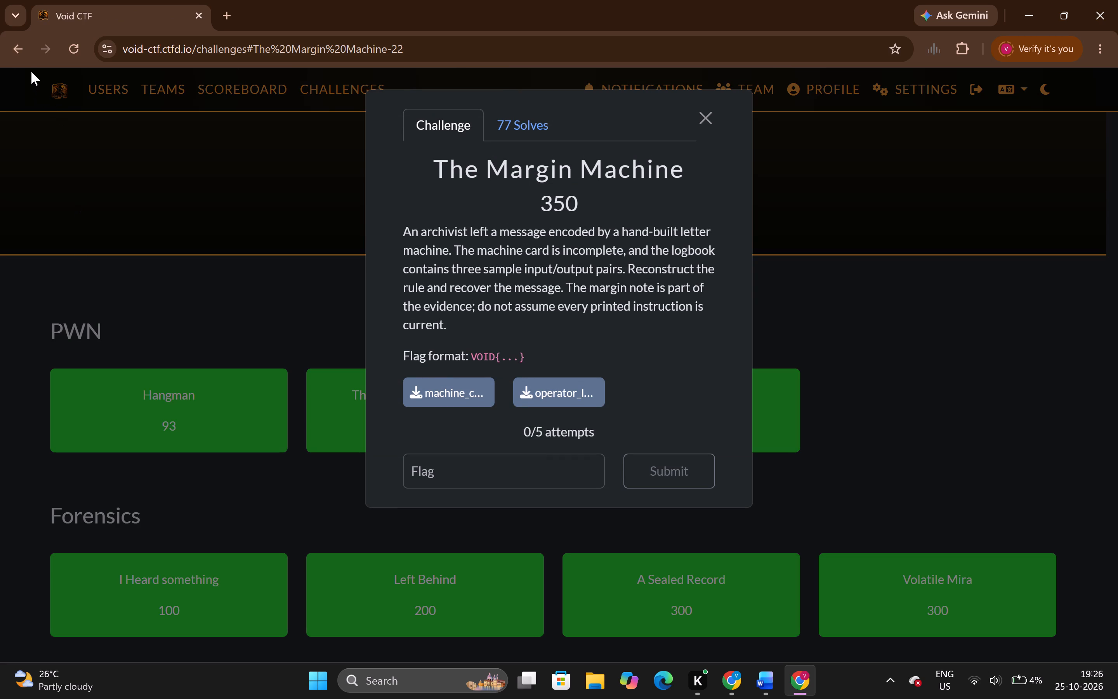
click(16, 51)
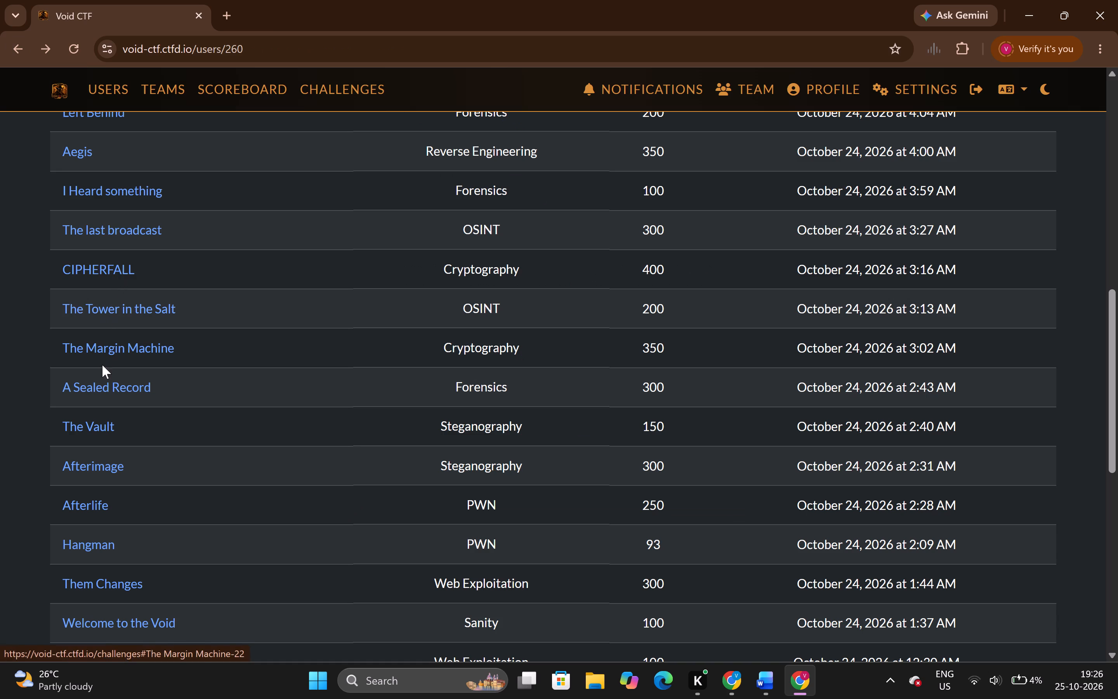
click(102, 391)
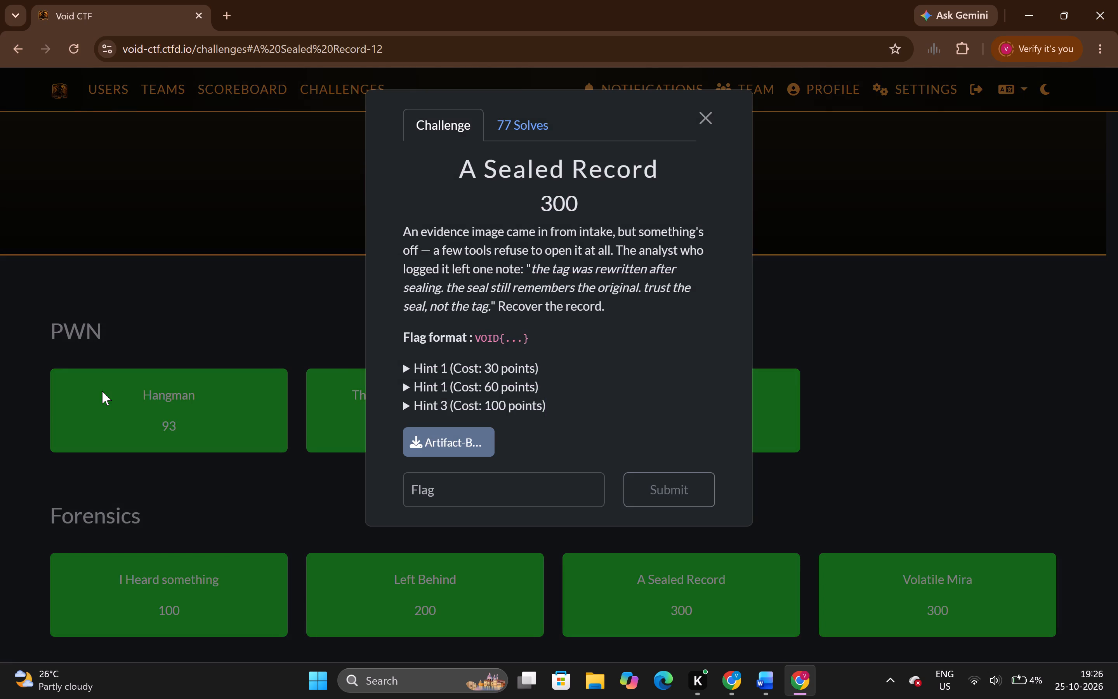
click(15, 51)
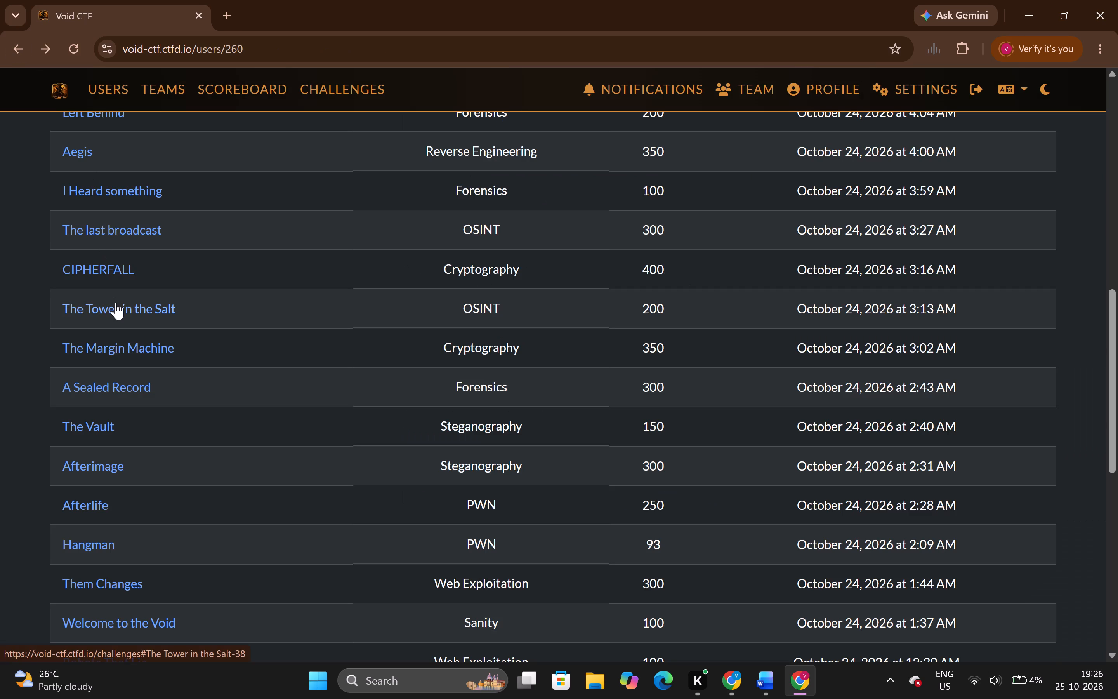
Read the challenge descriptions of "CIPHERFALL" and "The last broadcast" from the Solves table, returning to the table after each.
scroll(116, 303, up, 1)
click(111, 316)
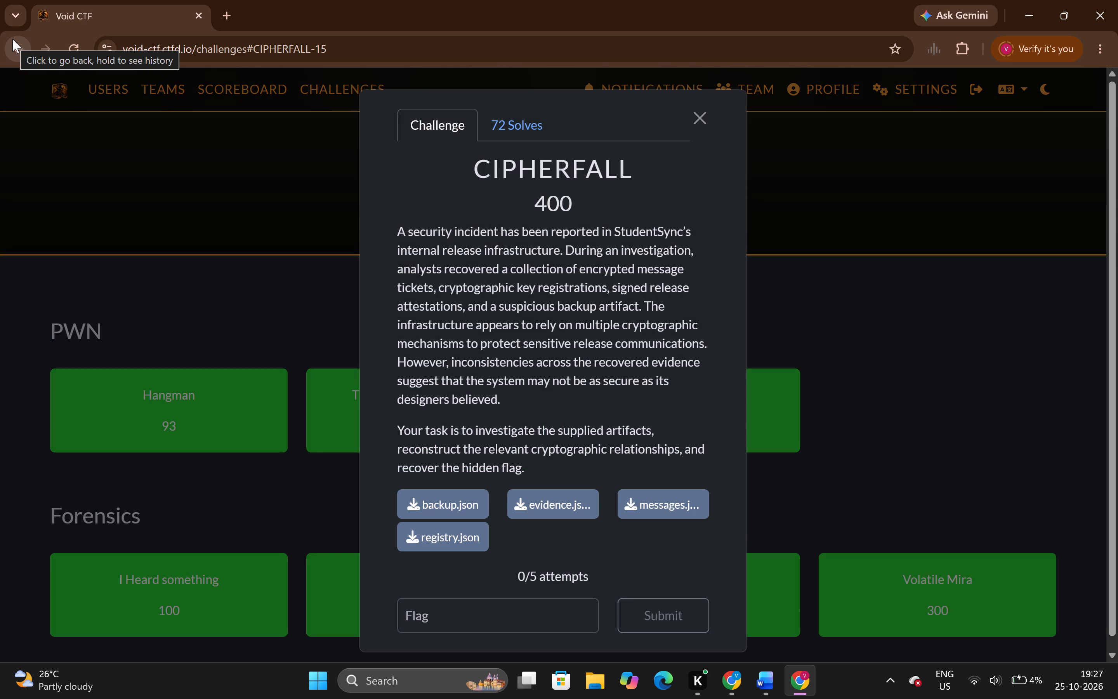
click(12, 39)
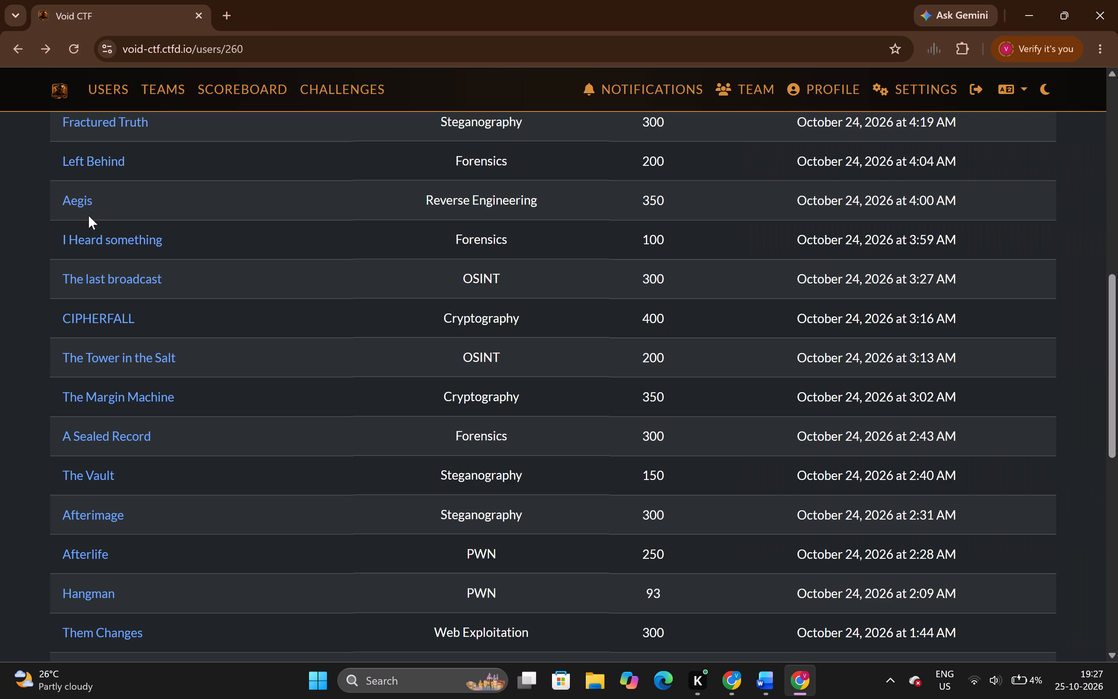
scroll(118, 292, up, 1)
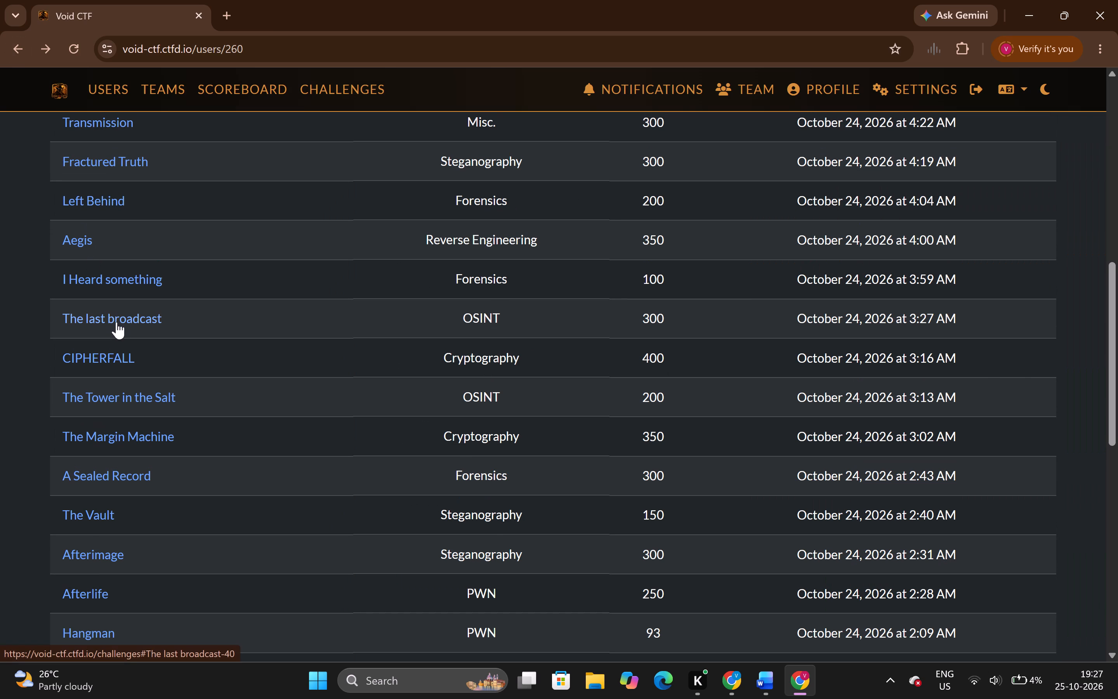
click(116, 322)
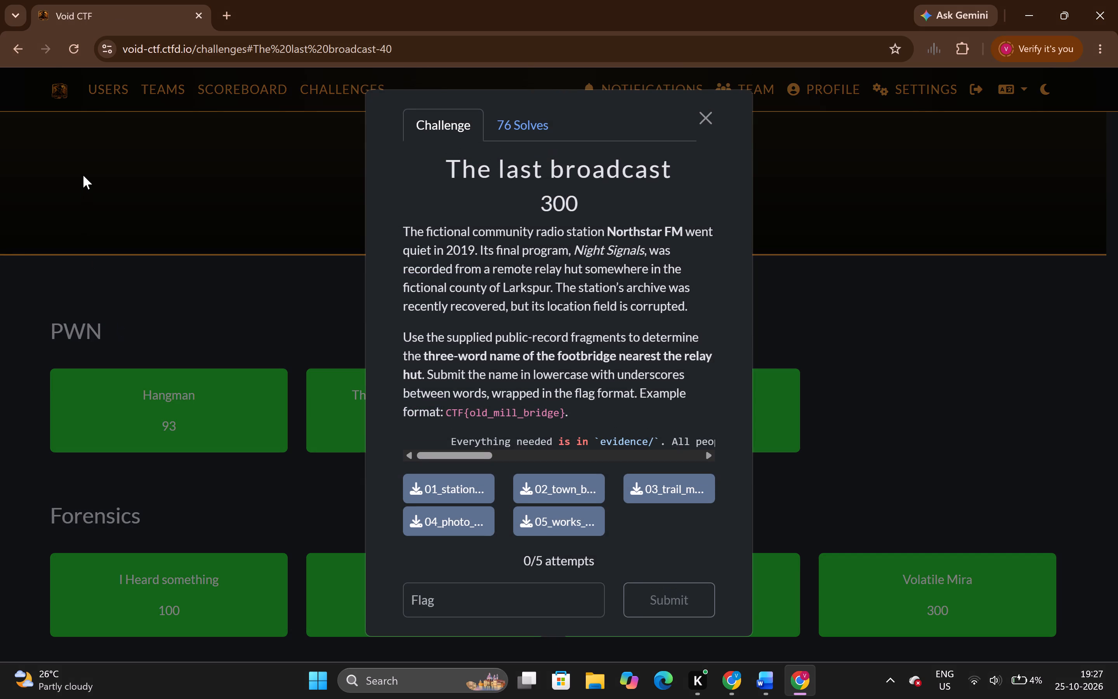
click(20, 49)
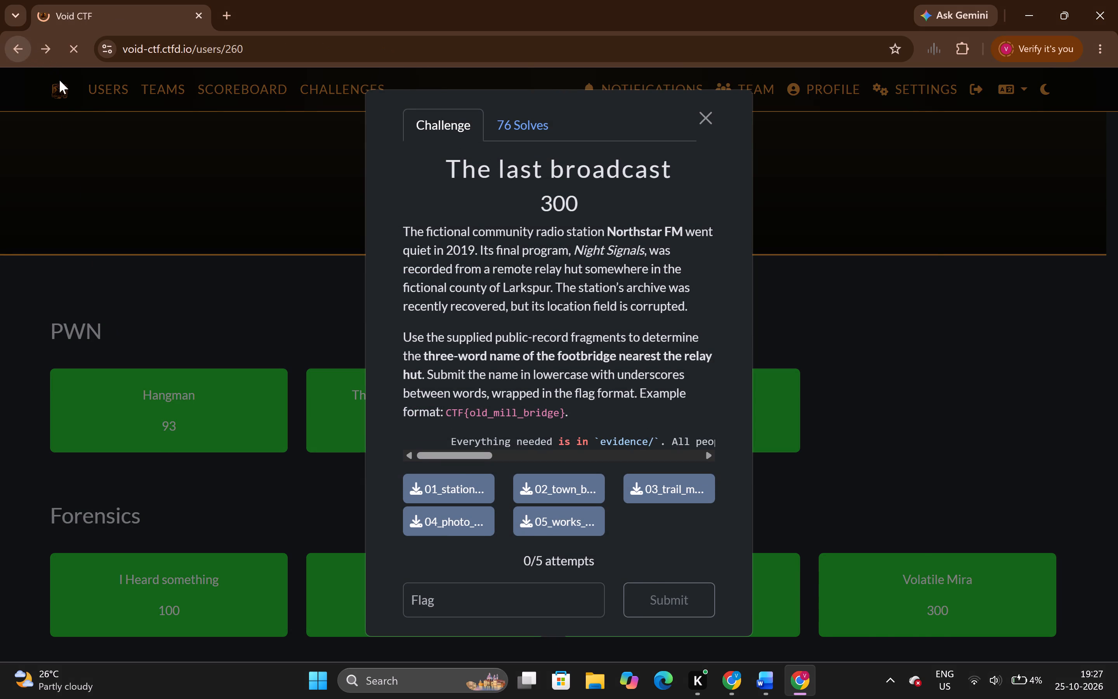
Read the challenge descriptions of "BlackIce" and "bing chilling" from the Solves table, returning to the table after each.
scroll(116, 327, up, 1)
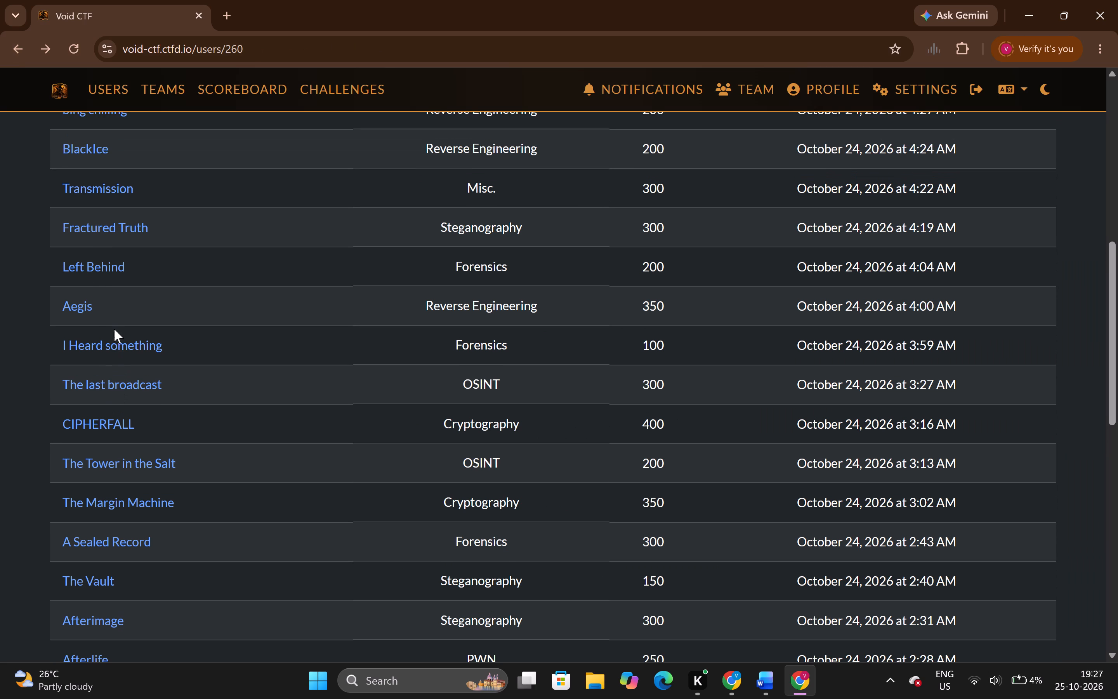
scroll(87, 271, up, 1)
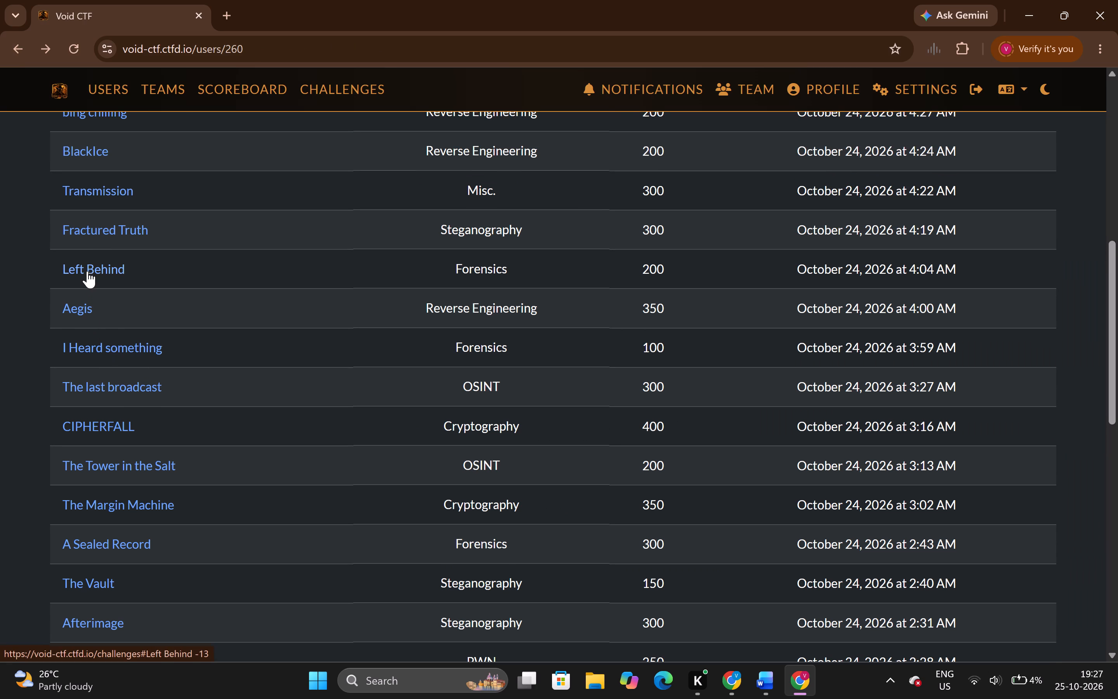
scroll(87, 271, up, 1)
scroll(94, 235, up, 1)
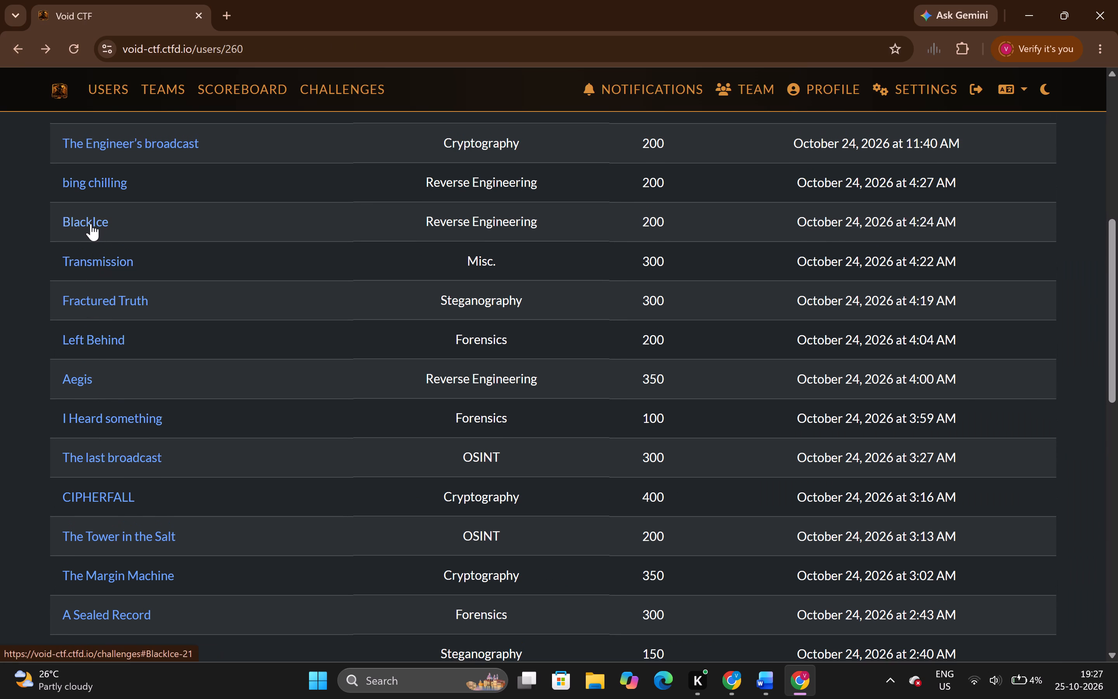
click(90, 224)
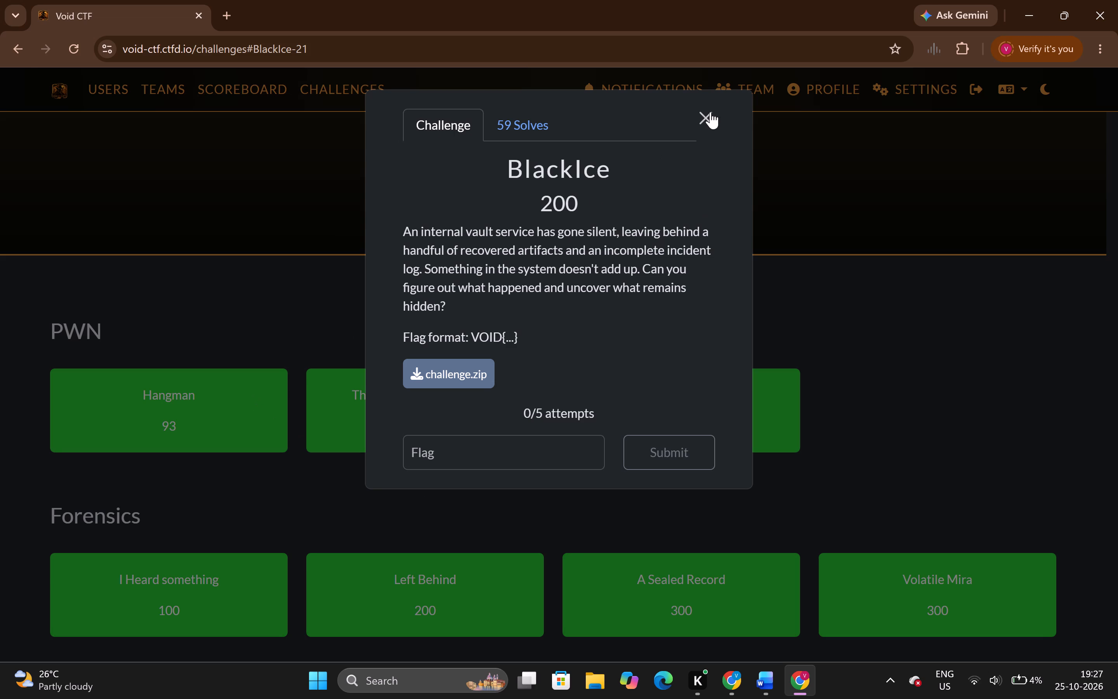
click(18, 50)
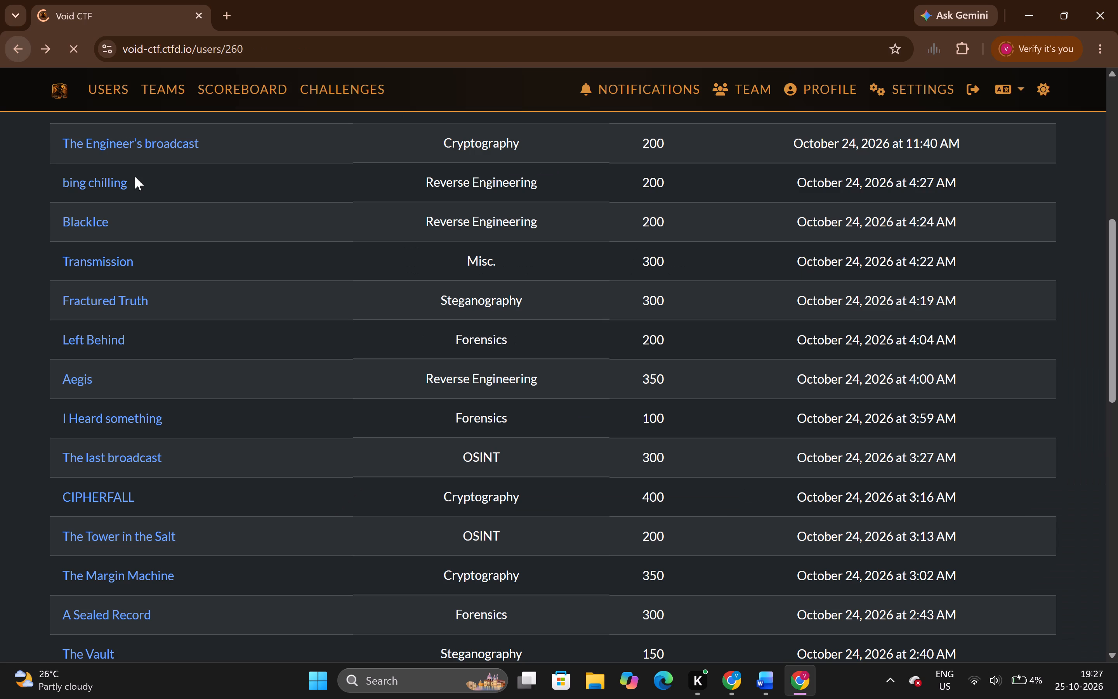
scroll(136, 239, up, 1)
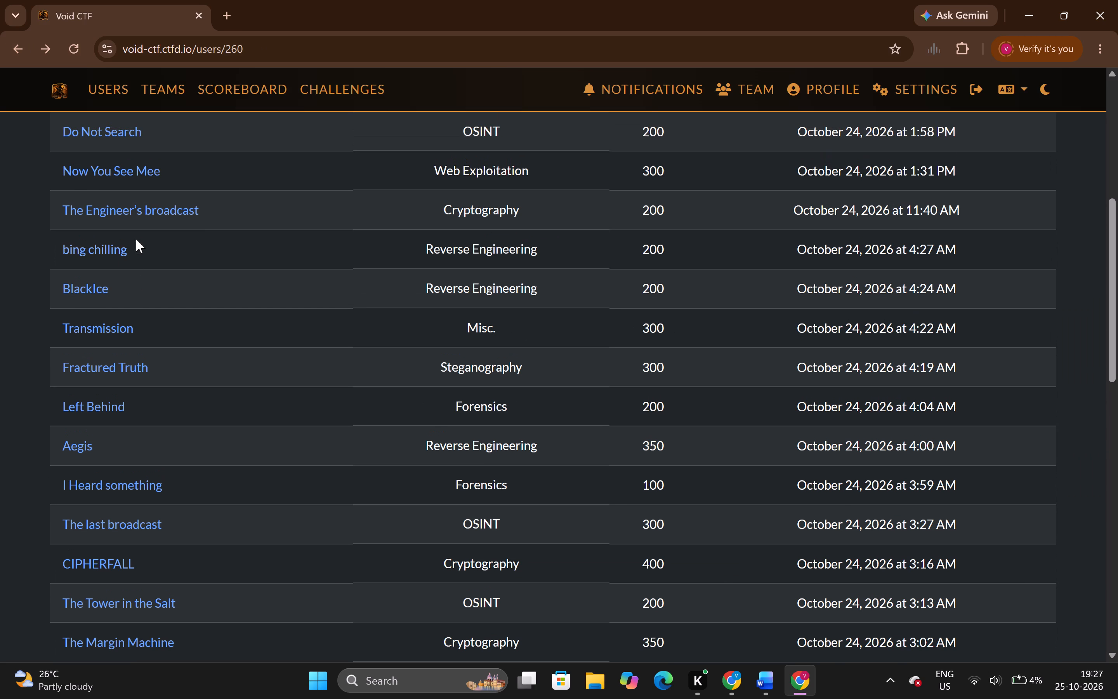
click(108, 251)
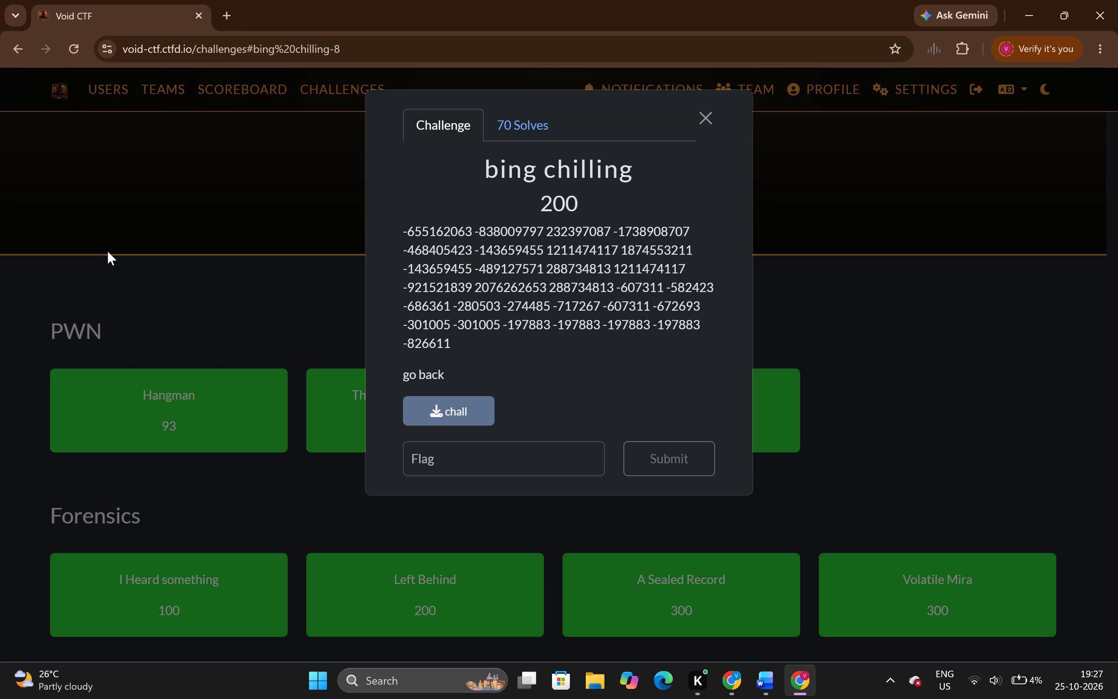
click(8, 54)
Look over the upper Solves entries, then view "BlackIce" again and "Transmission", returning to the table after each.
scroll(139, 213, up, 1)
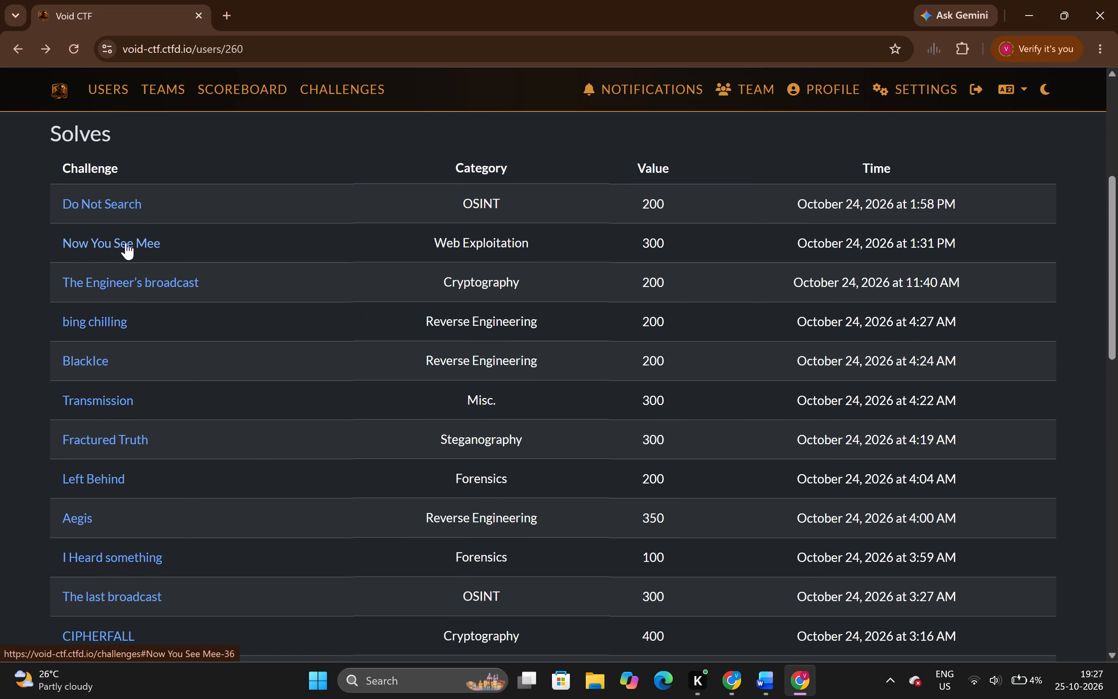
scroll(122, 301, up, 1)
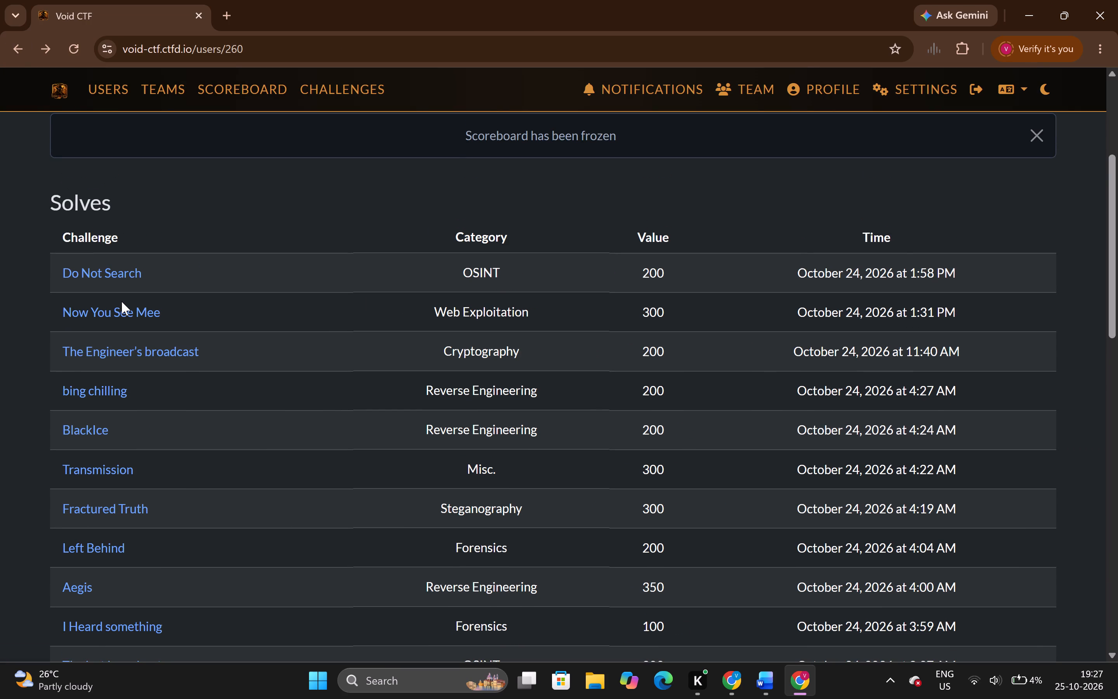
scroll(122, 301, down, 3)
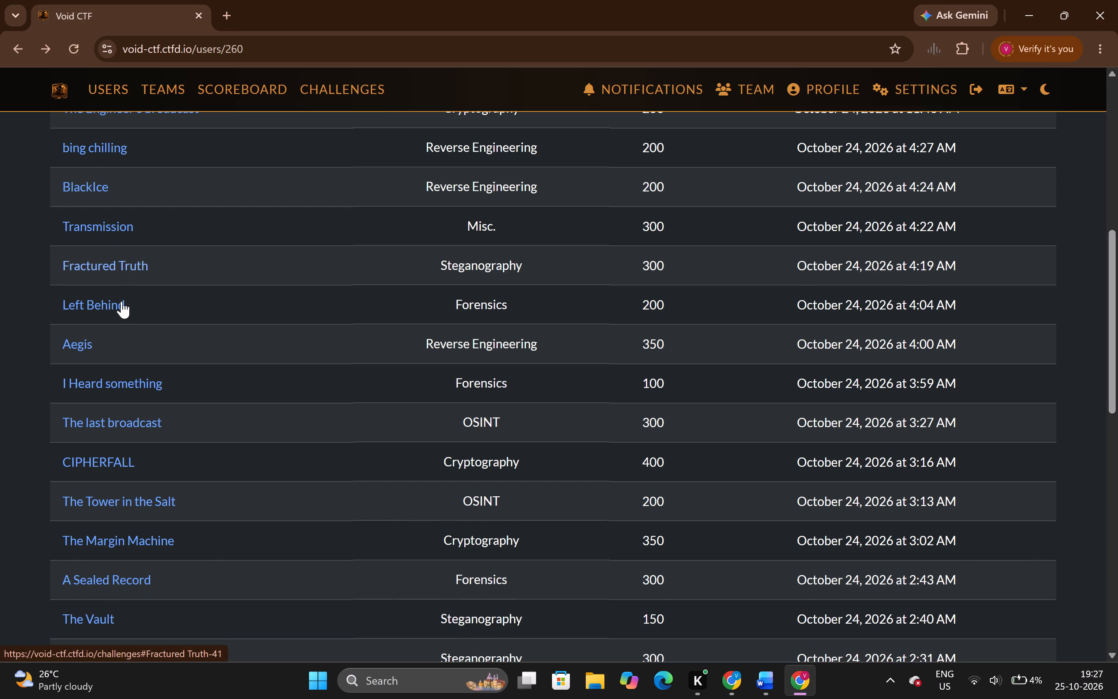
scroll(122, 301, down, 1)
scroll(112, 300, up, 1)
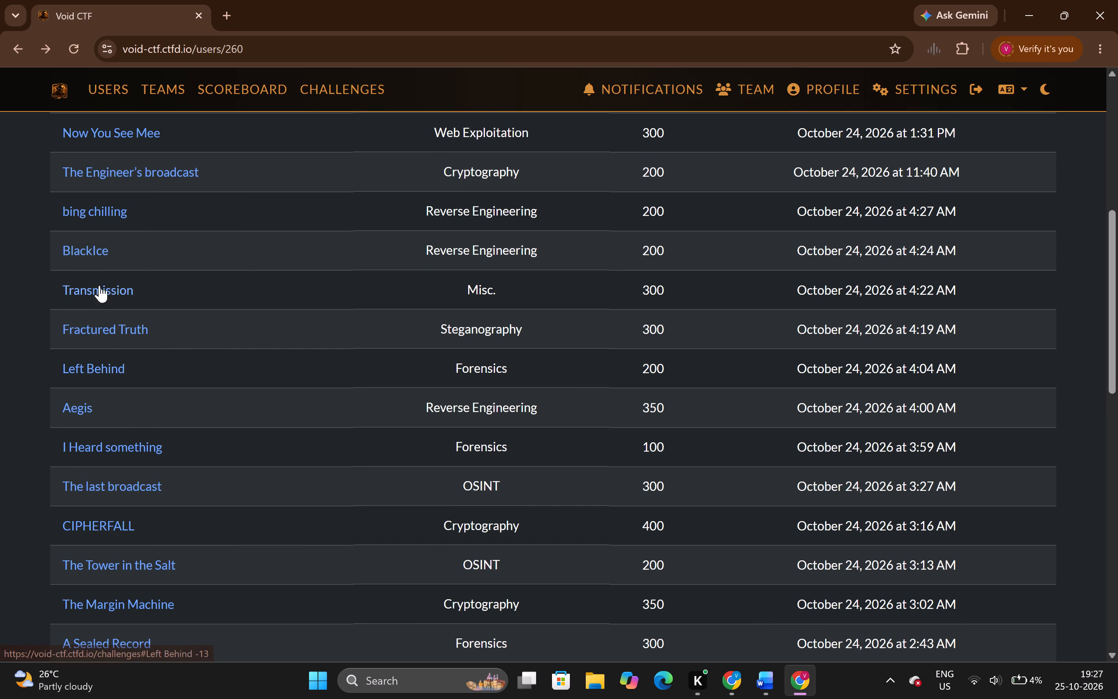
click(84, 241)
click(86, 252)
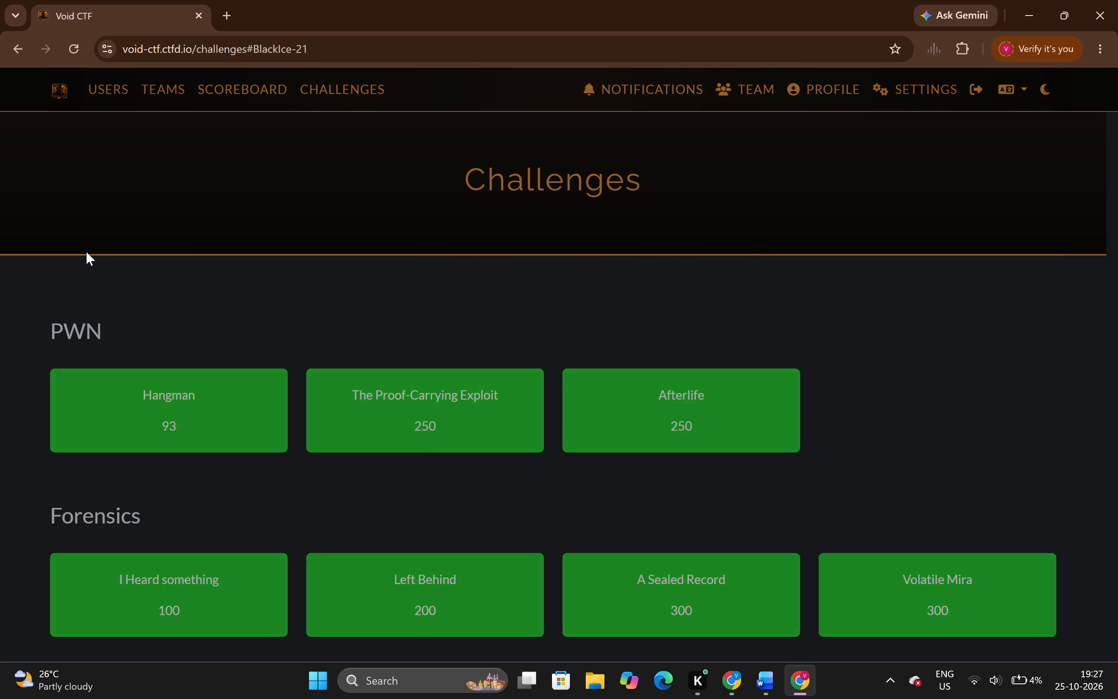
click(19, 50)
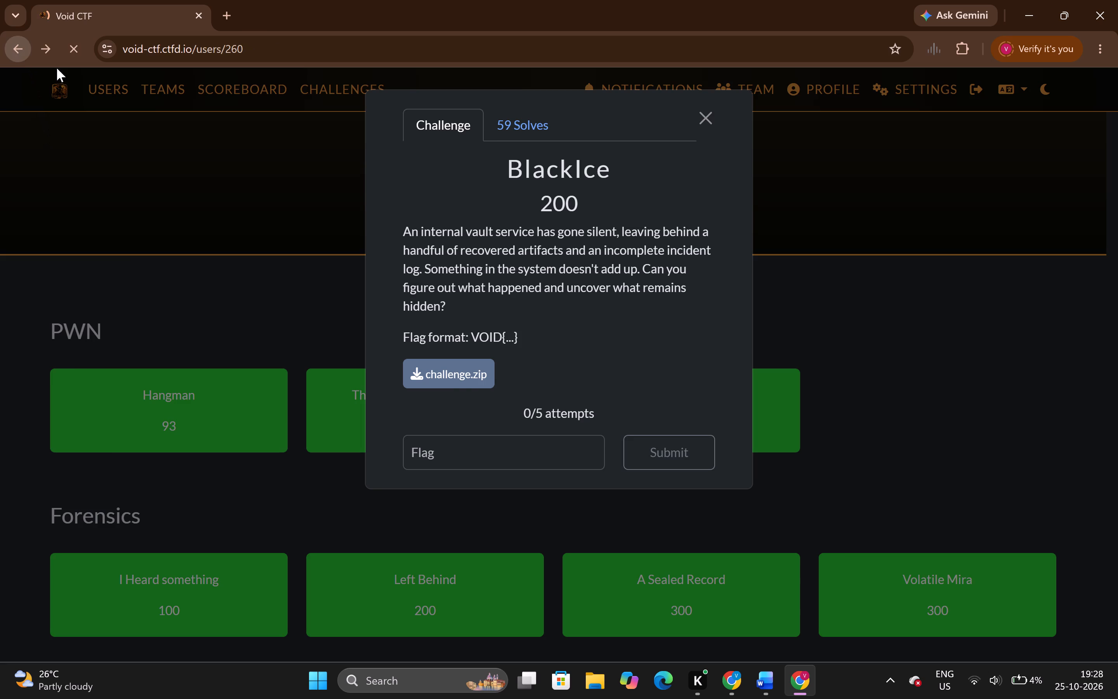
scroll(132, 245, down, 1)
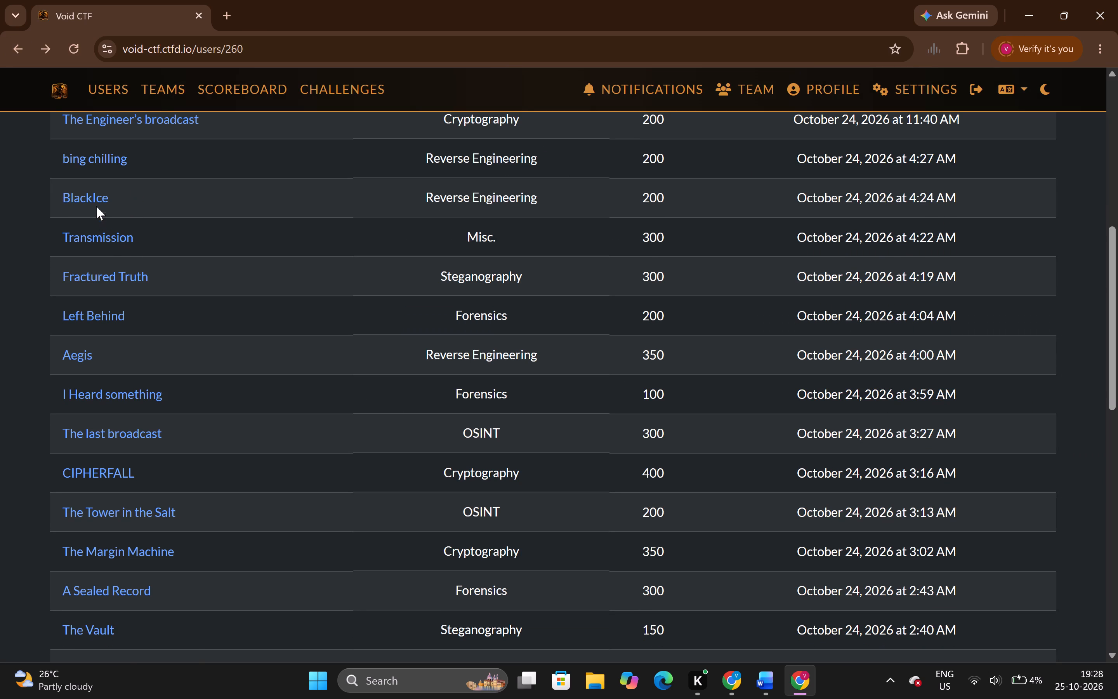
click(108, 235)
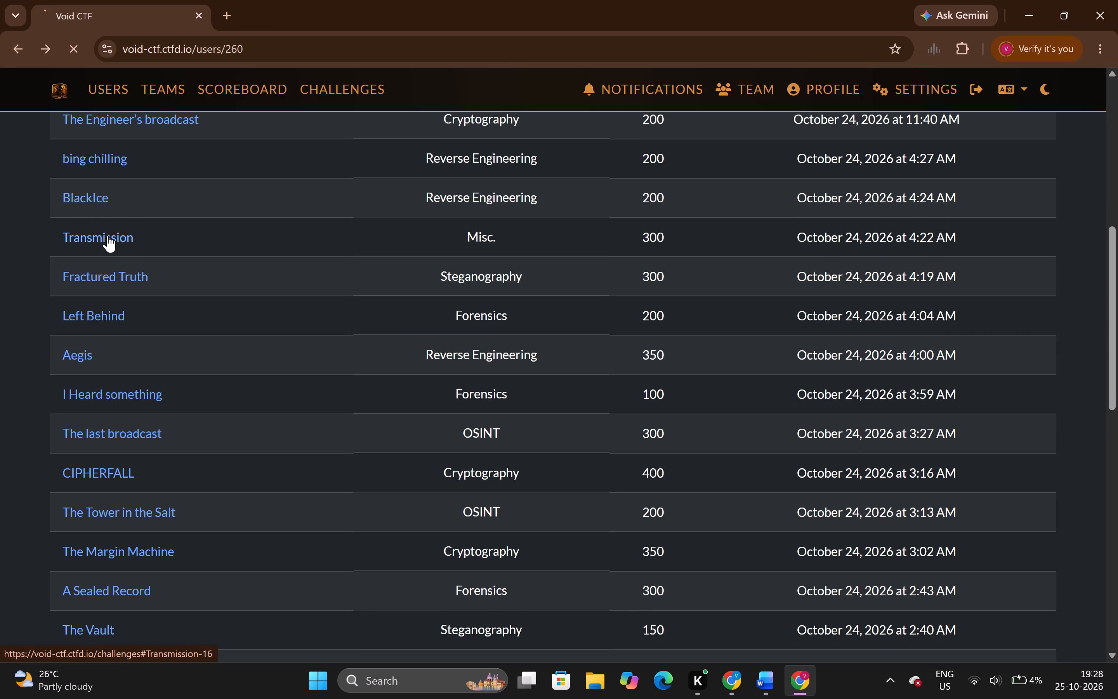
click(16, 51)
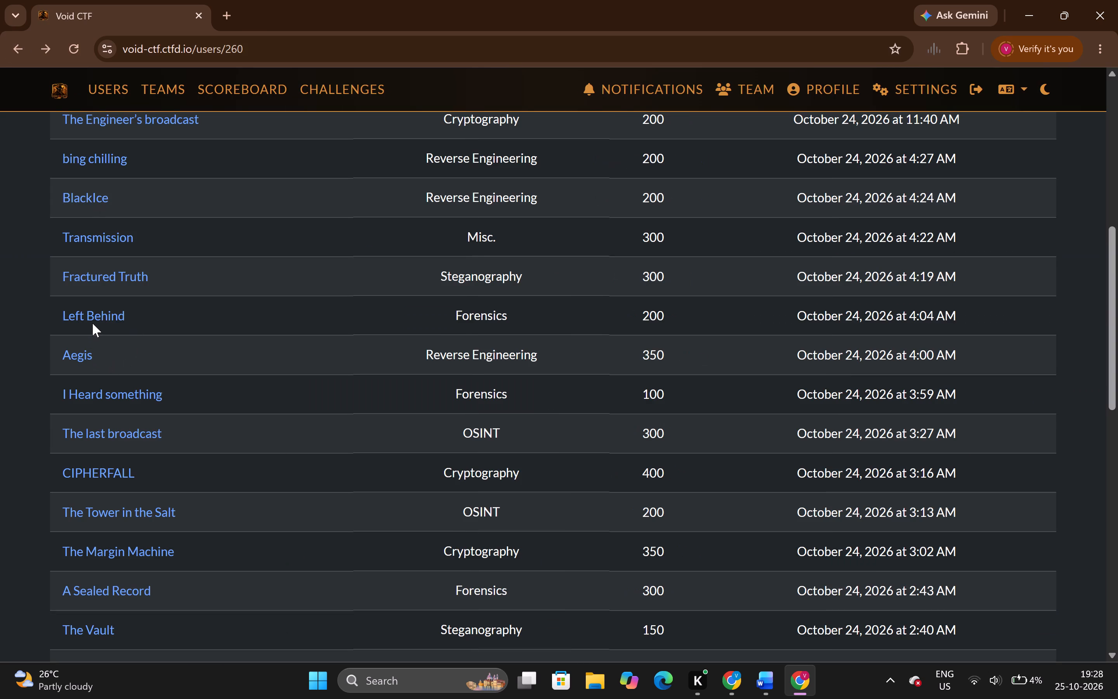
Read the challenge descriptions of "Left Behind" and "Fractured Truth", then "Left Behind" once more, returning to the Solves table after each.
click(94, 319)
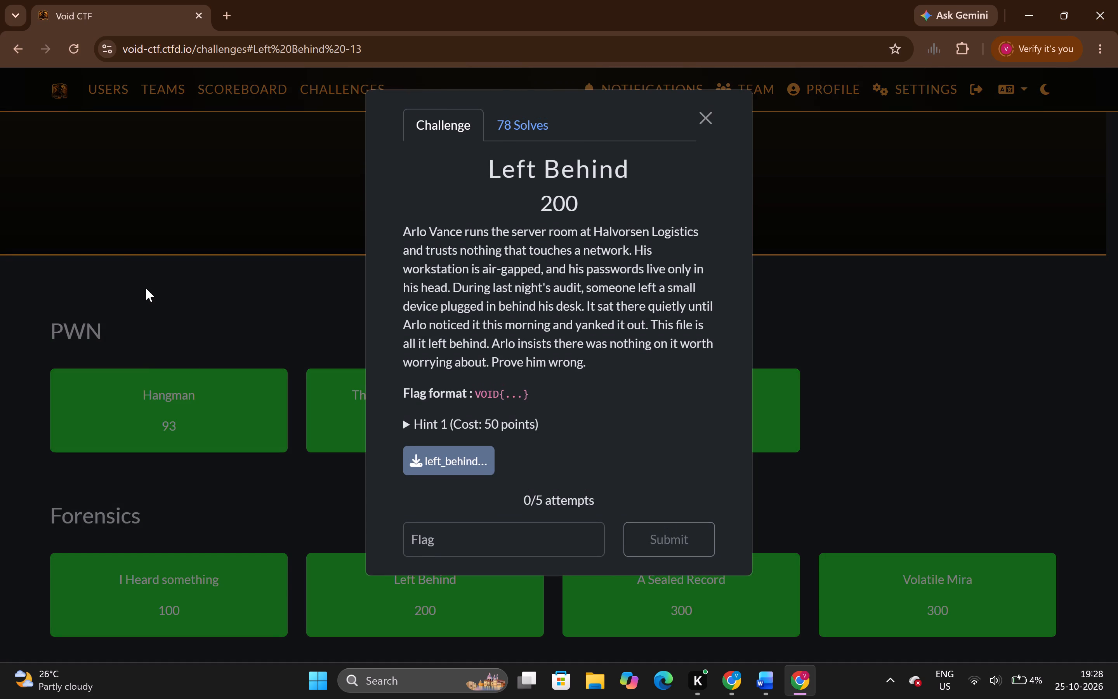
click(19, 45)
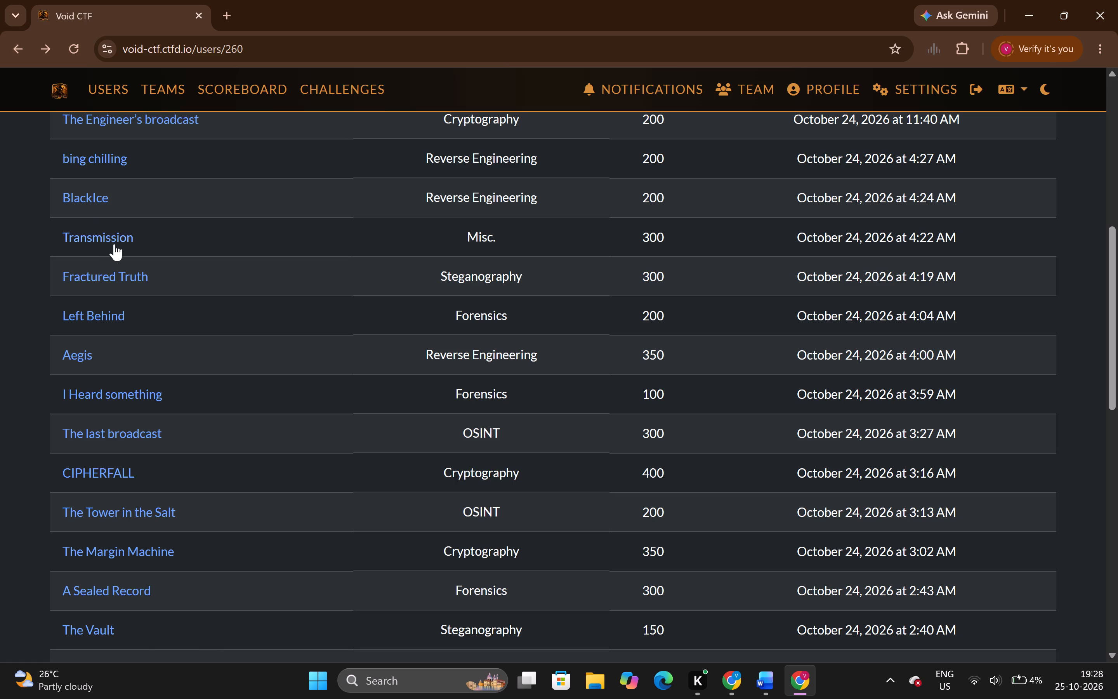
click(111, 274)
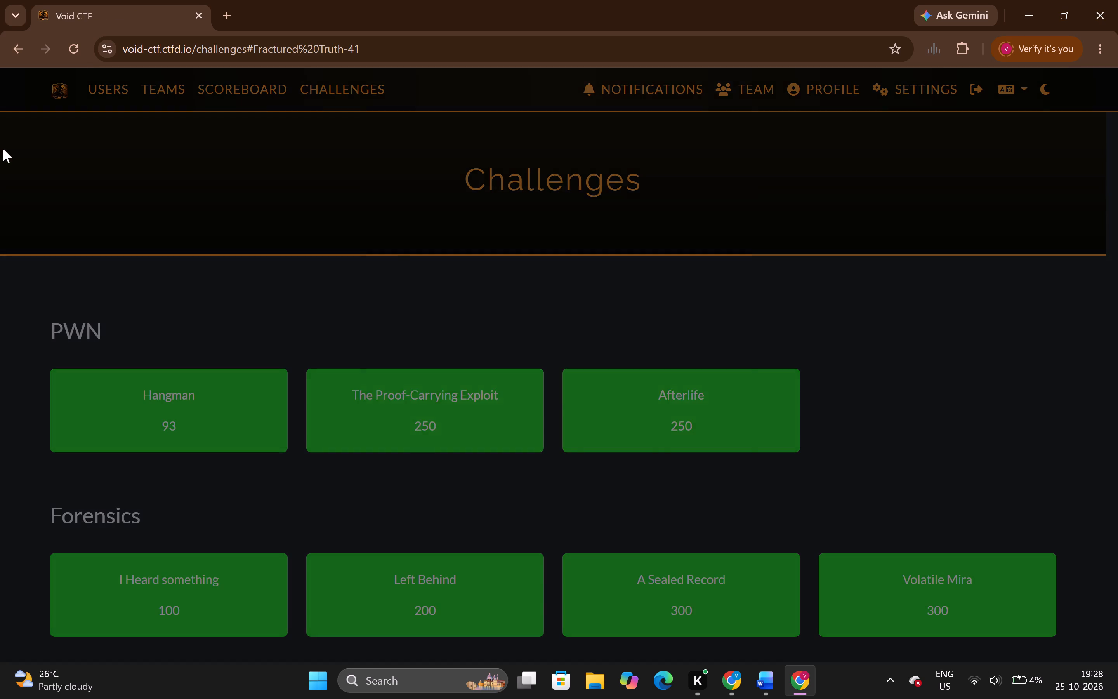
click(14, 53)
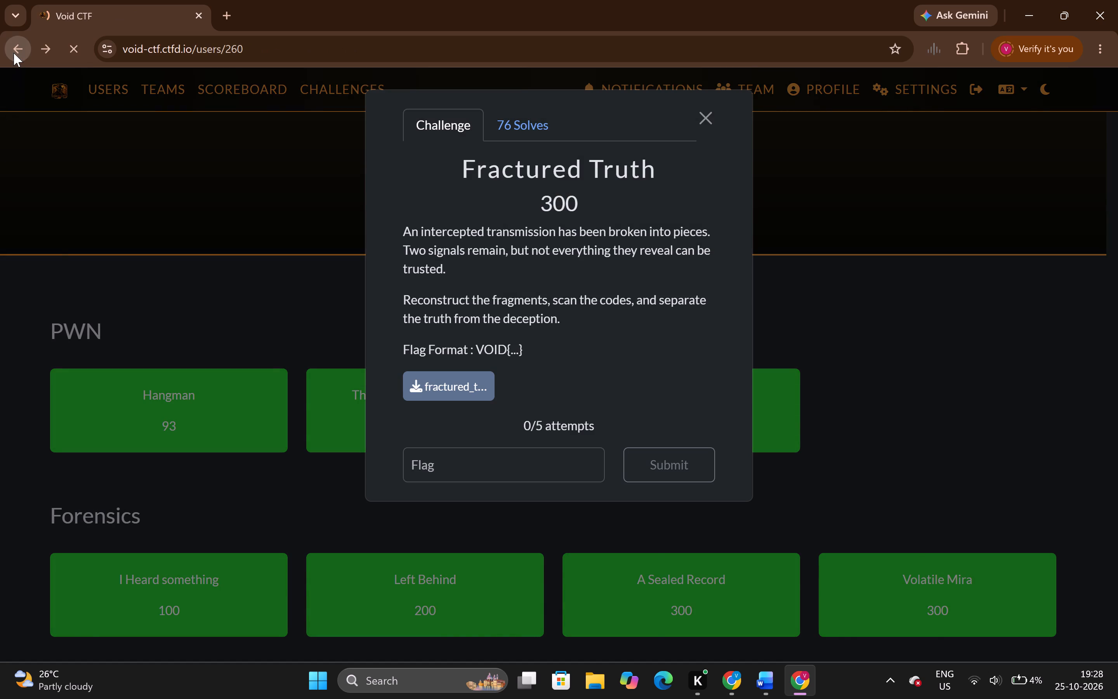
scroll(120, 230, down, 1)
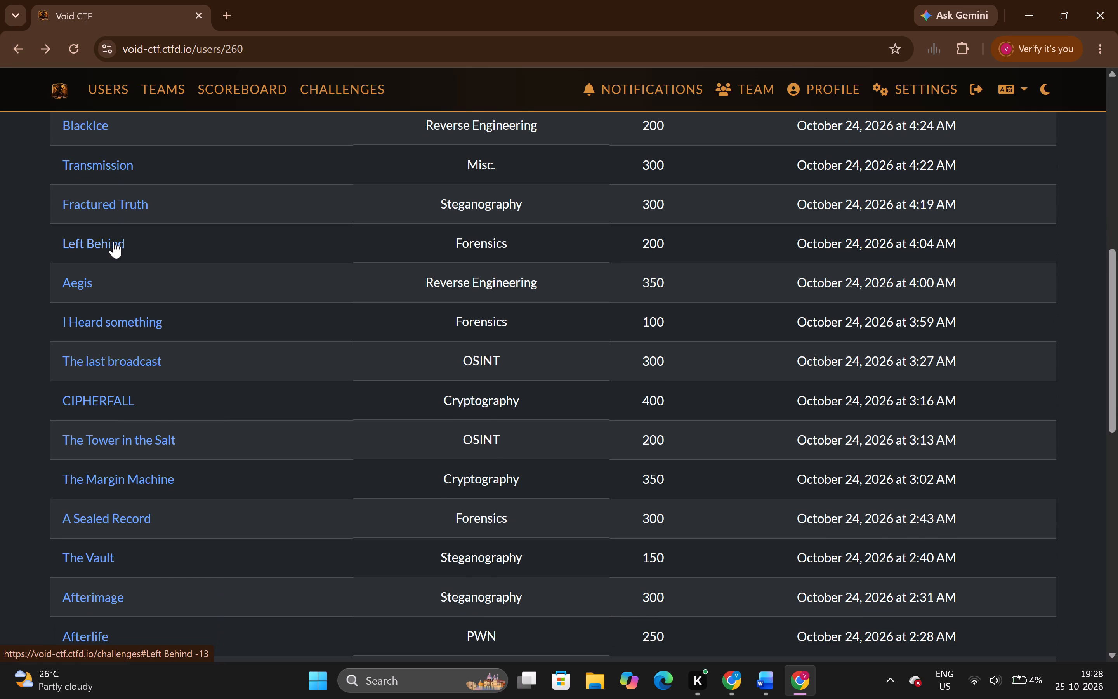
click(113, 241)
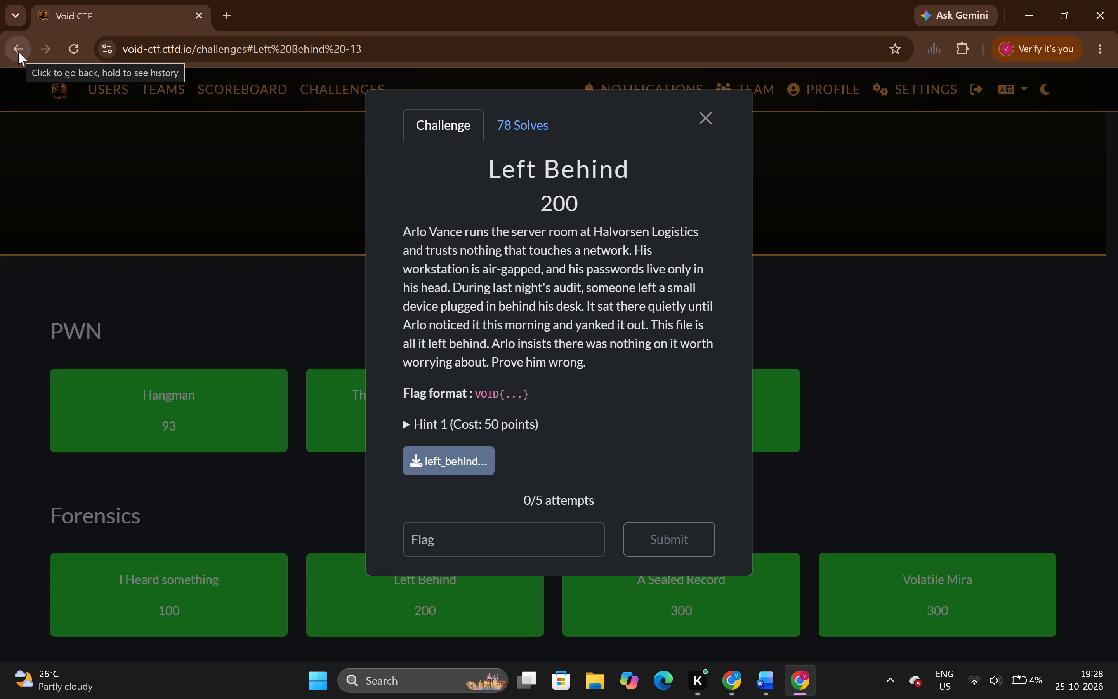
click(18, 52)
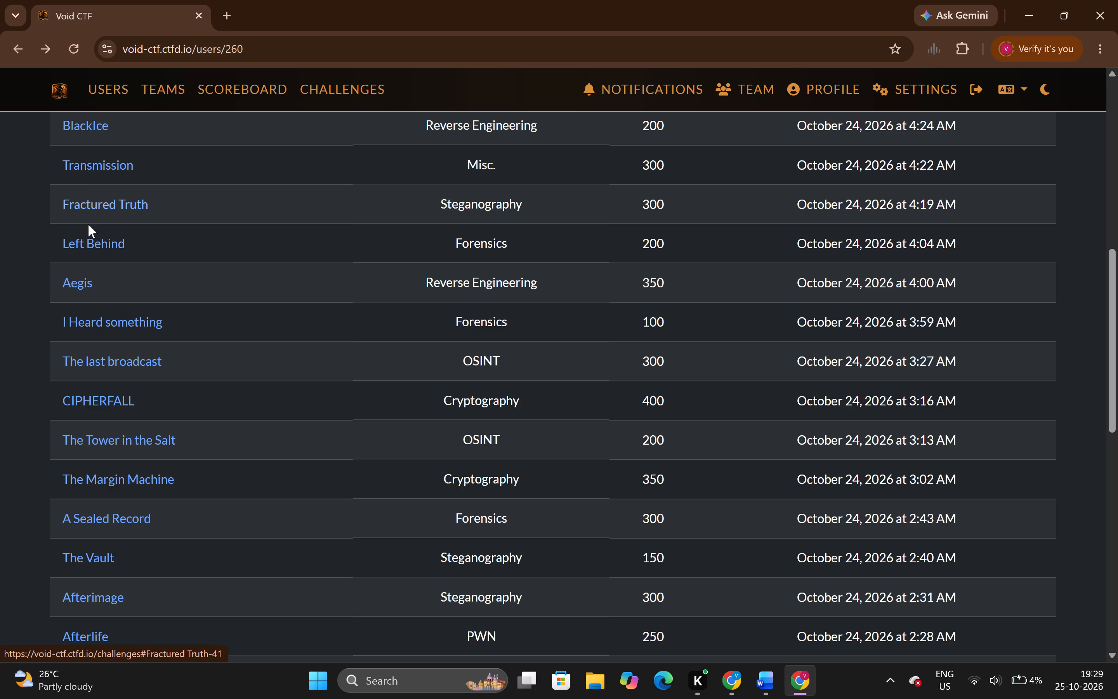
click(91, 206)
scroll(231, 357, down, 2)
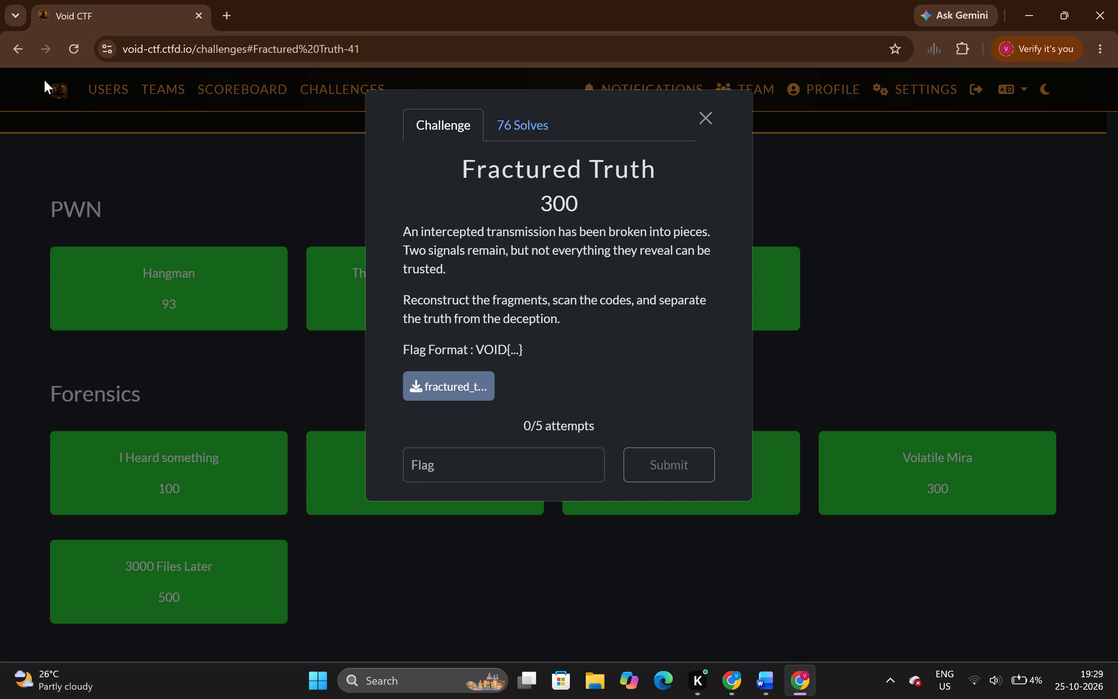
click(10, 42)
scroll(211, 304, down, 1)
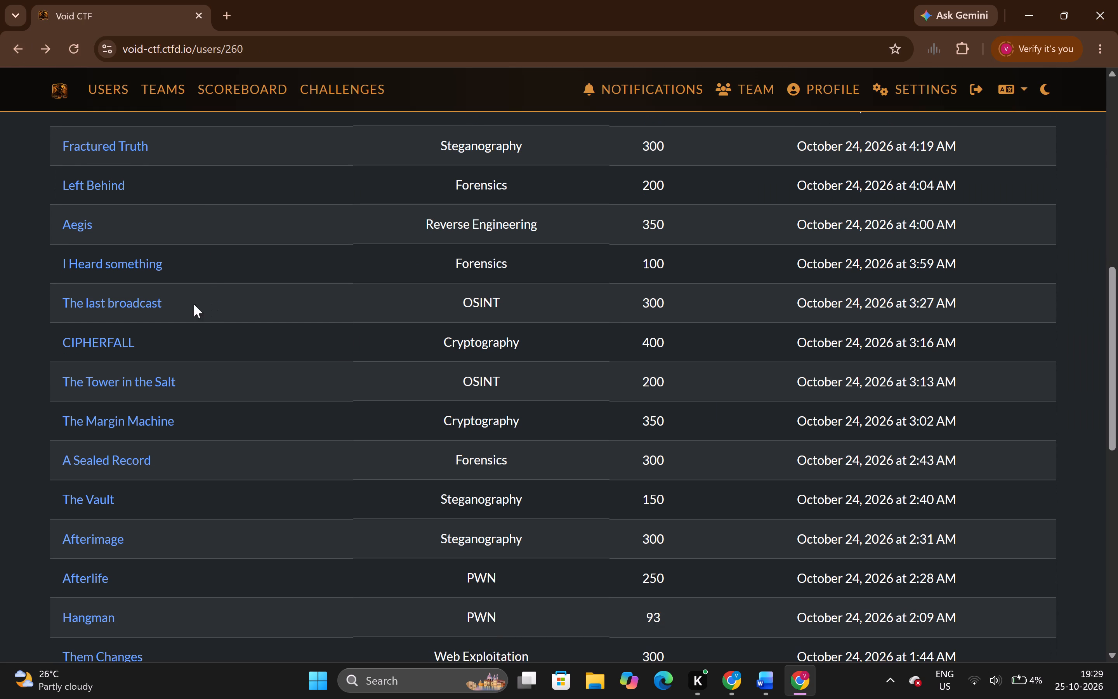
click(96, 265)
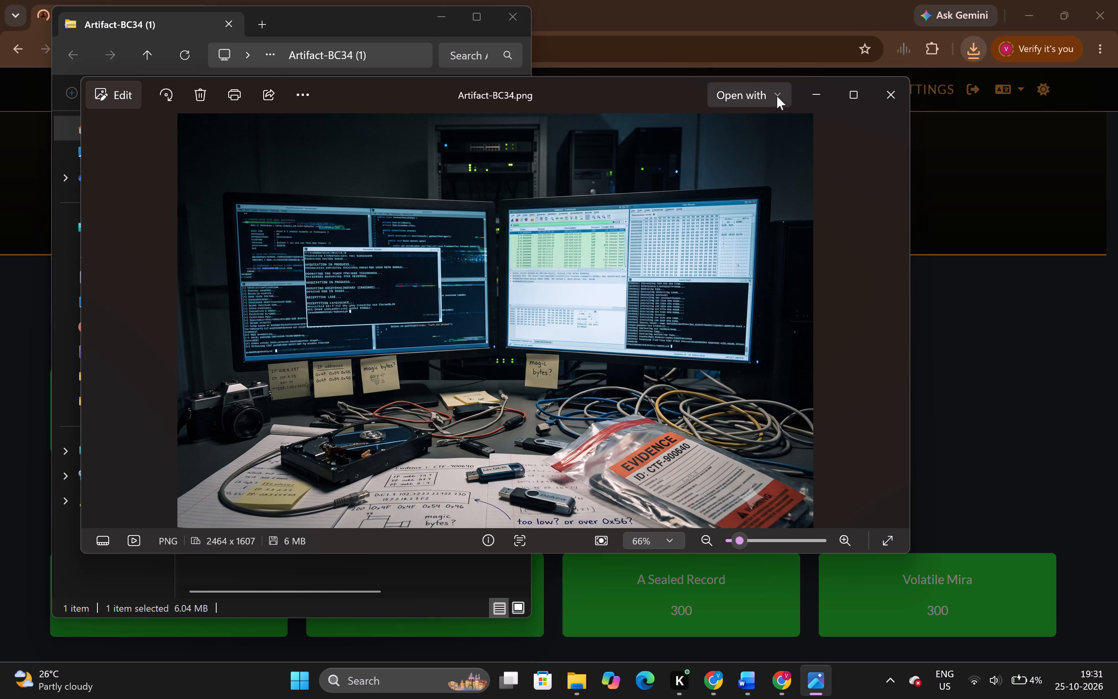
scroll(456, 263, down, 2)
ctrl+scroll(456, 263, down, 8)
Close the Artifact-BC34 image and its archive window, and return from "A Sealed Record" to the Solves table.
ctrl+scroll(456, 263, down, 6)
click(880, 97)
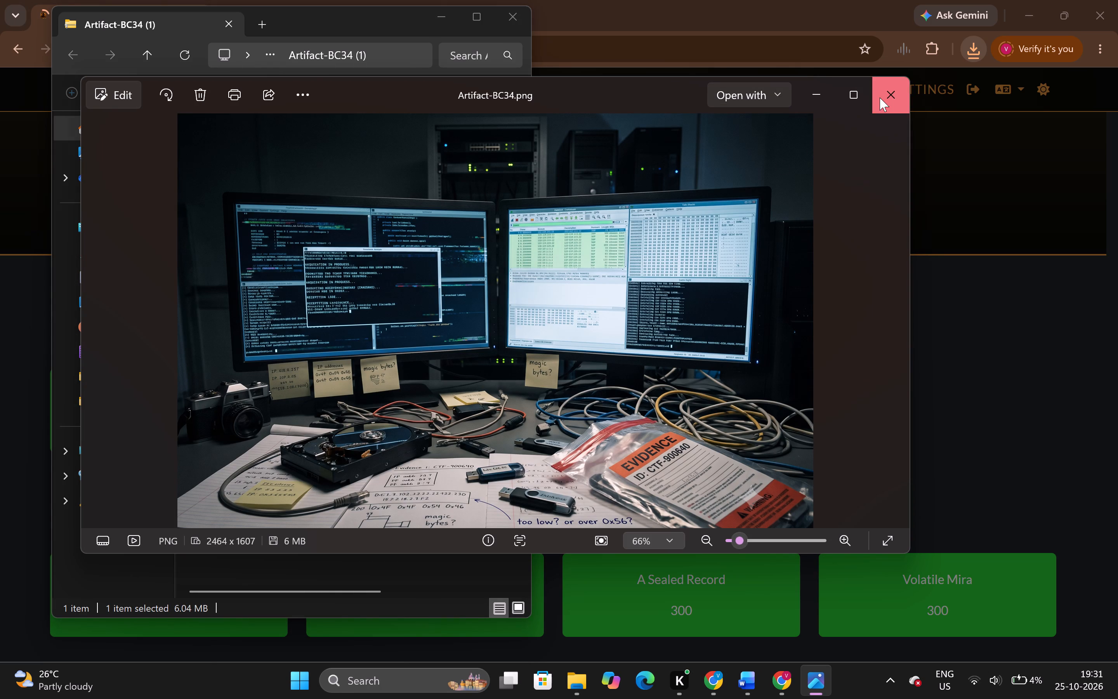
click(512, 28)
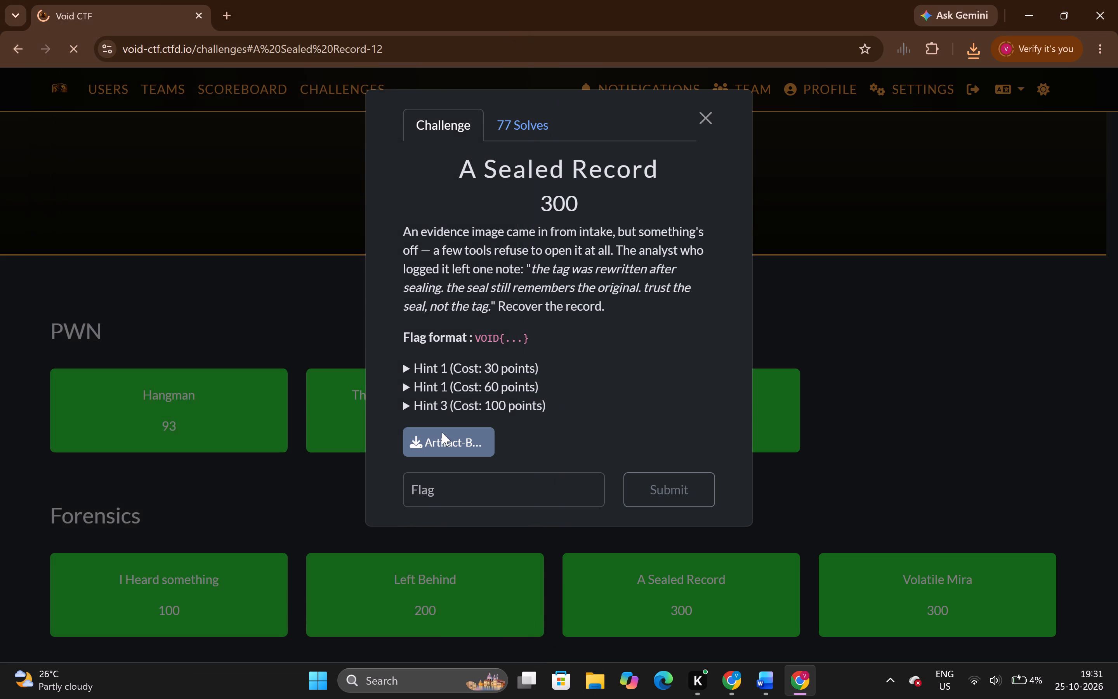
click(15, 55)
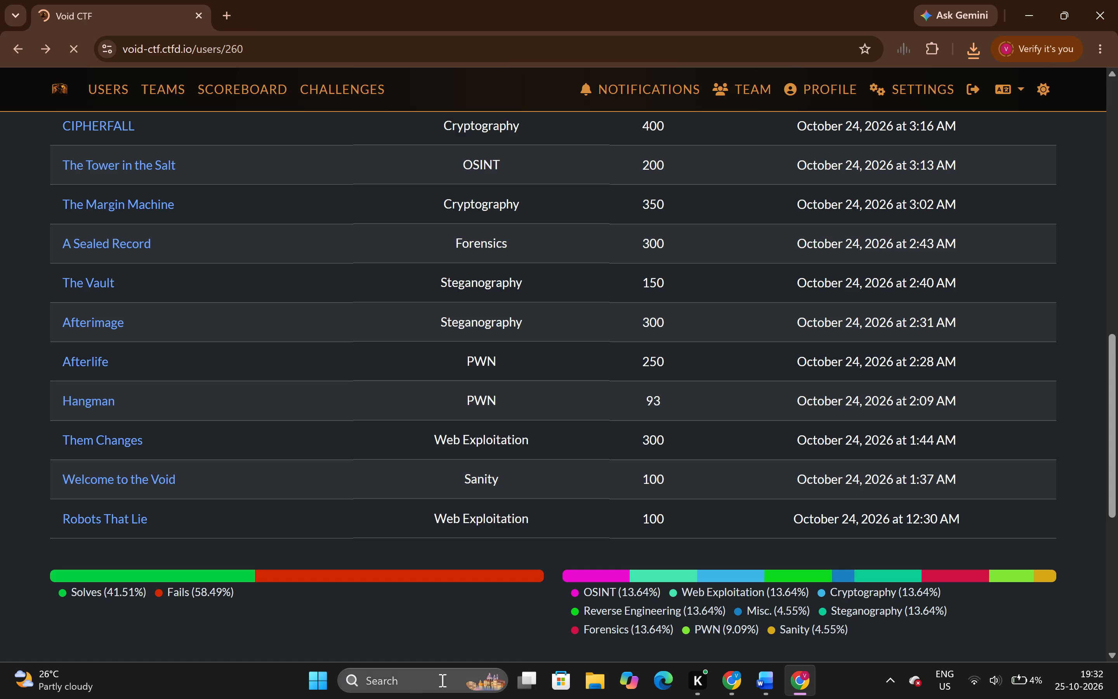
Search the computer for an app whose name starts with "w".
click(382, 680)
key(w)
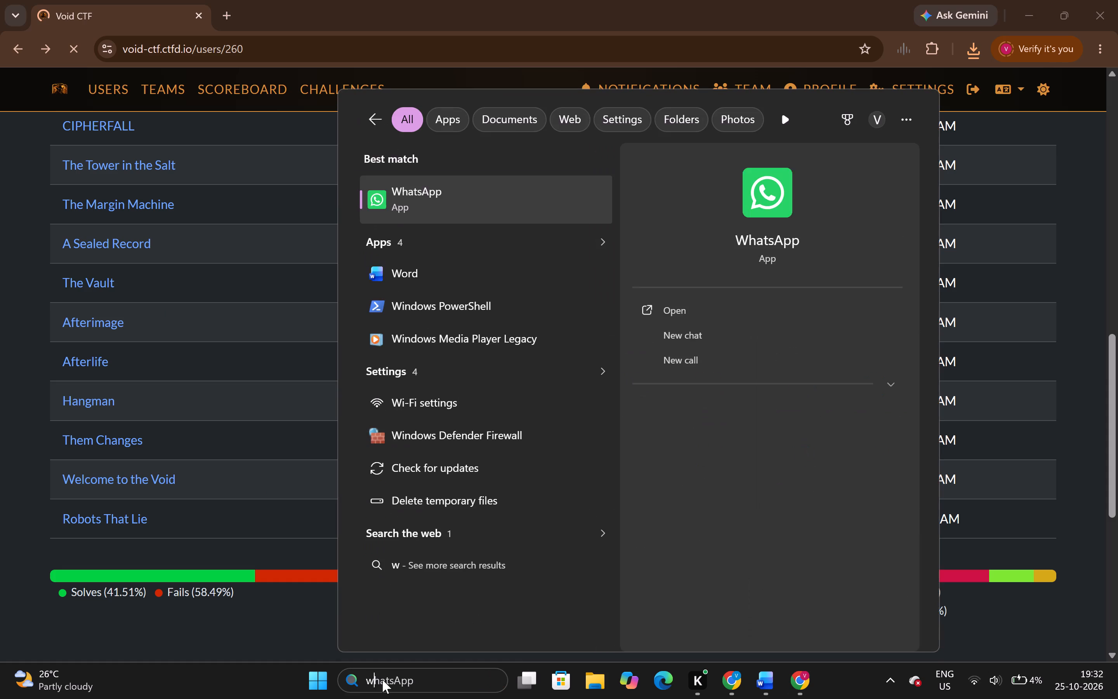
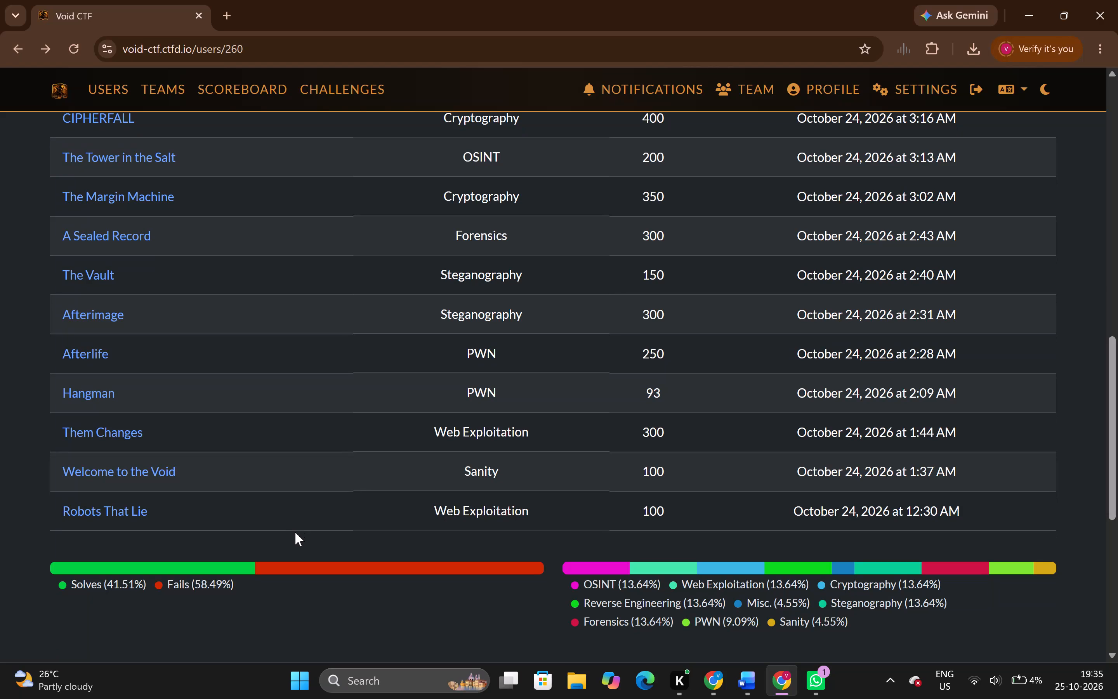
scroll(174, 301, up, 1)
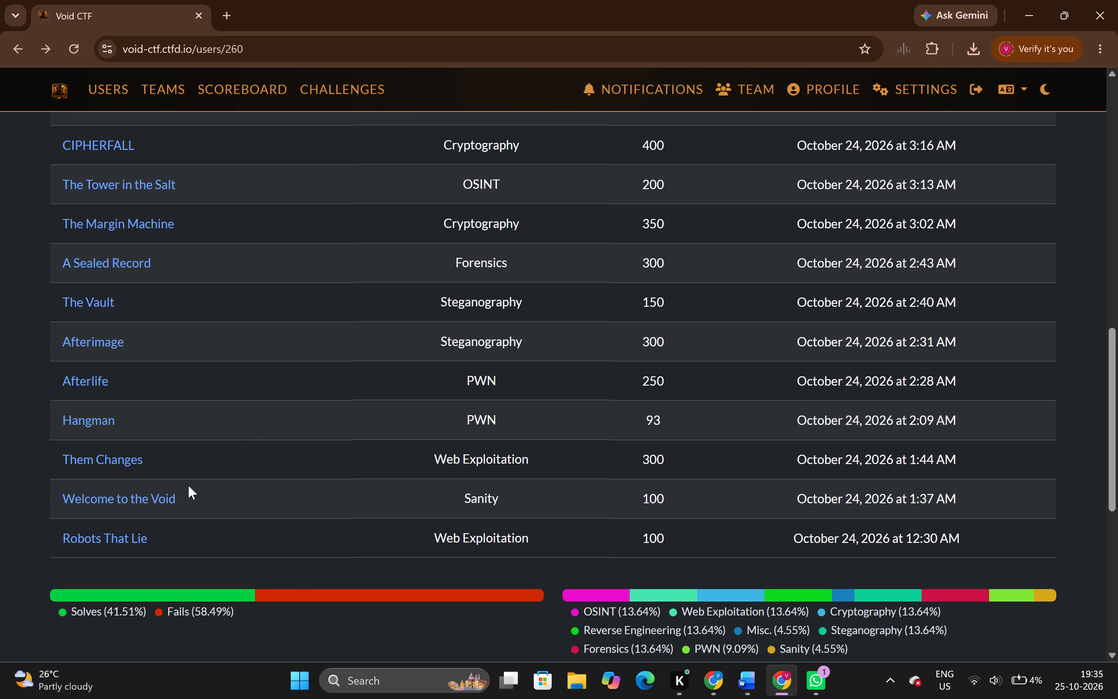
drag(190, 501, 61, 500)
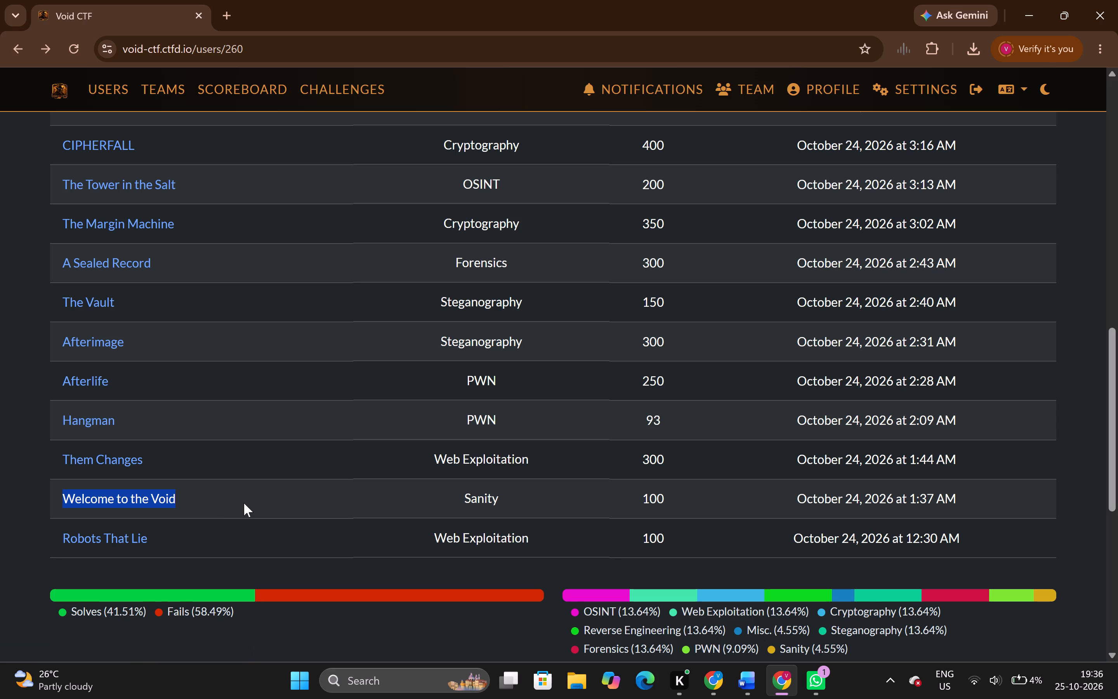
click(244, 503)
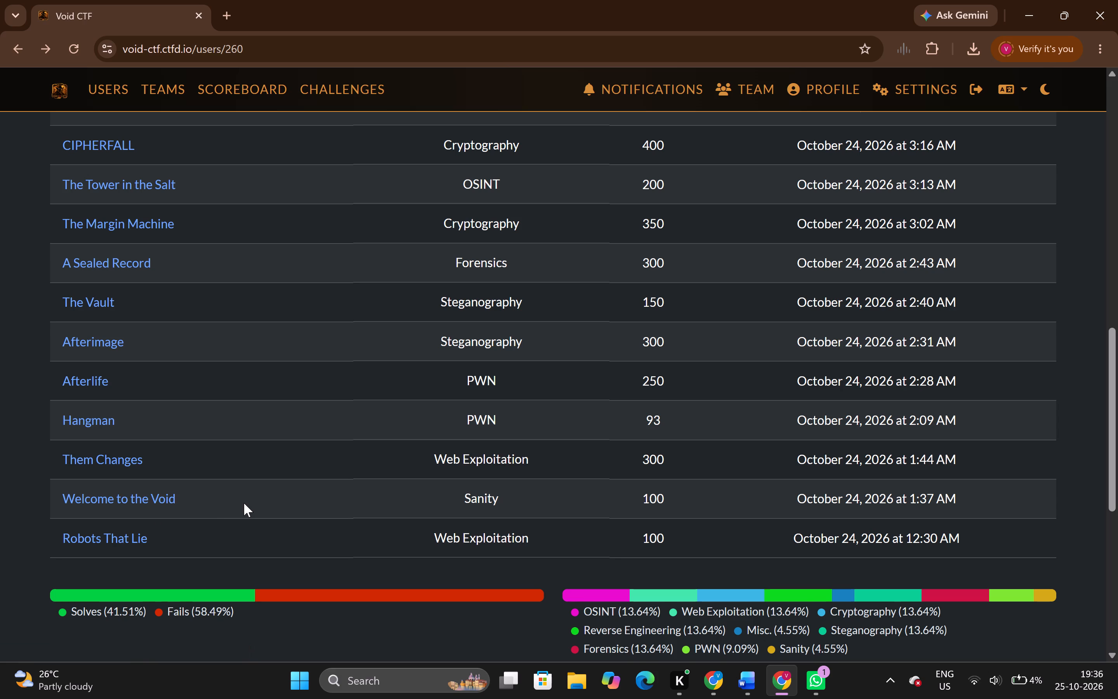
Open the Aegis challenge from the Solves table, read its description and files, and return to the table.
scroll(244, 503, up, 1)
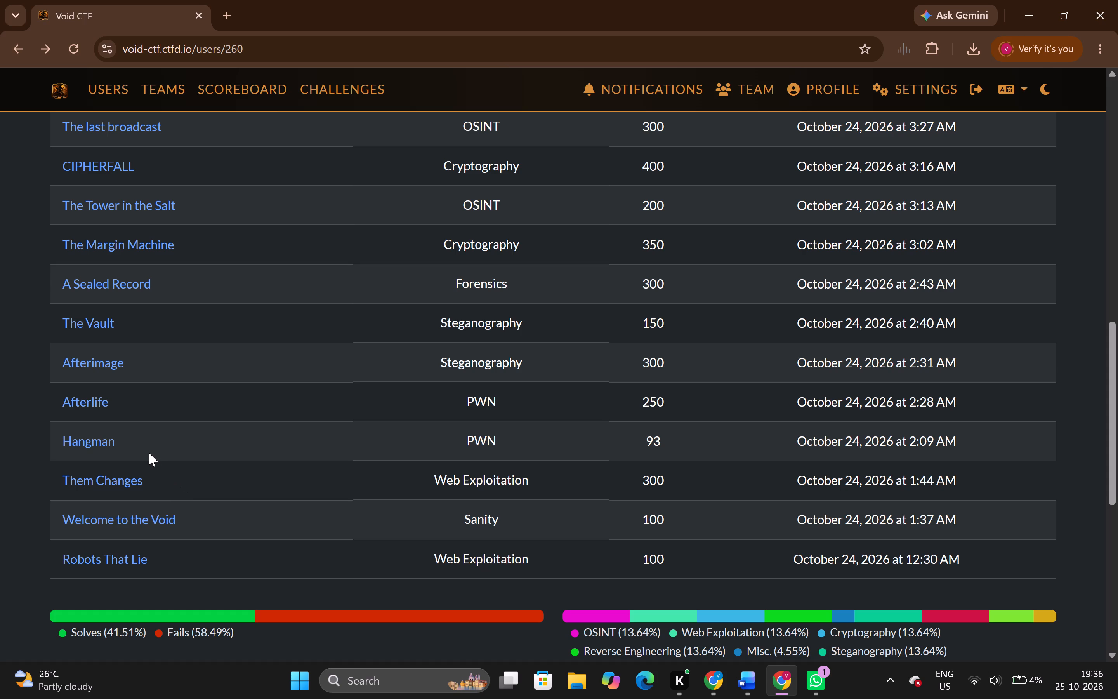
scroll(149, 452, up, 1)
scroll(144, 410, up, 1)
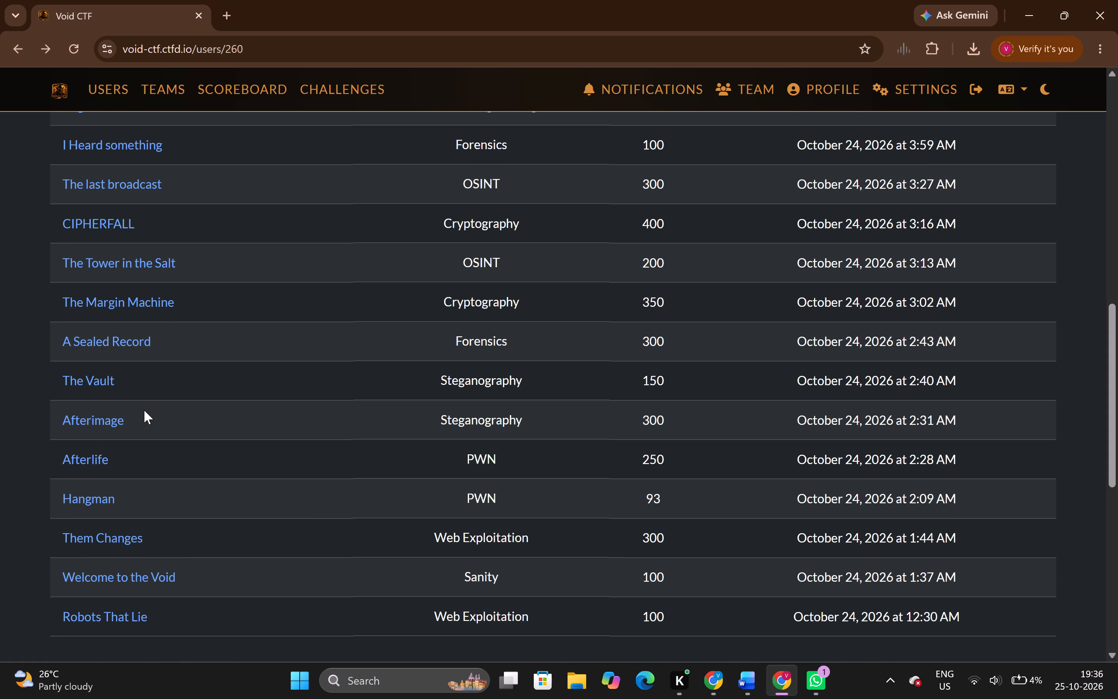
scroll(144, 410, up, 1)
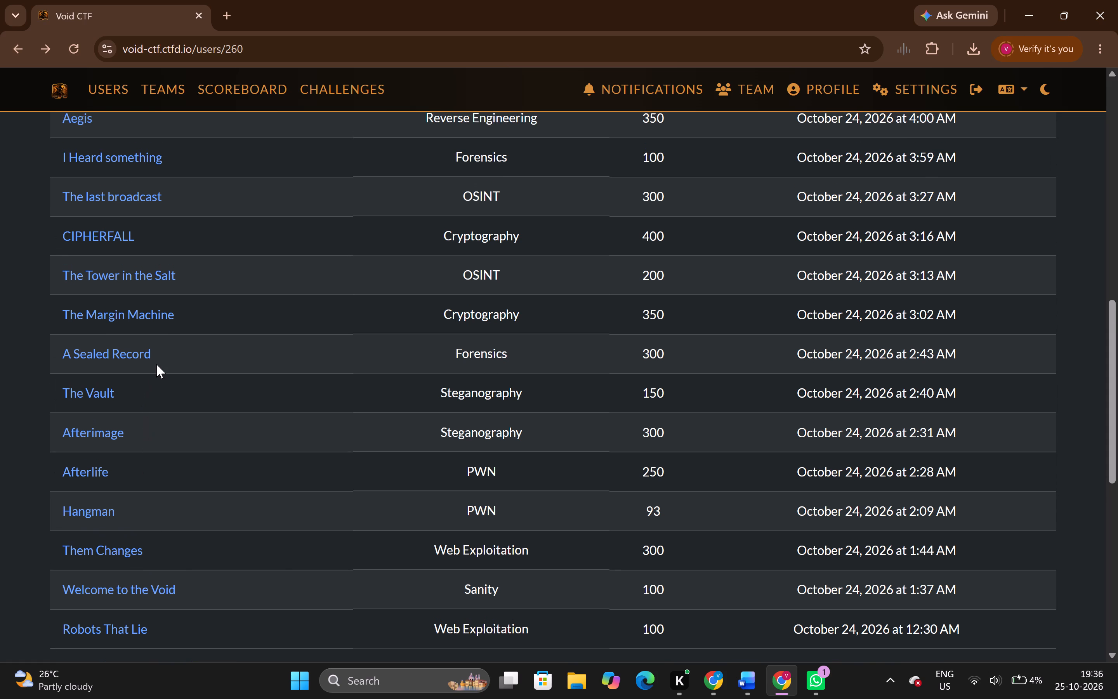
scroll(156, 364, up, 1)
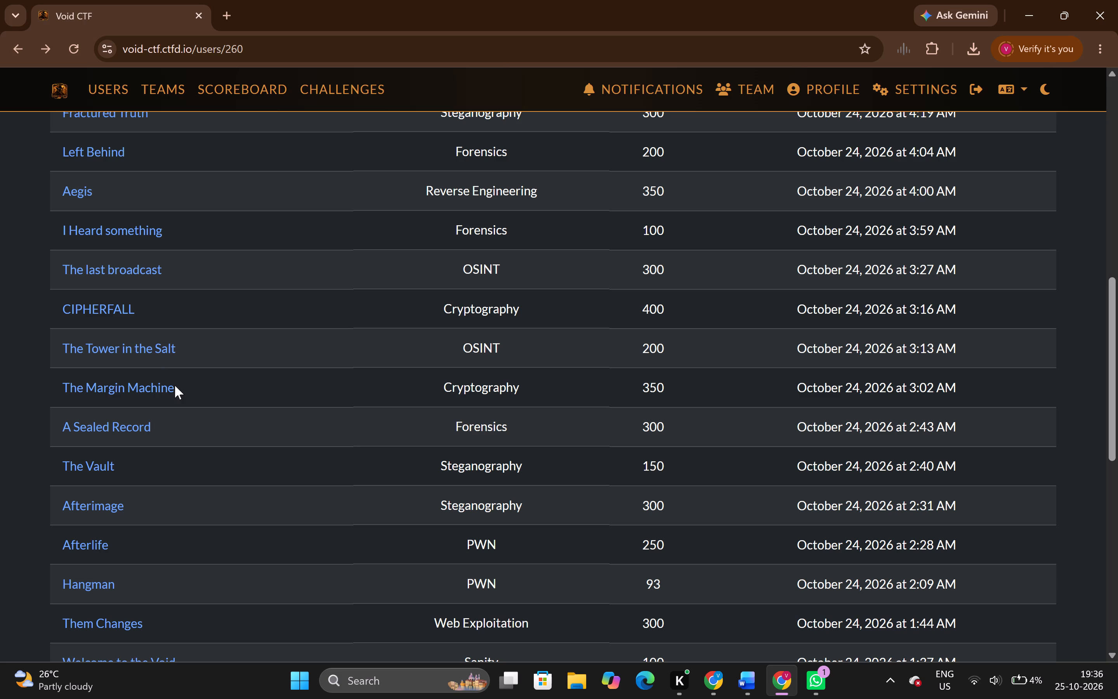
scroll(191, 357, up, 1)
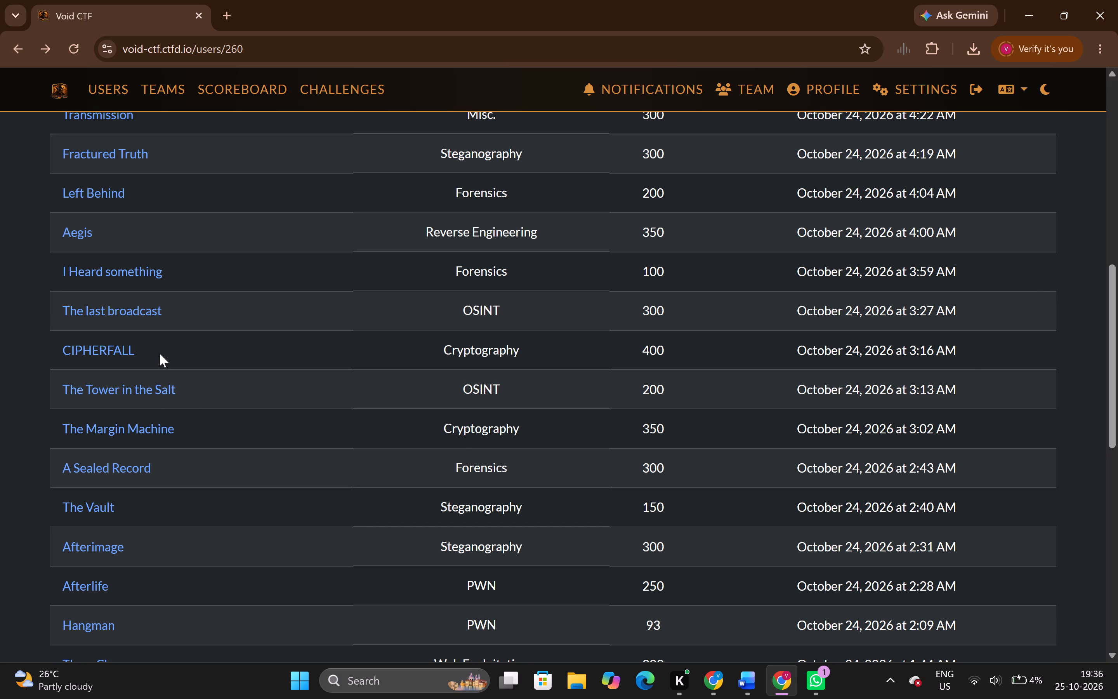
scroll(160, 353, up, 1)
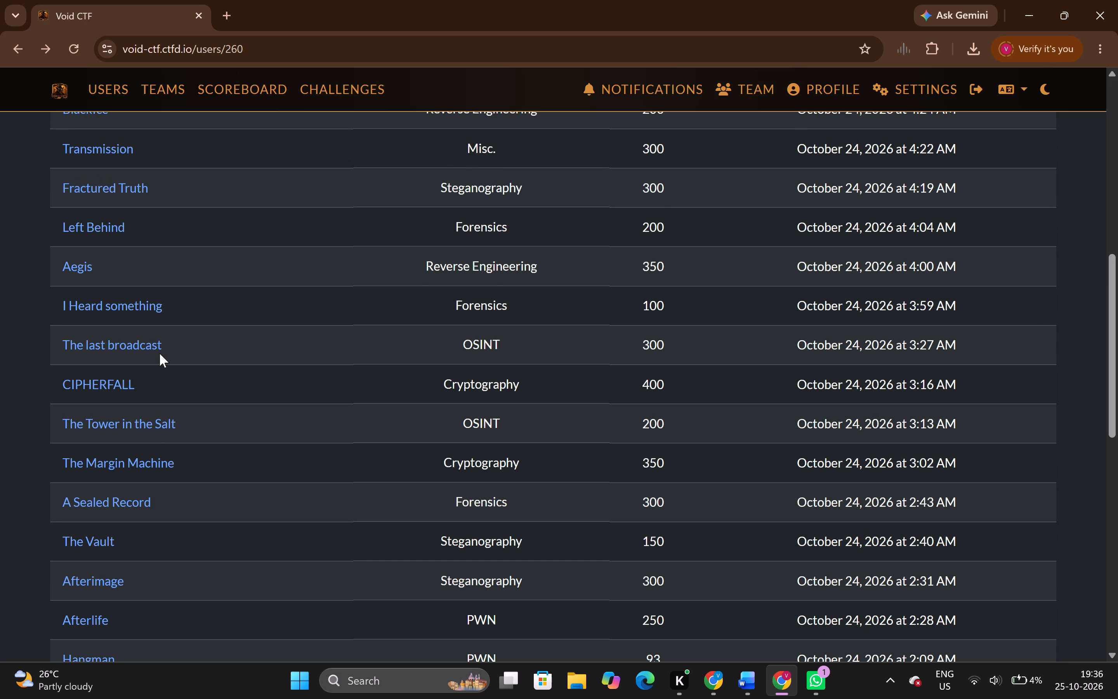
scroll(160, 353, up, 1)
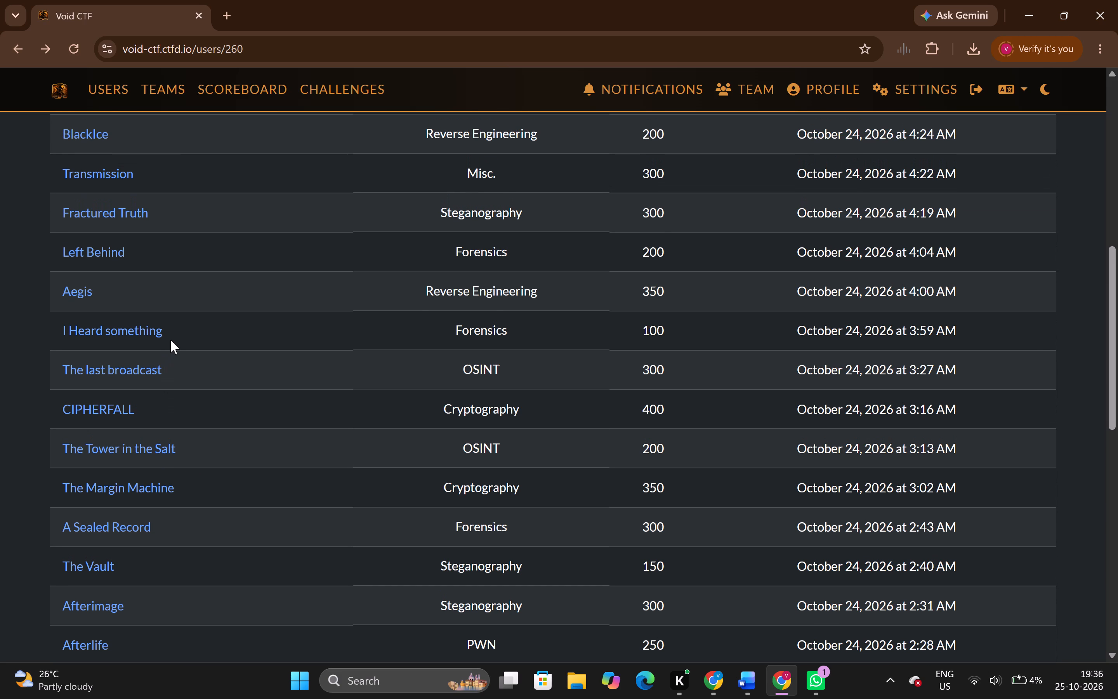
scroll(170, 340, up, 1)
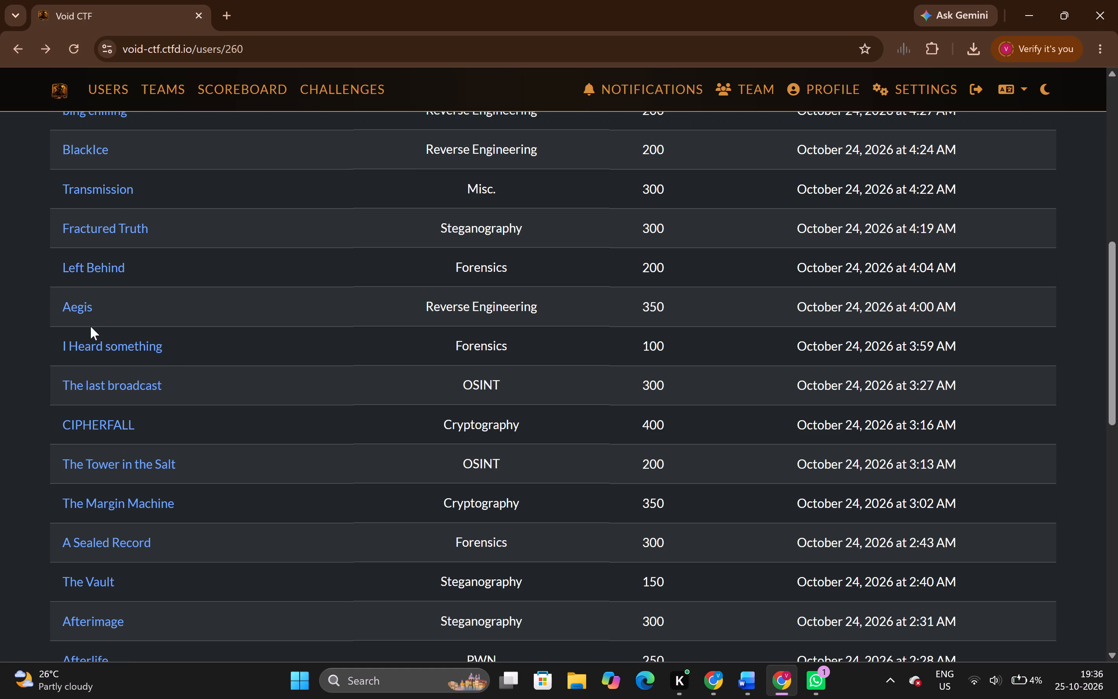
click(82, 306)
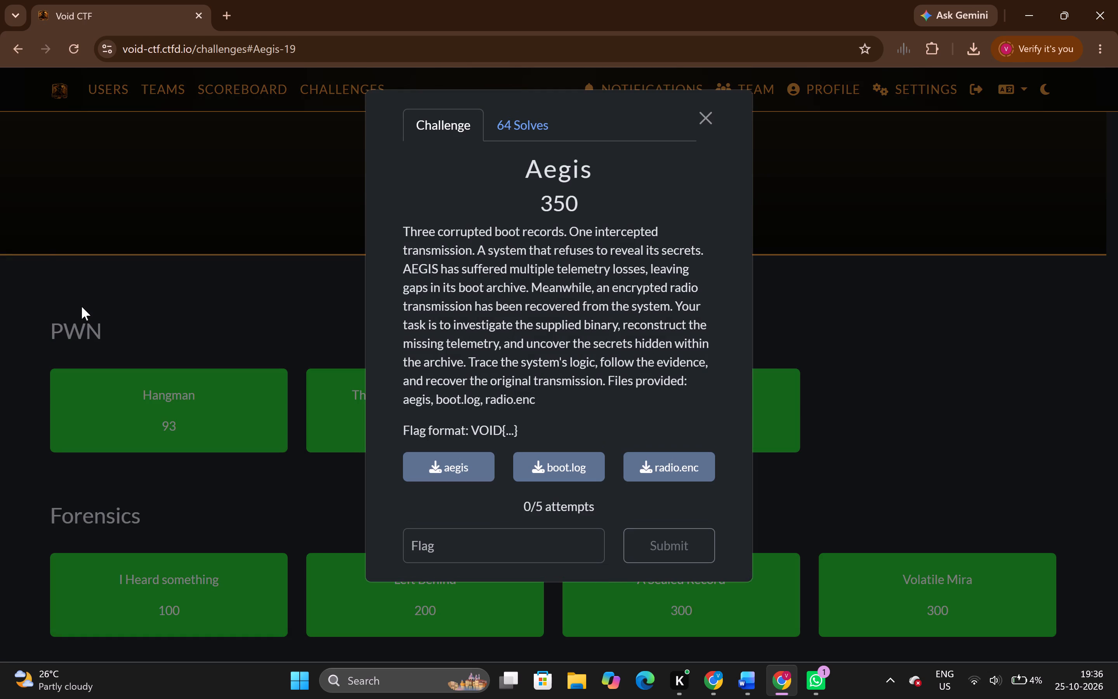
click(12, 50)
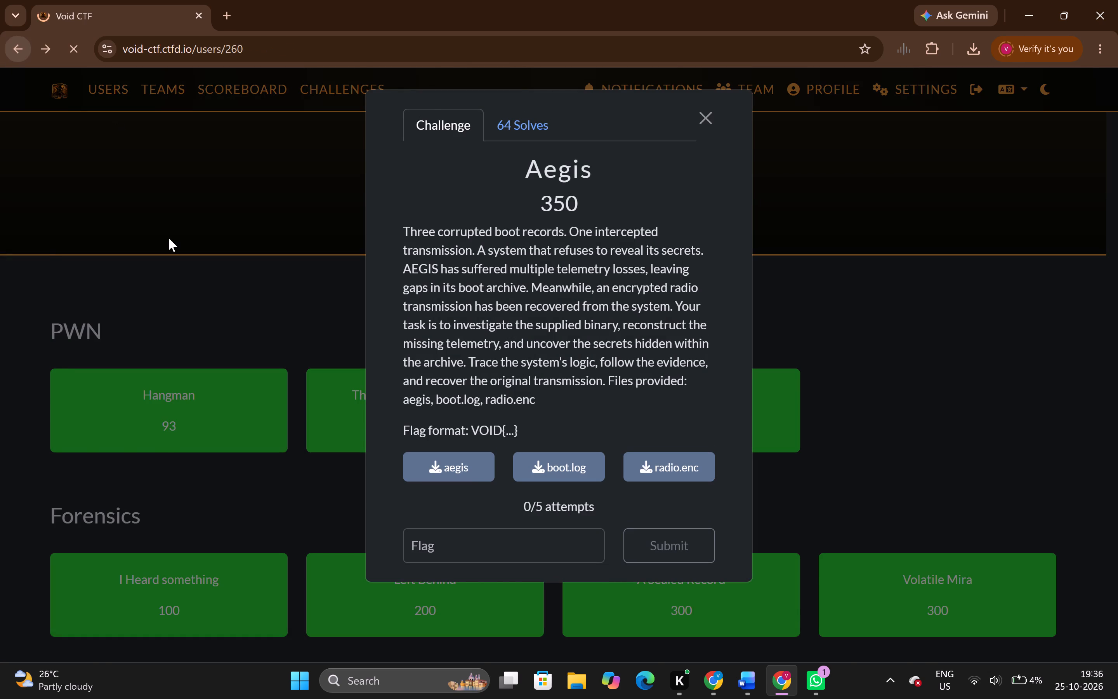
scroll(179, 339, up, 1)
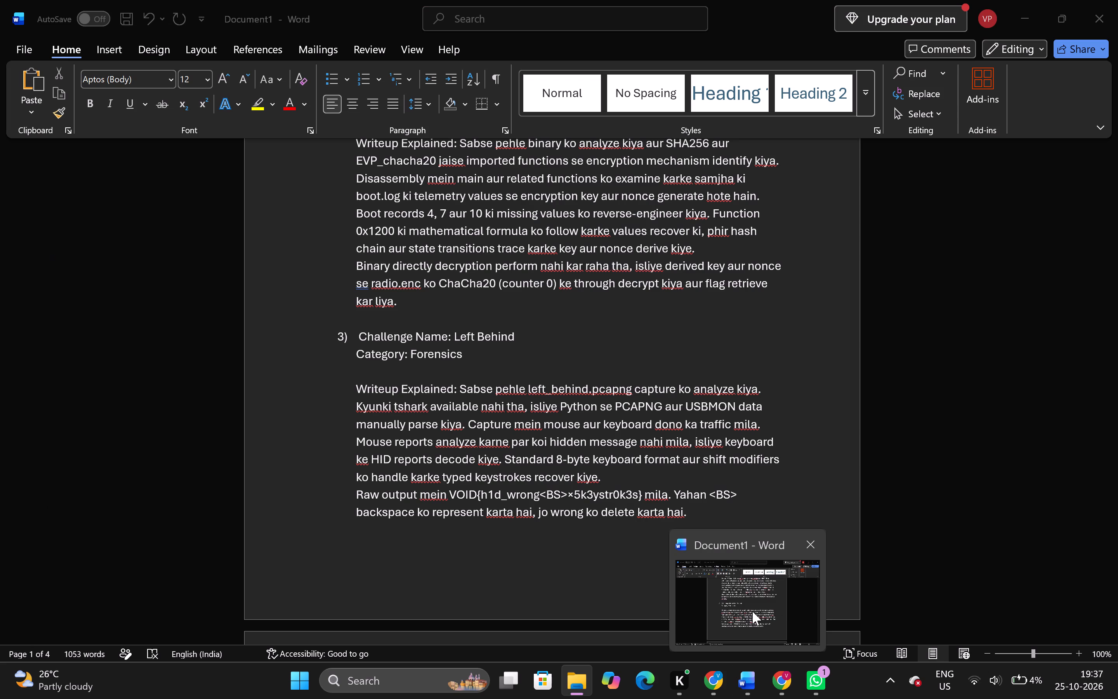
In the Word list, replace the challenge name of entry 6 with "BlackIce".
click(752, 611)
scroll(705, 476, up, 4)
scroll(705, 476, down, 4)
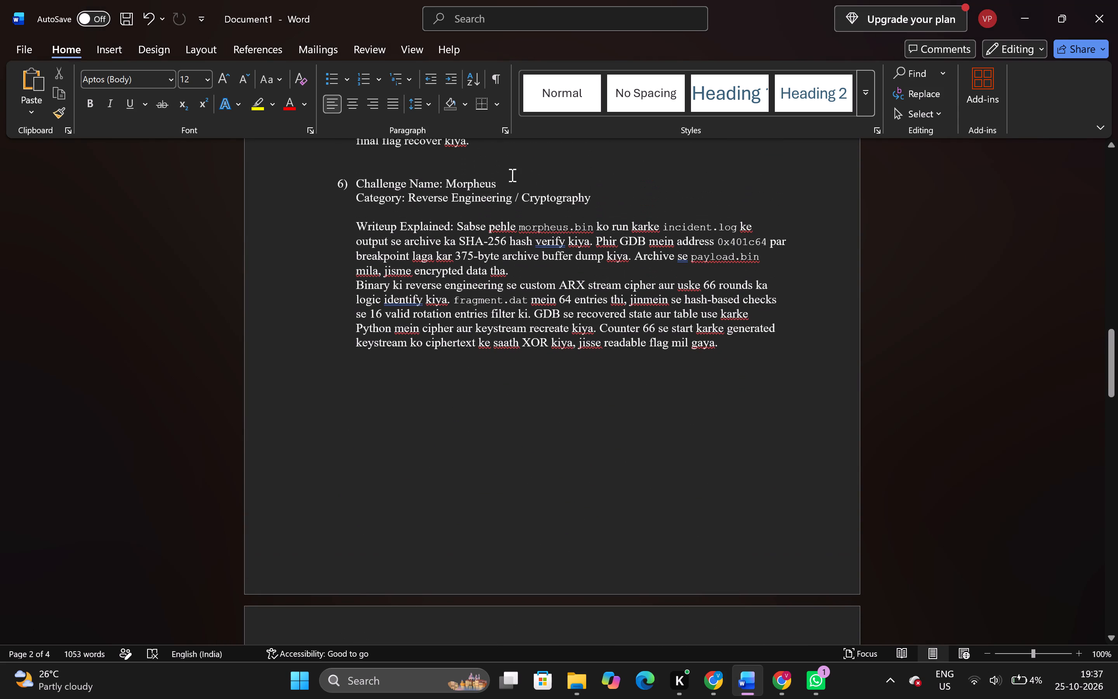
drag(505, 183, 446, 183)
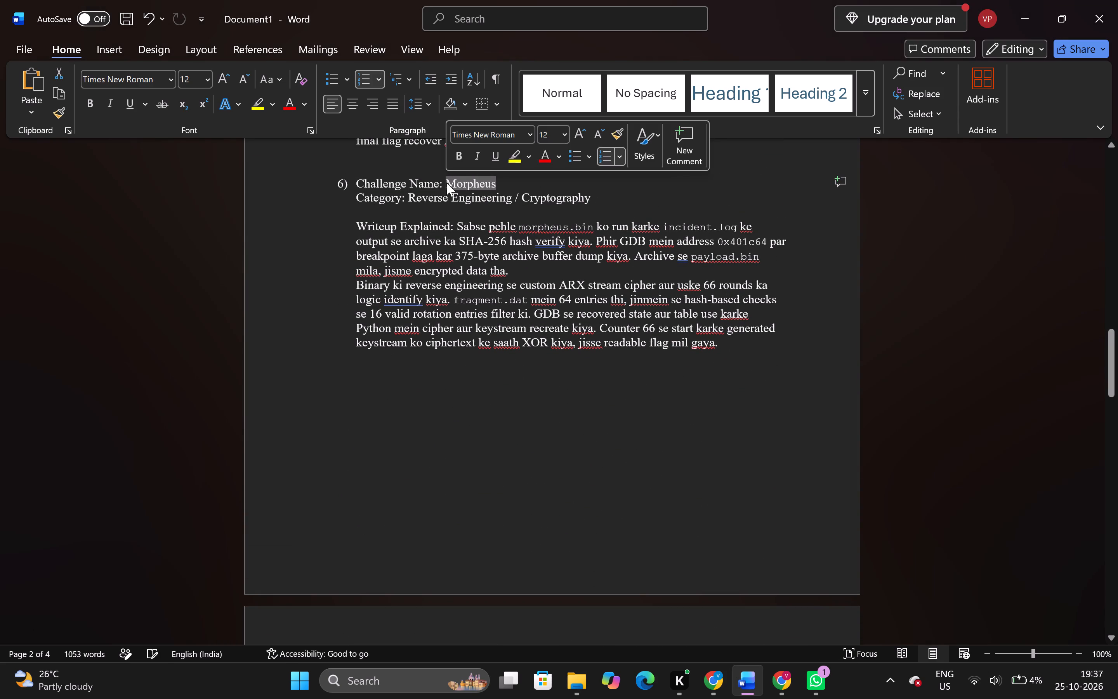
key(BackSpace)
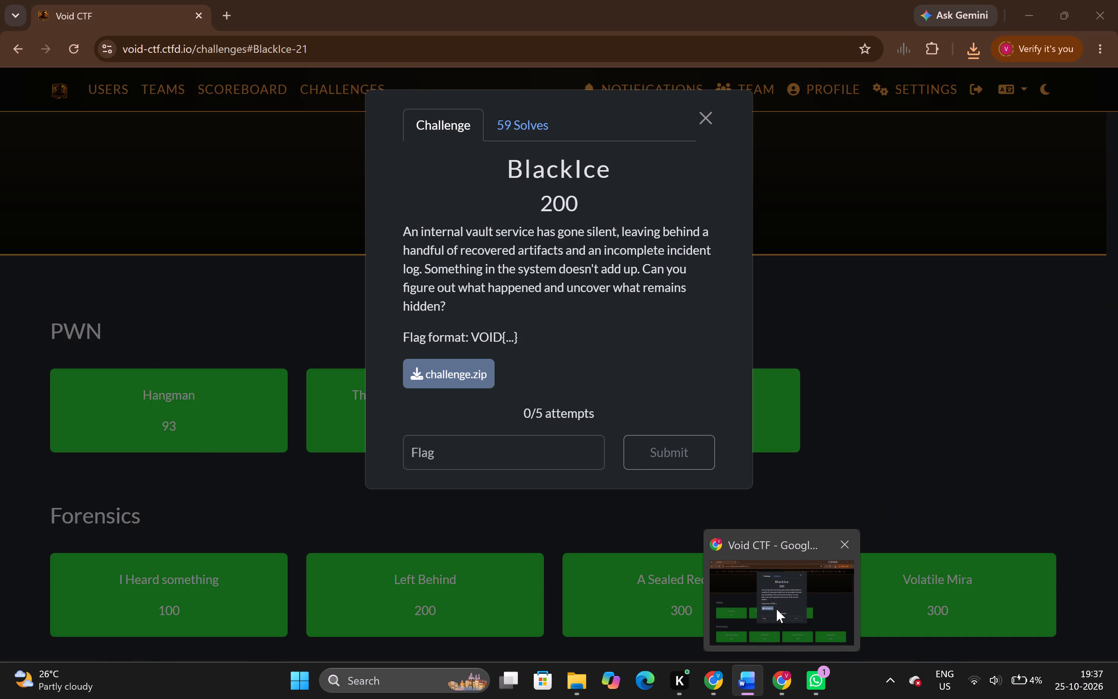
Check BlackIce's category in the Void CTF Solves table and remove "/ Cryptography" from entry 6's category in Word.
click(776, 609)
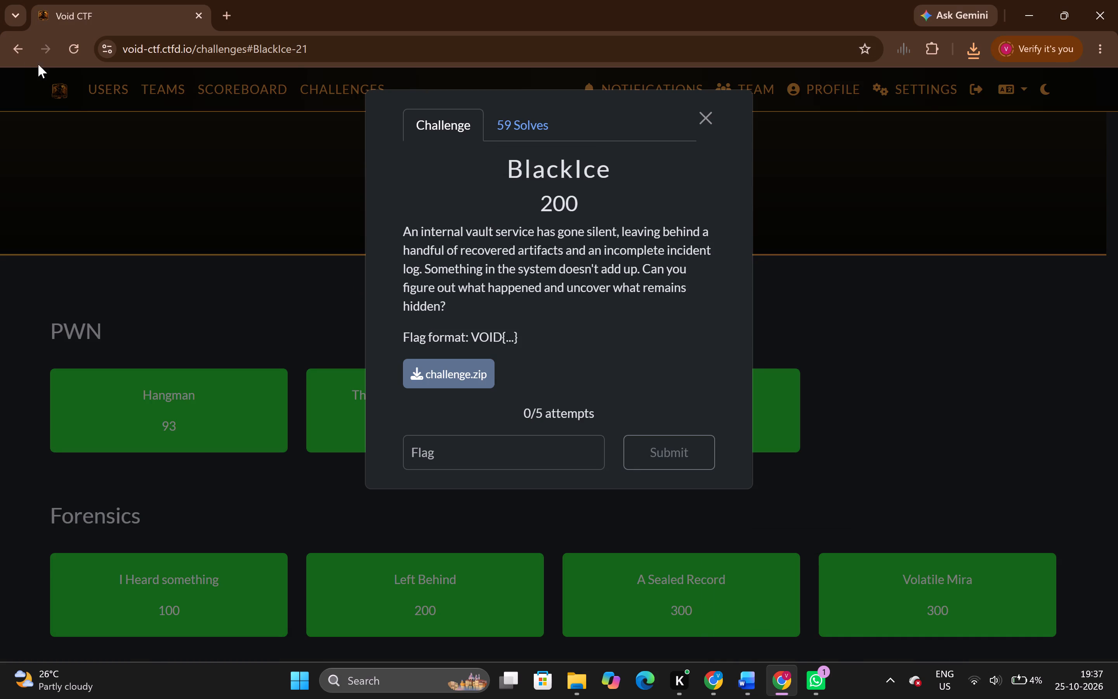
click(22, 51)
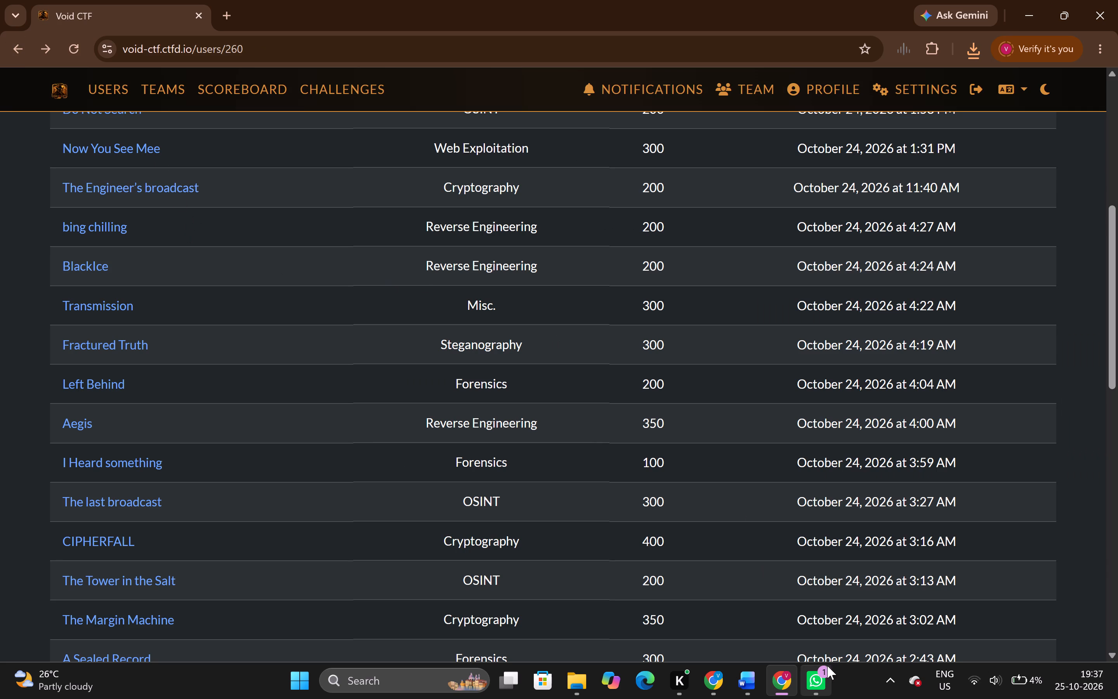
click(741, 605)
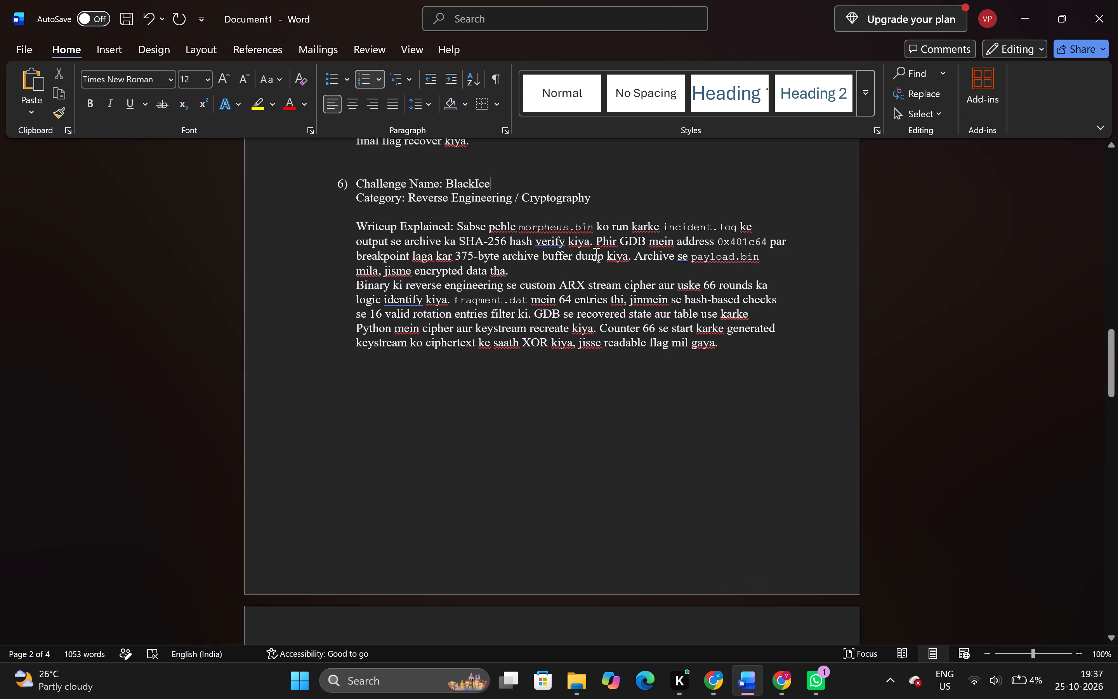
drag(594, 197, 519, 196)
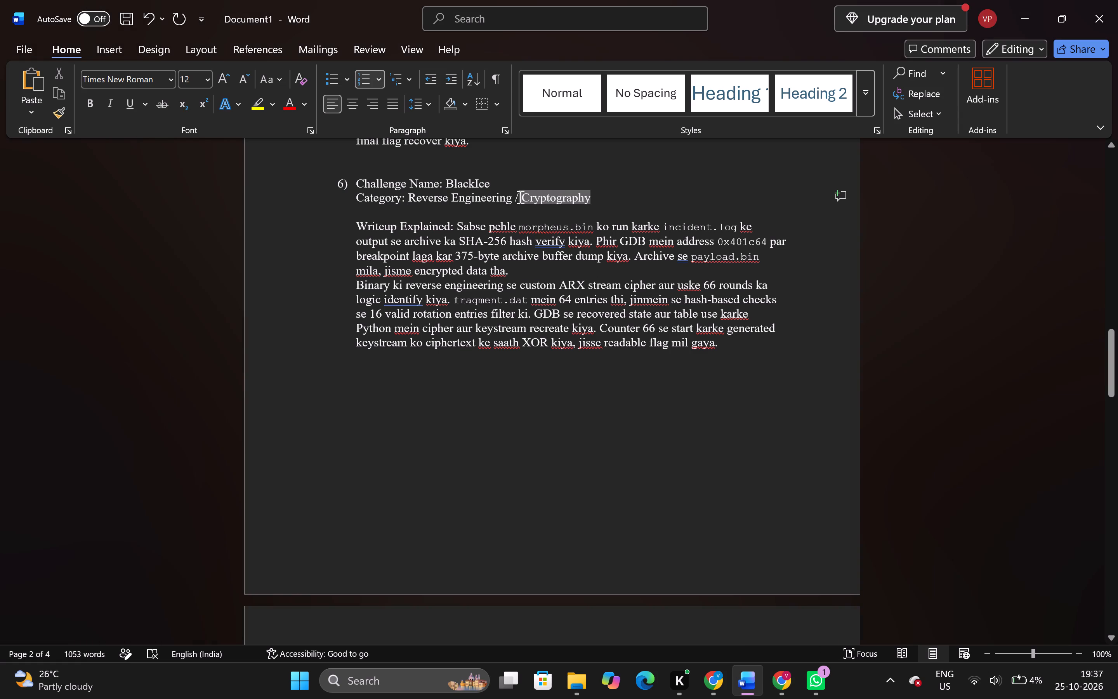
drag(519, 196, 512, 196)
click(512, 196)
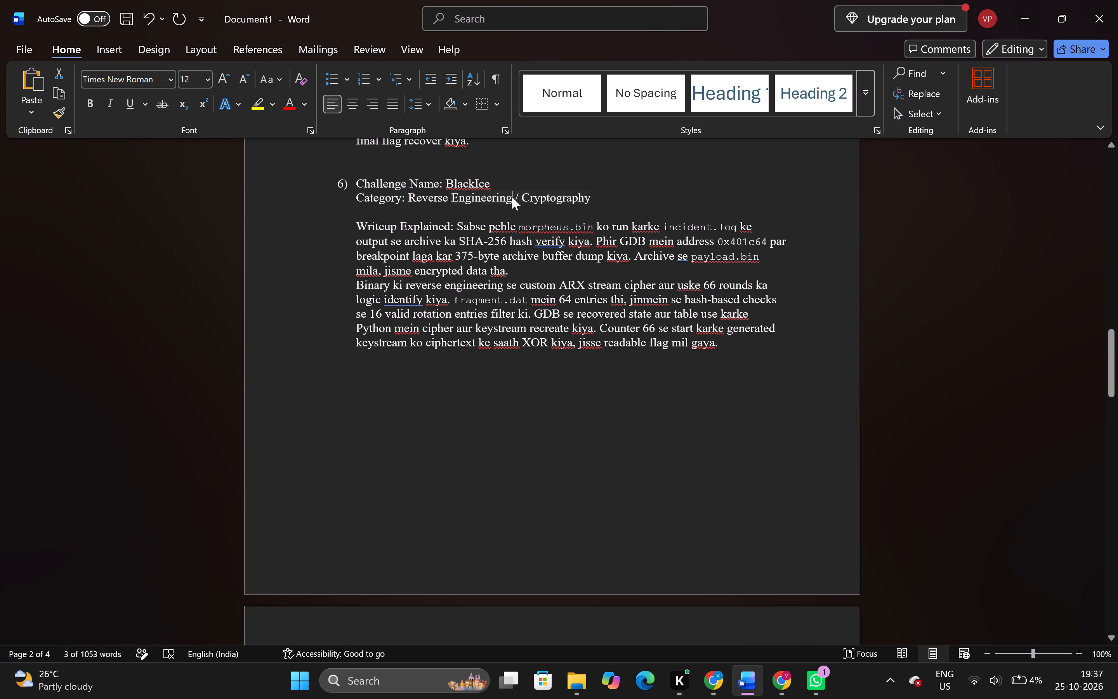
drag(514, 195, 585, 199)
key(BackSpace)
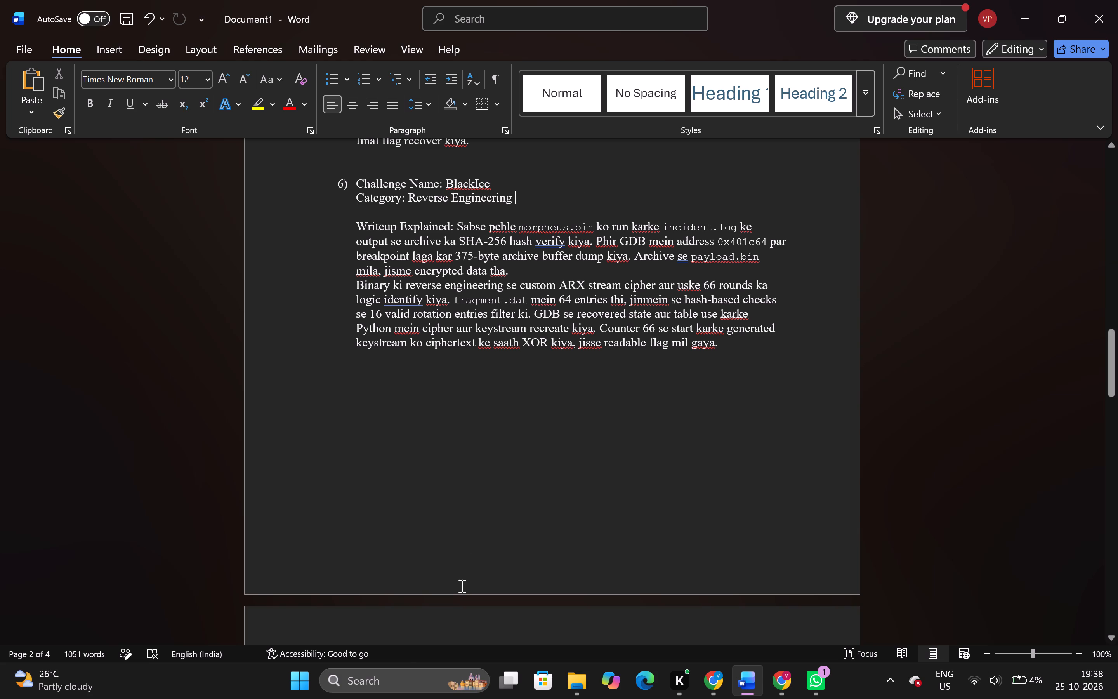
Launch Visual Studio Code, open the Codex assistant view, and dismiss the Gemini Code Assist survey request.
click(403, 673)
text(vsc)
key(Return)
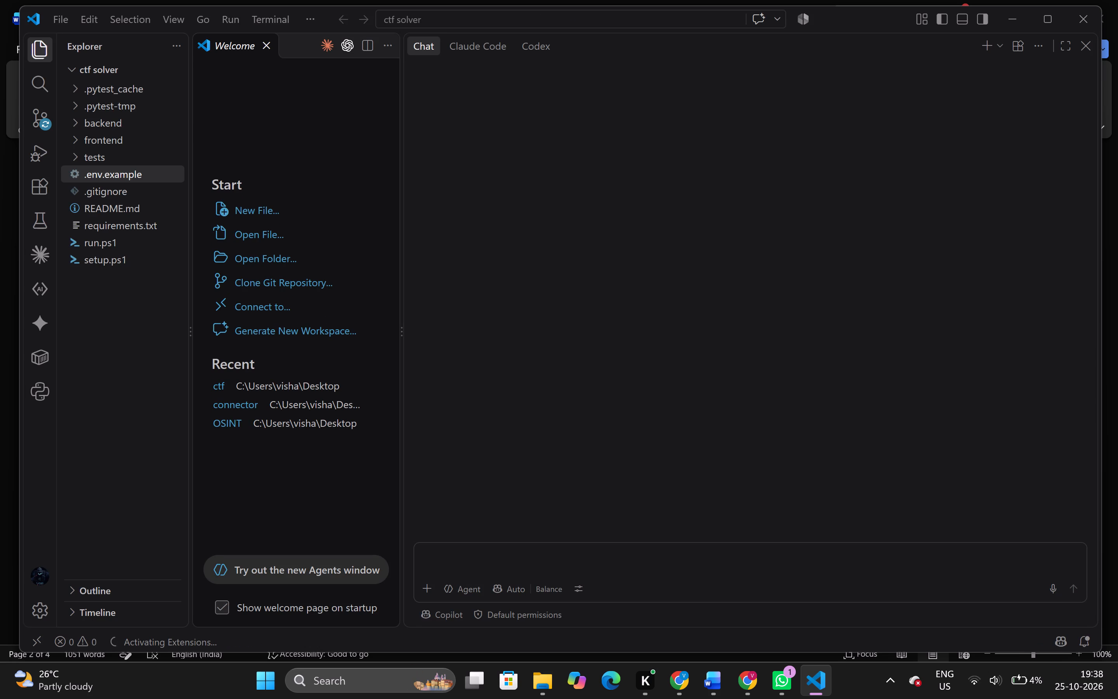
click(538, 49)
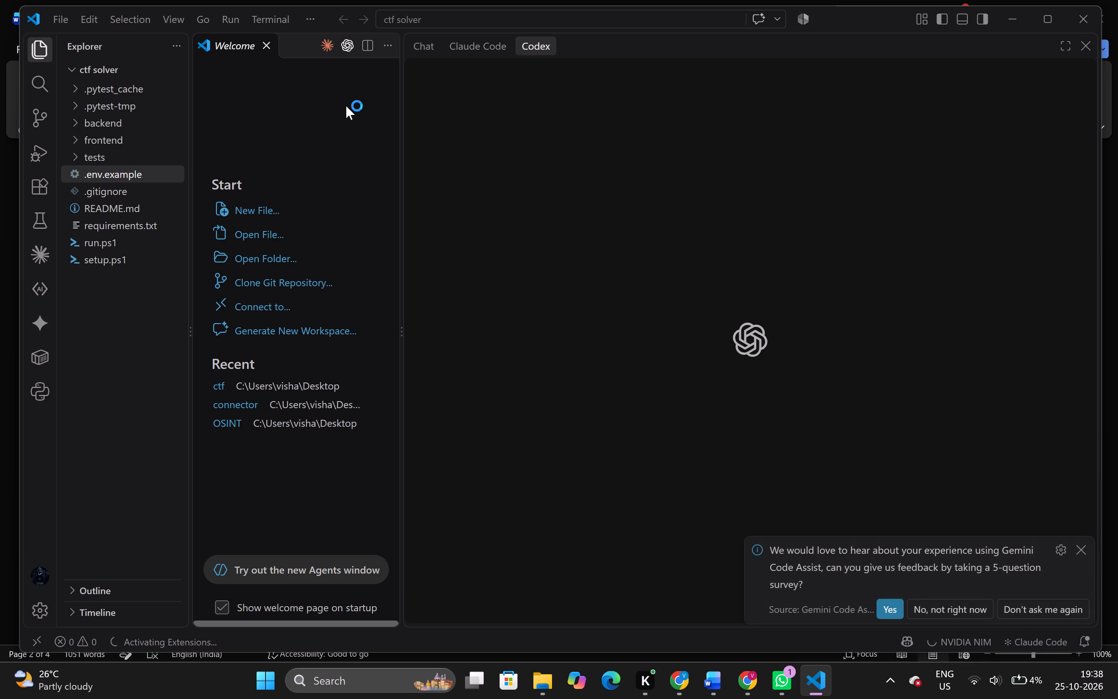
click(1080, 548)
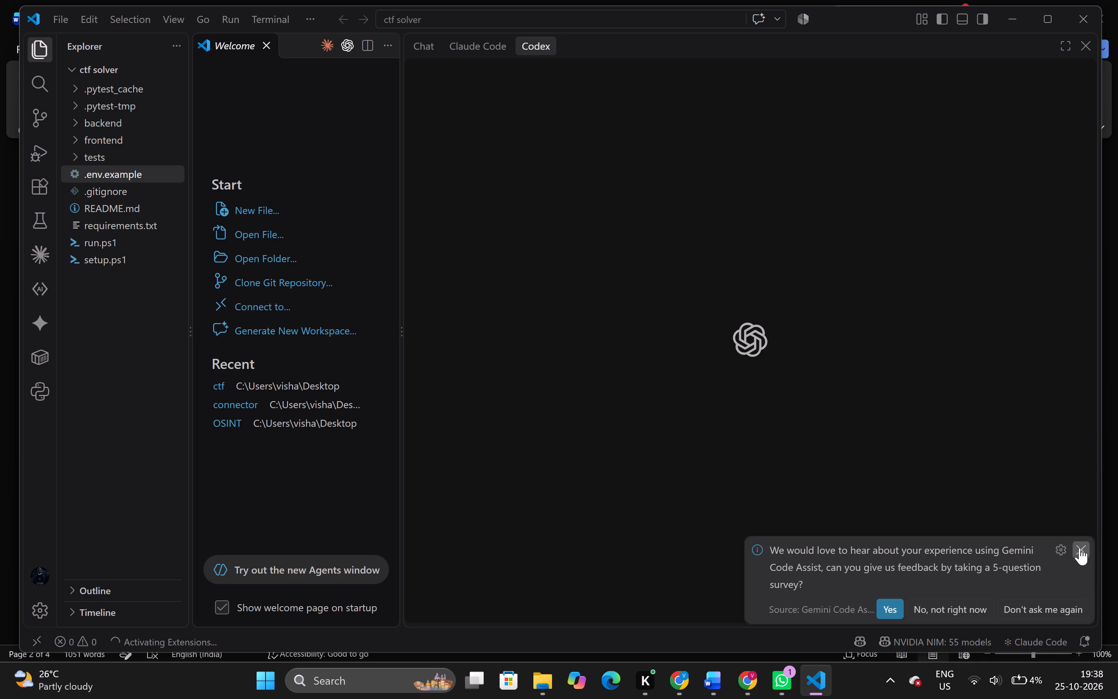
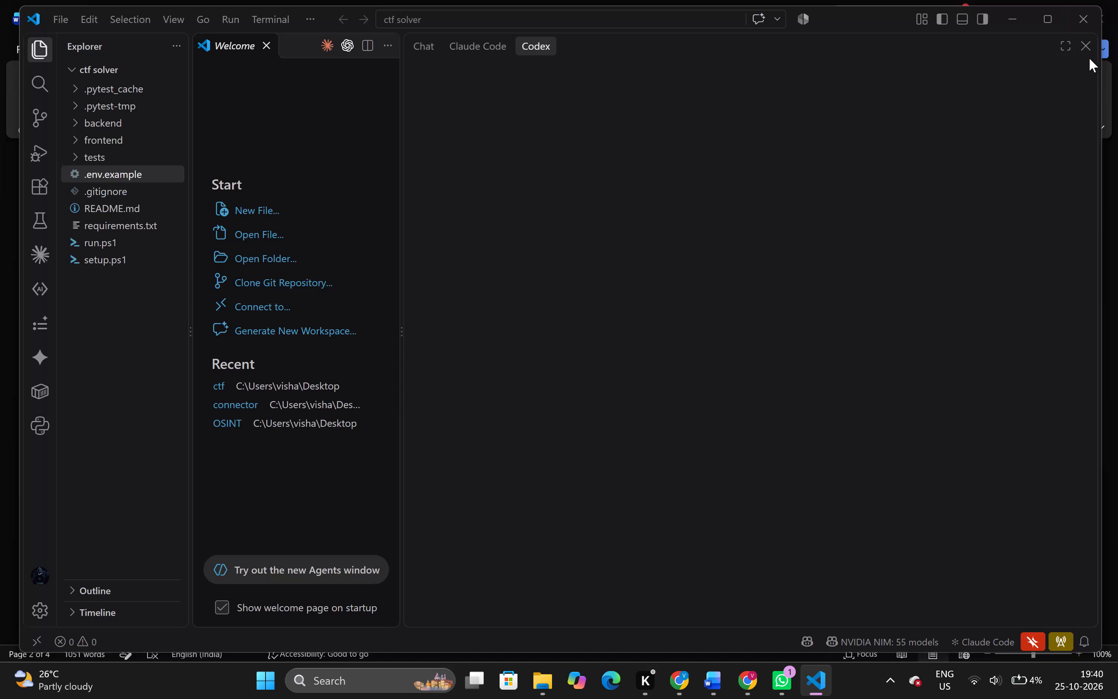
Close Visual Studio Code.
click(1088, 19)
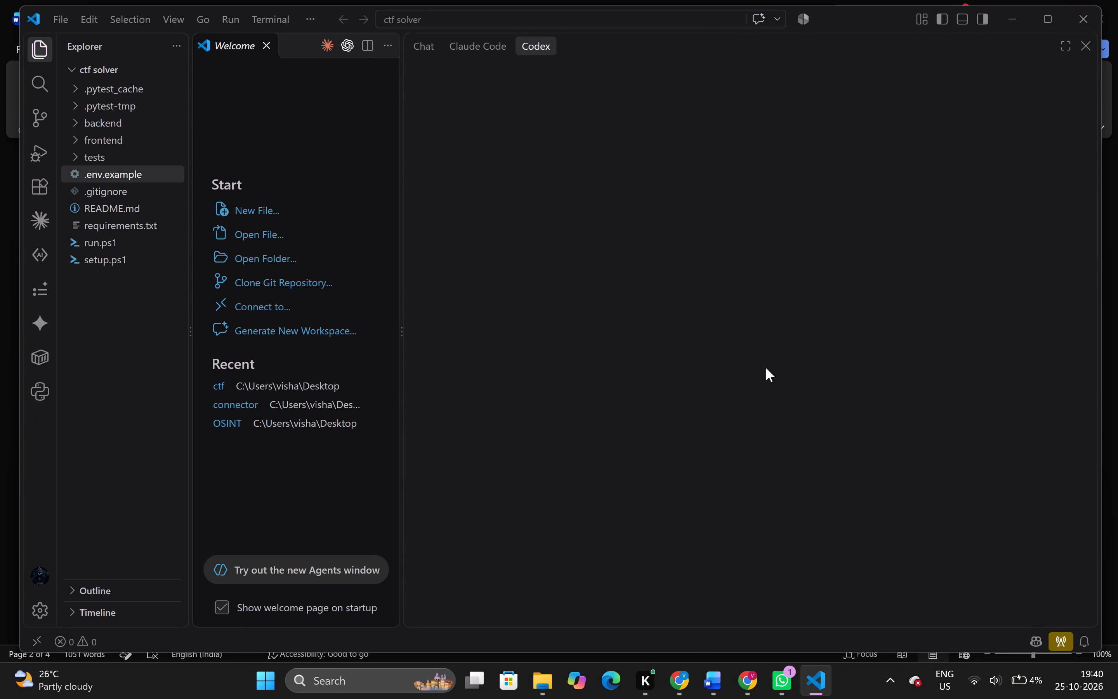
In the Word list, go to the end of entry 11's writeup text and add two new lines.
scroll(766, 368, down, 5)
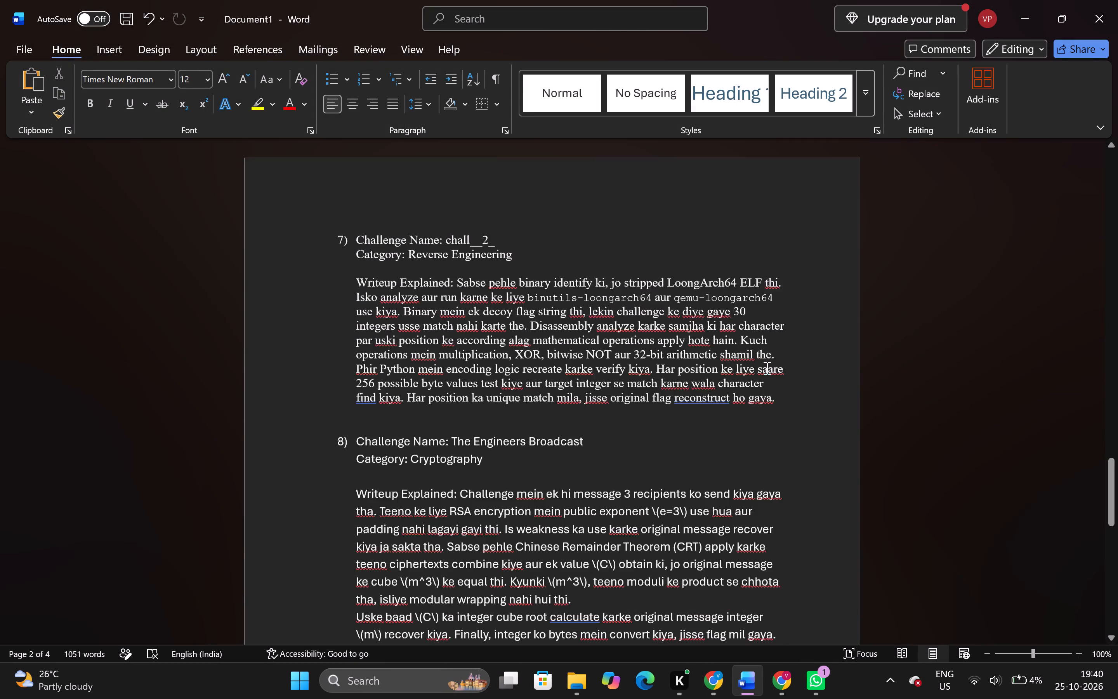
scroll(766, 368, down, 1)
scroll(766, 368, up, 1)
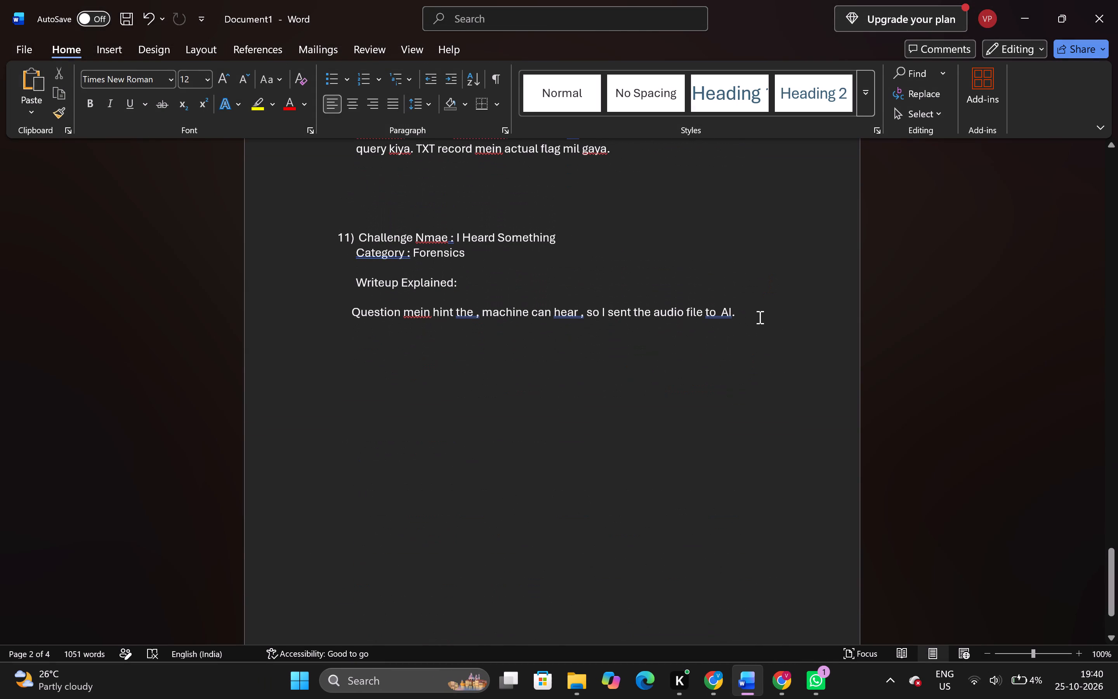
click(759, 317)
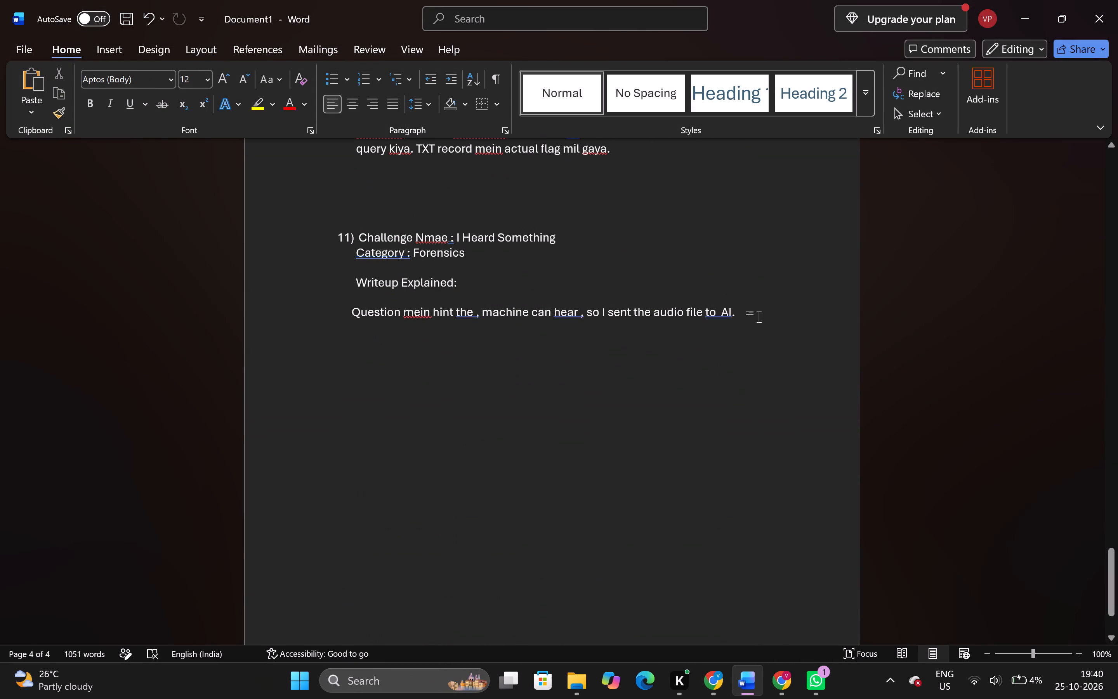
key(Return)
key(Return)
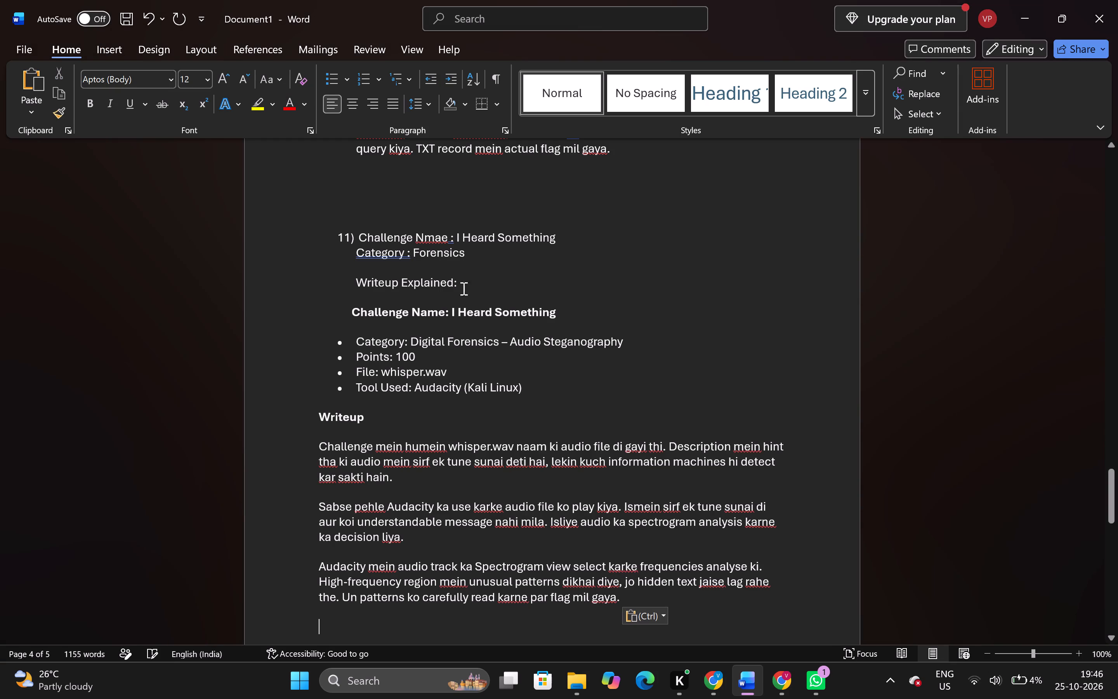
Delete item 11's old challenge name, category and "Writeup Explained:" lines above the pasted text.
drag(460, 274, 366, 235)
key(BackSpace)
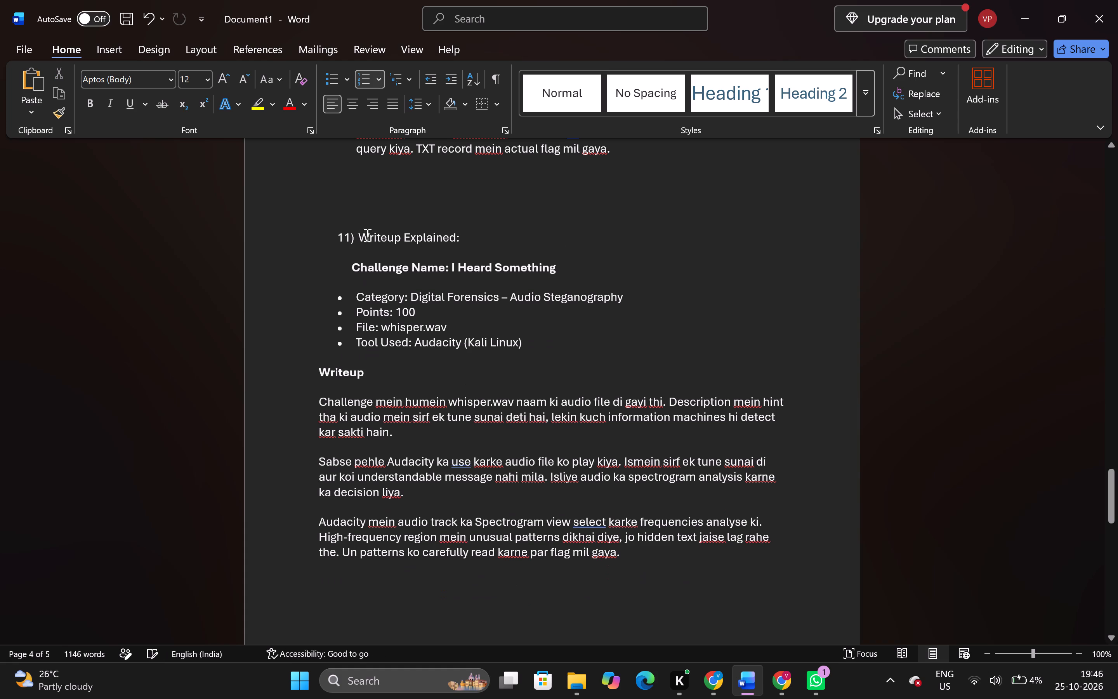
drag(465, 242, 366, 235)
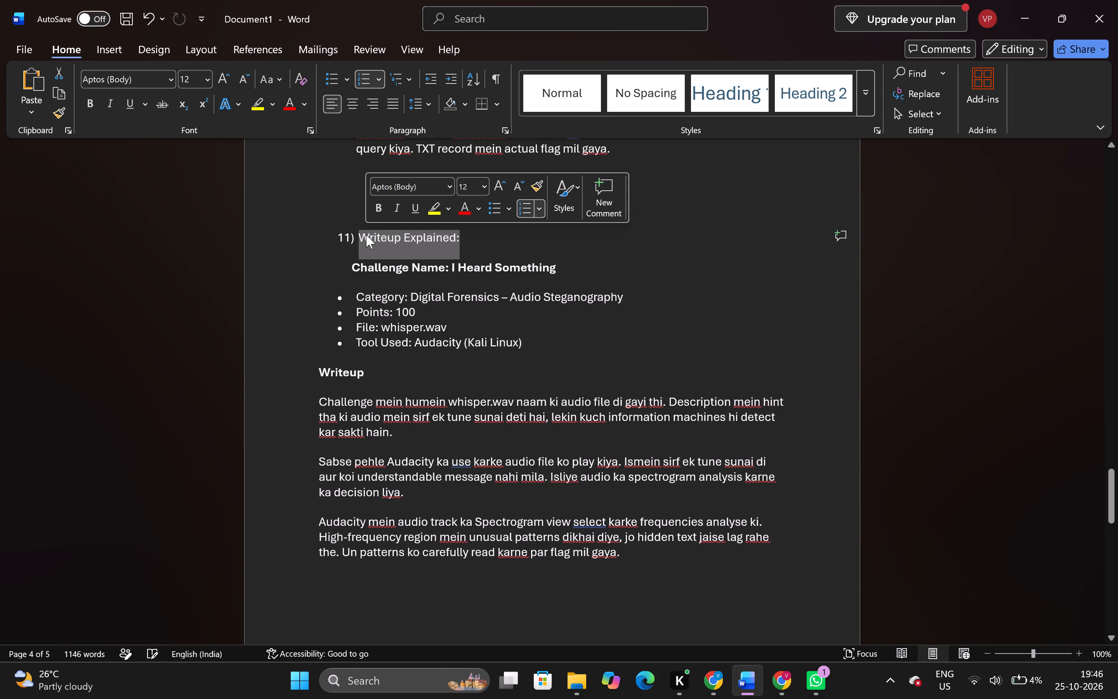
key(BackSpace)
Pull the pasted "Challenge Name: I Heard Something" heading up onto the number 11 line, with a space before it.
click(351, 268)
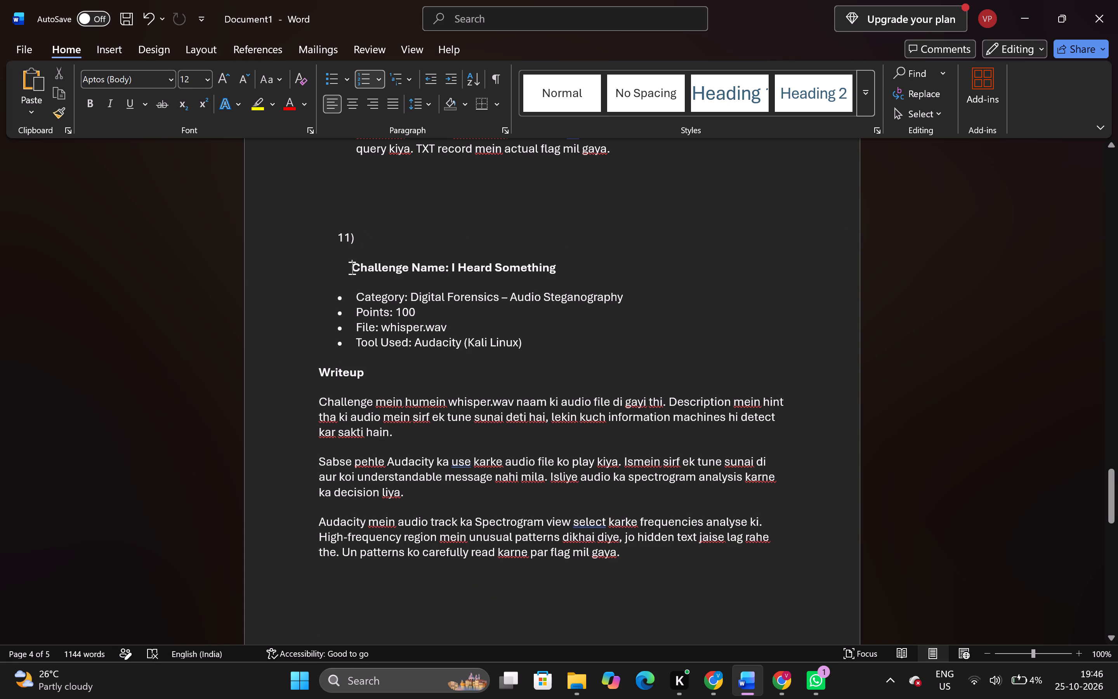
key(BackSpace)
key(BackSpace)
key(BackSpace)
key(BackSpace)
key(BackSpace)
key(BackSpace)
key(BackSpace)
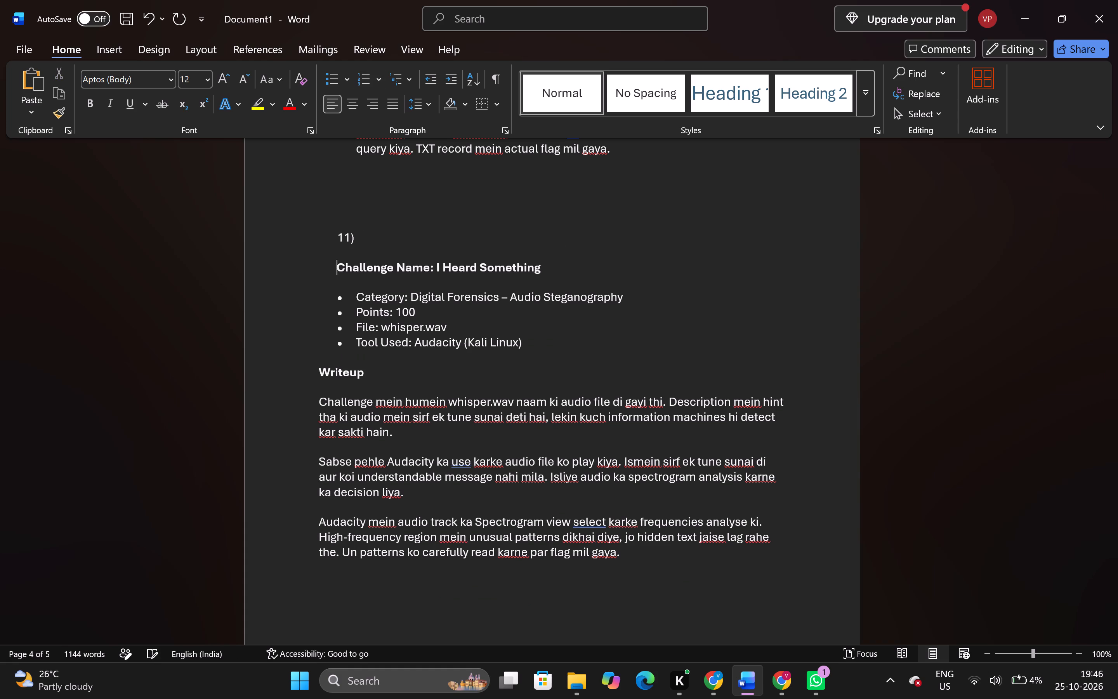
key(BackSpace)
key(BackSpace)
key(BackSpace)
key(BackSpace)
key(BackSpace)
key(BackSpace)
key(BackSpace)
key(BackSpace)
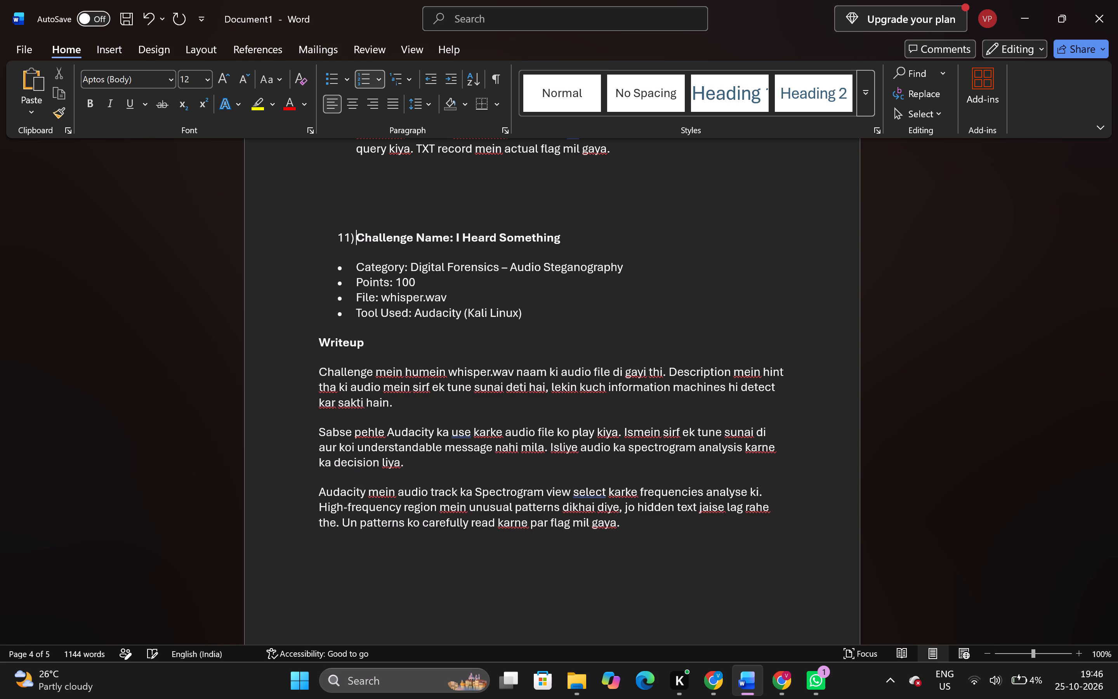
key(space)
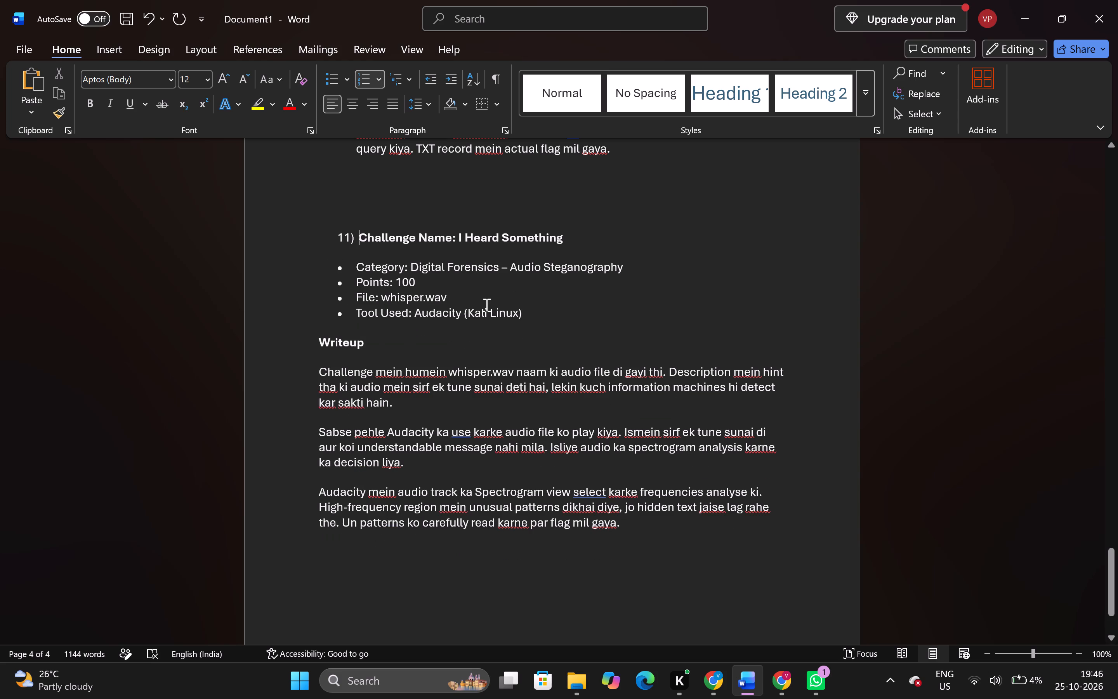
Delete the Points, File and Tool Used bullet lines from item 11.
drag(525, 314, 380, 291)
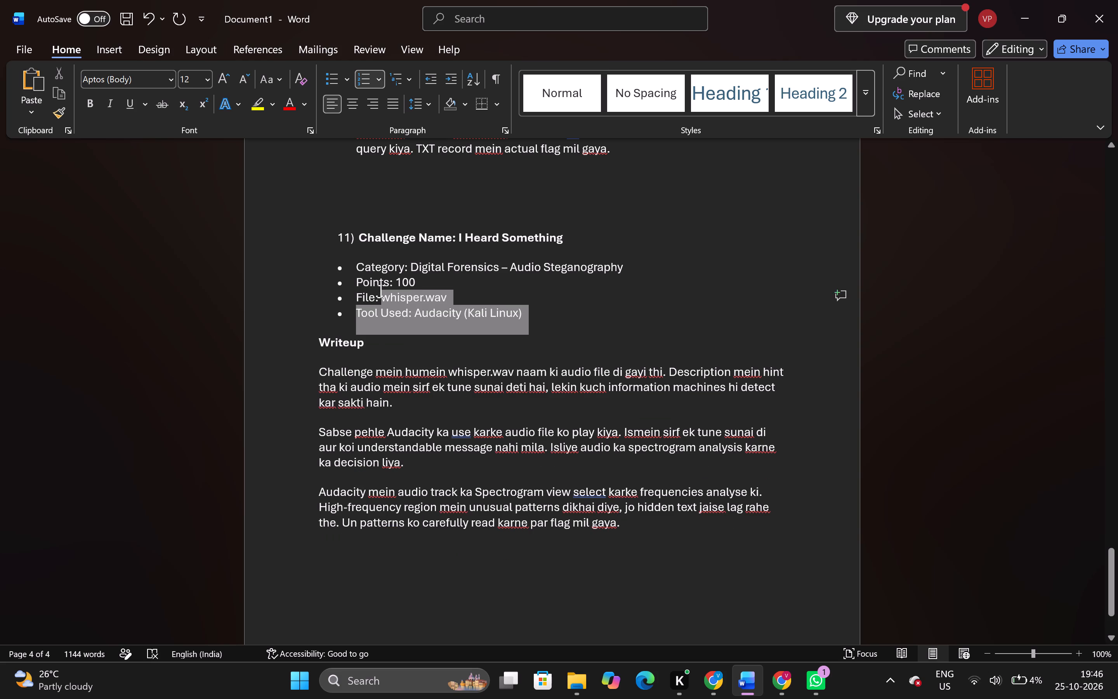
drag(380, 291, 344, 283)
key(BackSpace)
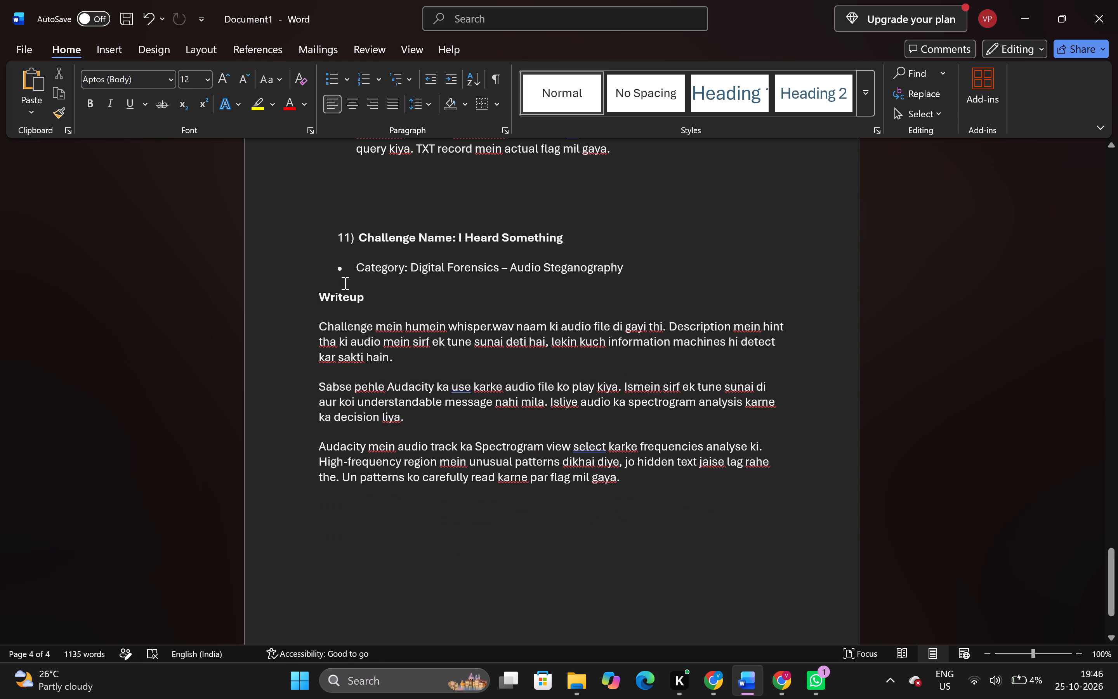
Indent item 11's Writeup heading and its three paragraphs so they align with the Category text.
key(Tab)
key(Tab)
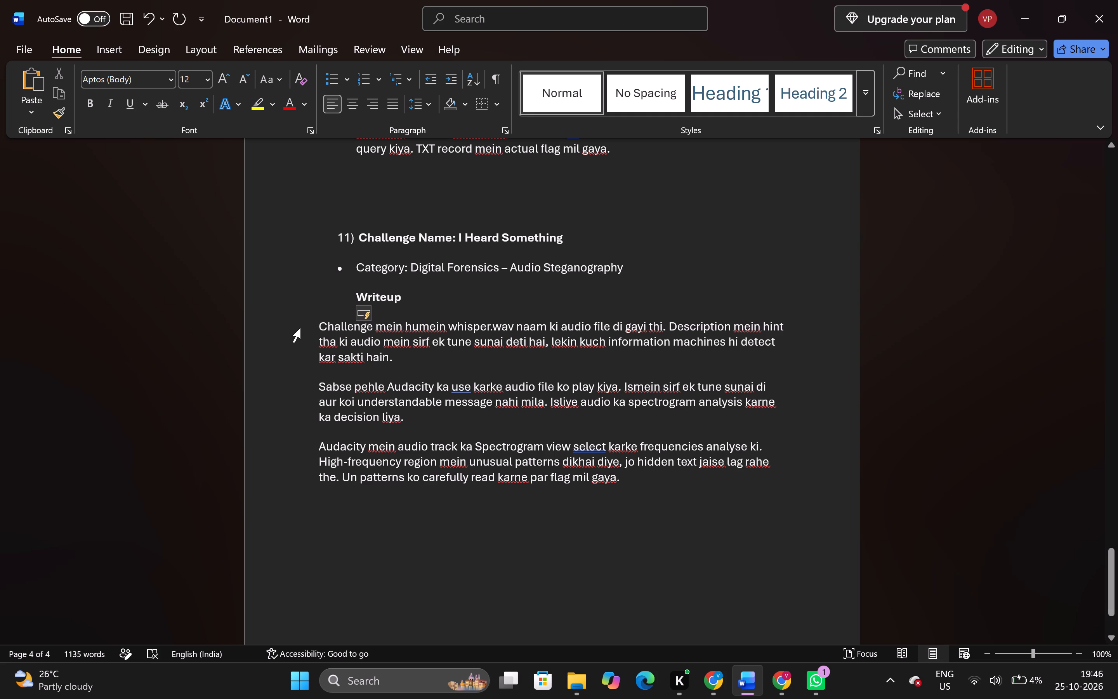
drag(318, 322, 625, 497)
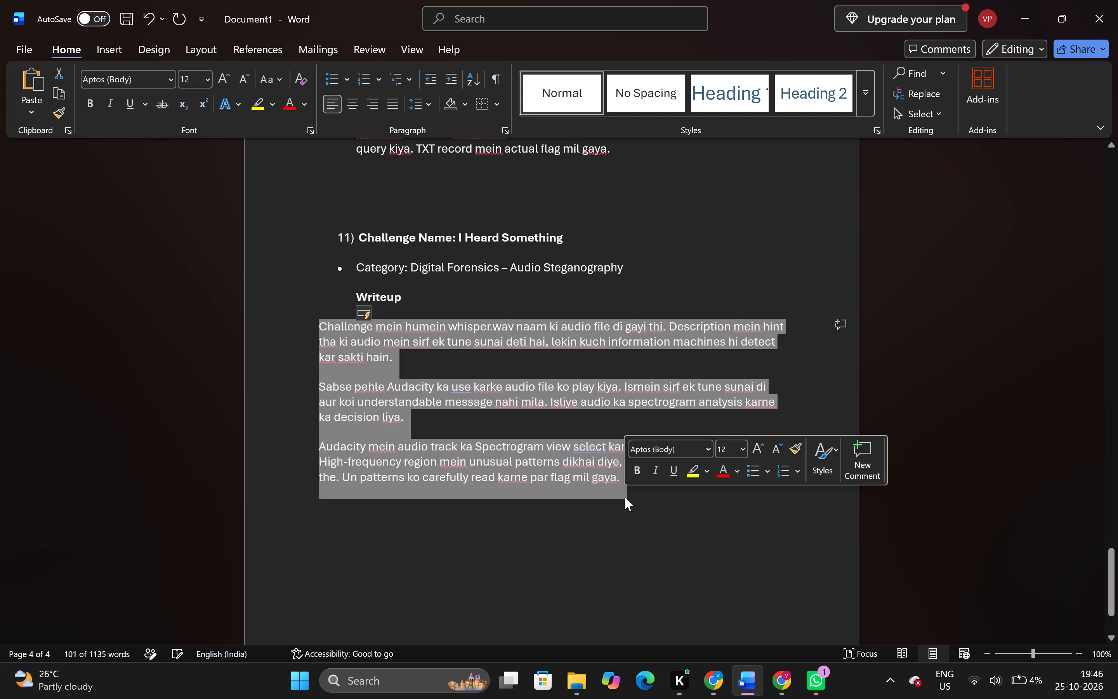
key(Tab)
click(431, 432)
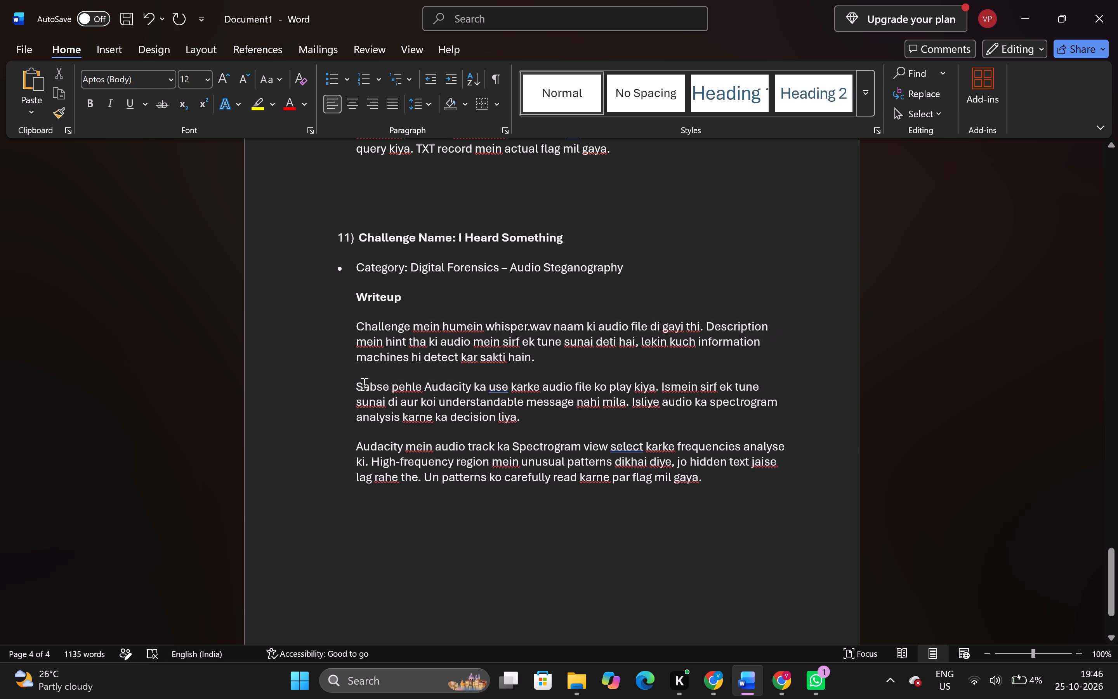
Merge item 11's three writeup paragraphs into one continuous paragraph, with a space at each join.
click(351, 386)
key(BackSpace)
key(BackSpace)
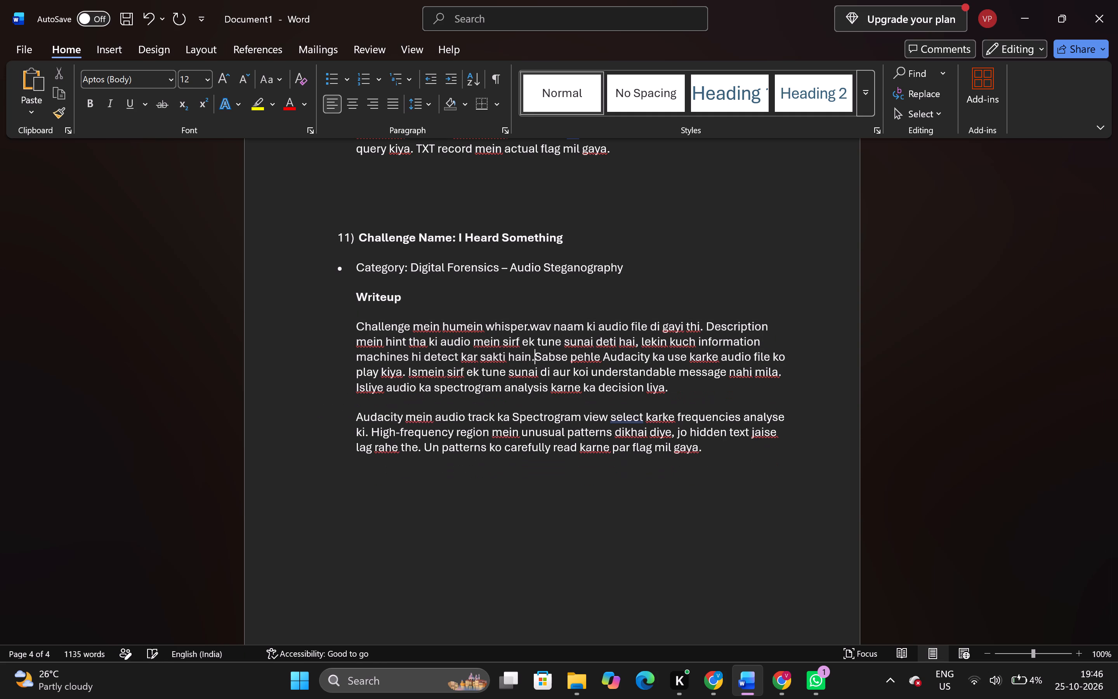
key(space)
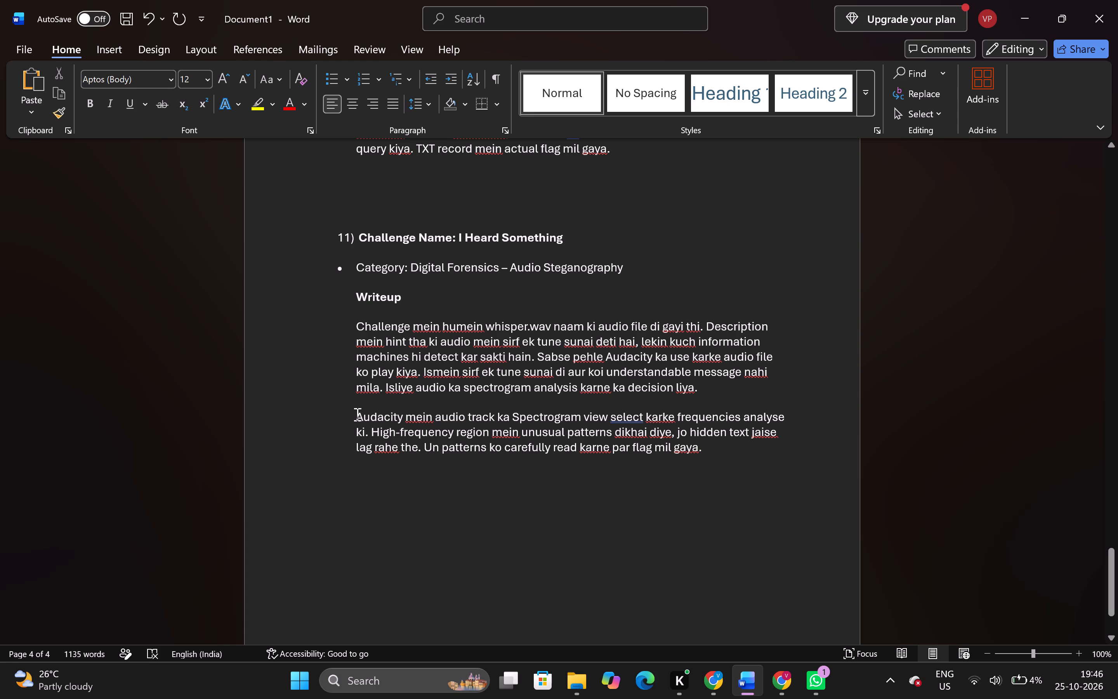
click(357, 414)
key(BackSpace)
key(BackSpace)
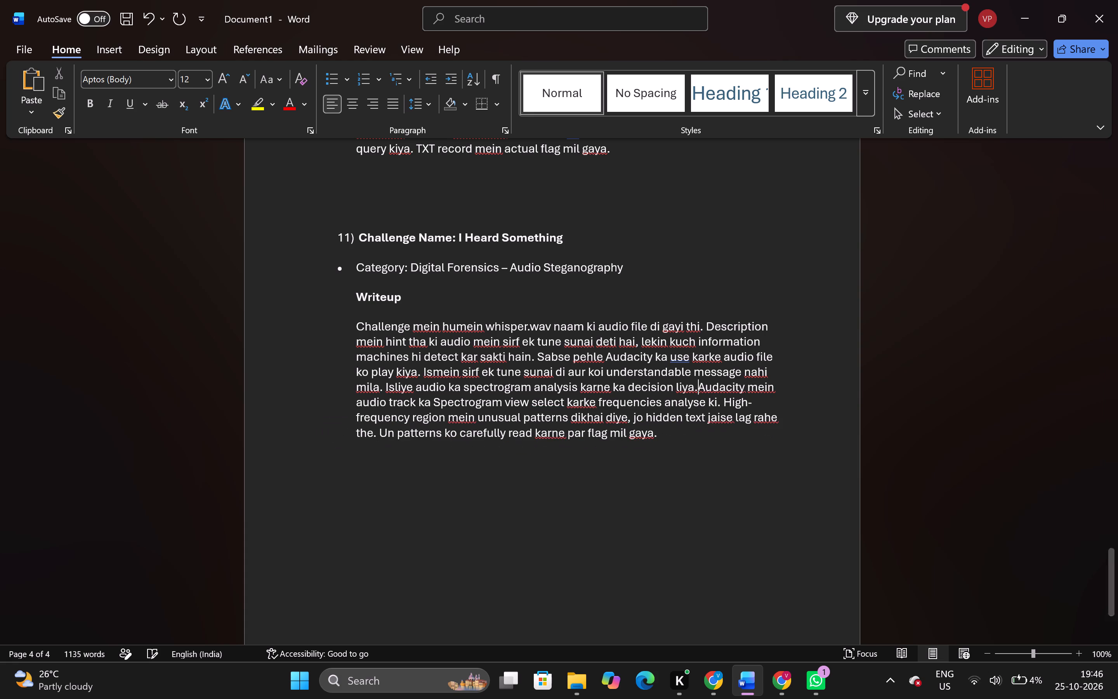
key(Return)
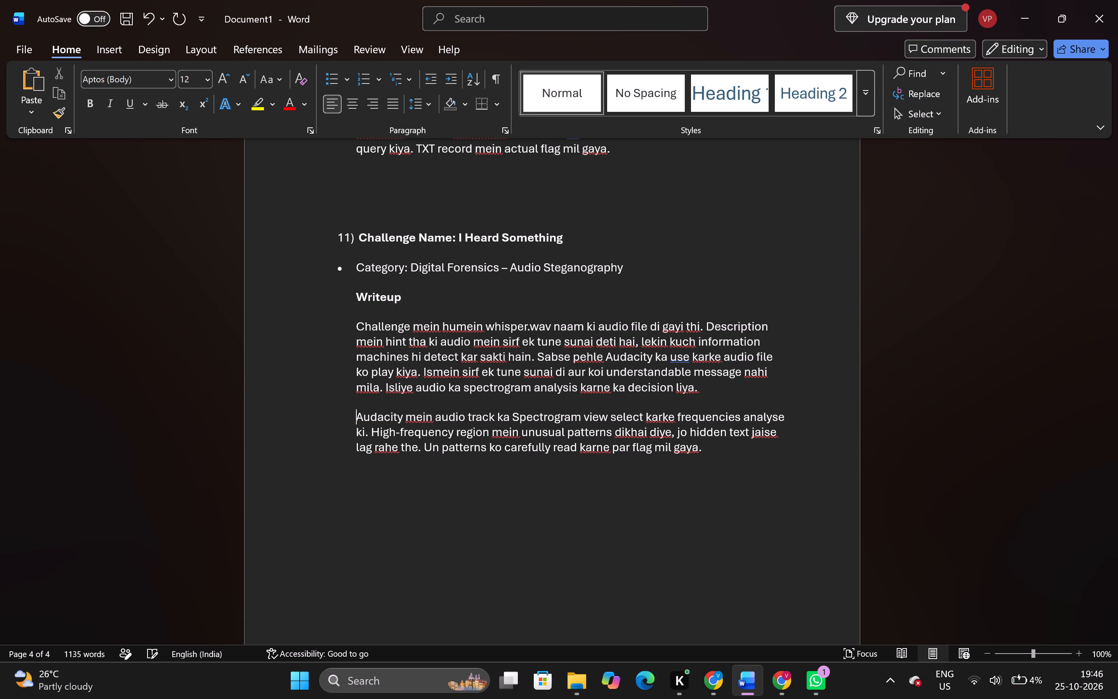
key(BackSpace)
key(BackSpace)
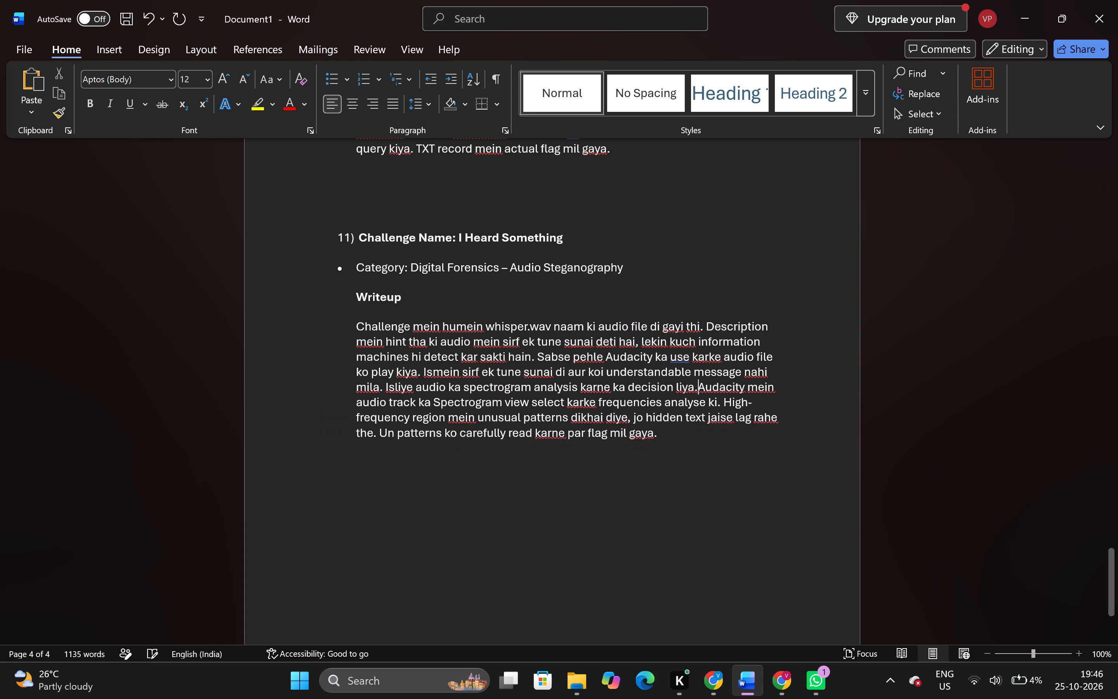
key(space)
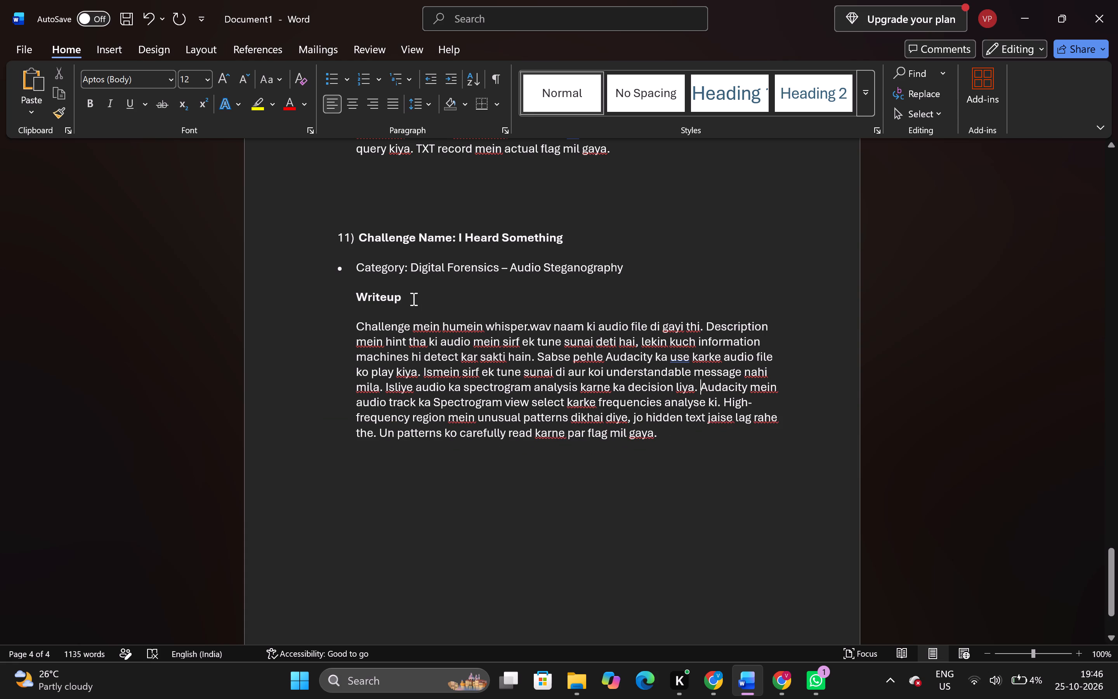
Remove the bullet from item 11's Category line.
click(346, 267)
key(BackSpace)
Remove the bold from item 11's Writeup heading and add a colon after it.
drag(406, 295, 359, 295)
click(373, 263)
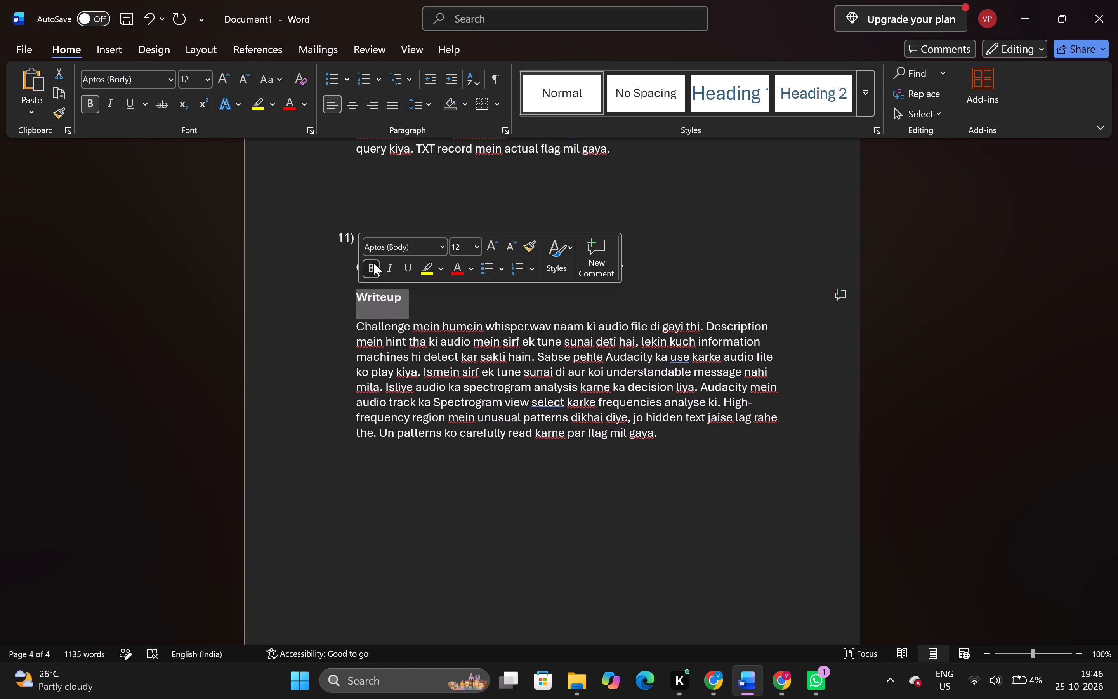
click(387, 320)
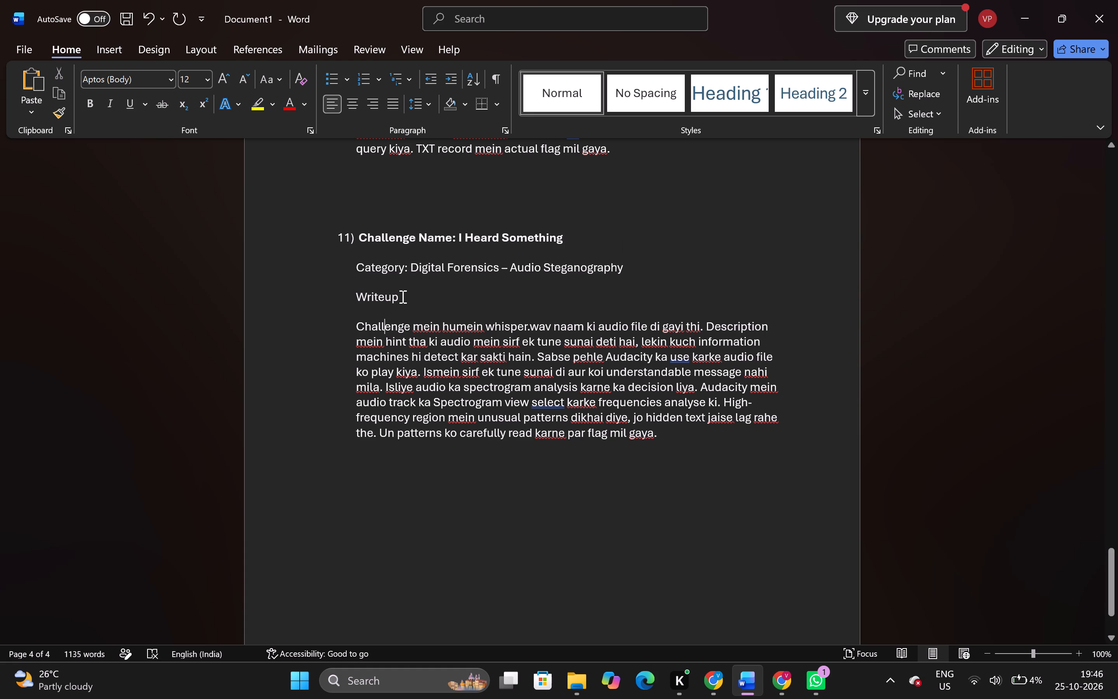
click(402, 297)
key(shift+colon)
Remove the bold from item 11's "Challenge Name: I Heard Something" line.
drag(568, 236, 392, 236)
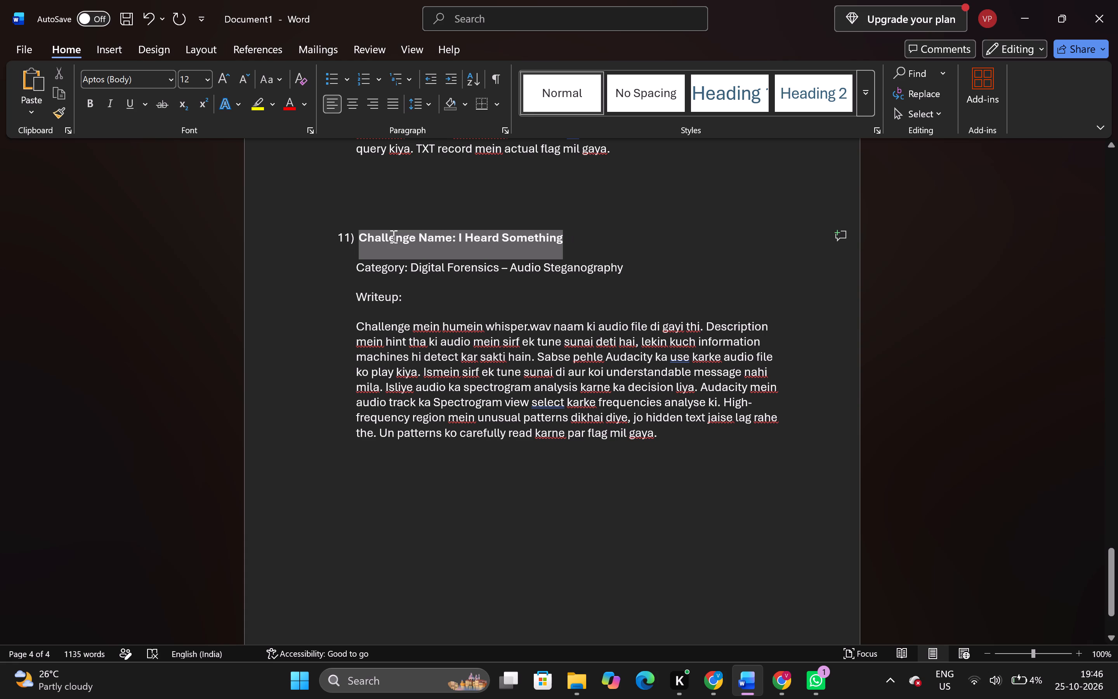
drag(392, 236, 386, 235)
click(396, 209)
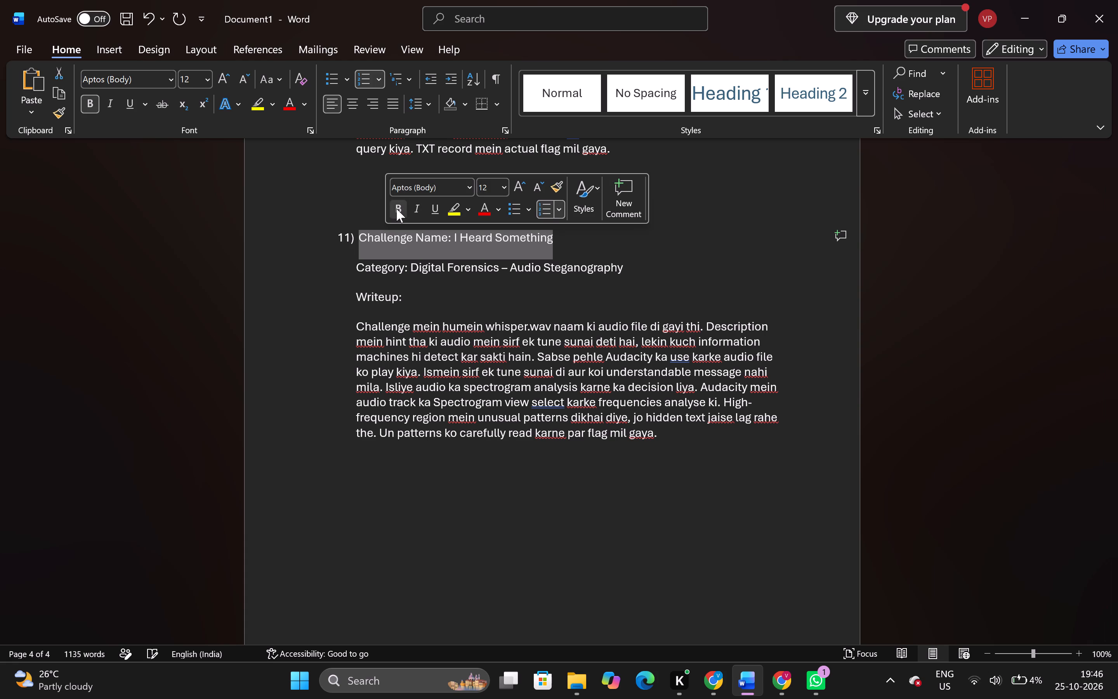
Remove the blank gap between item 11's Challenge Name and Category lines, keeping the Category line unnumbered and indented.
click(354, 264)
key(BackSpace)
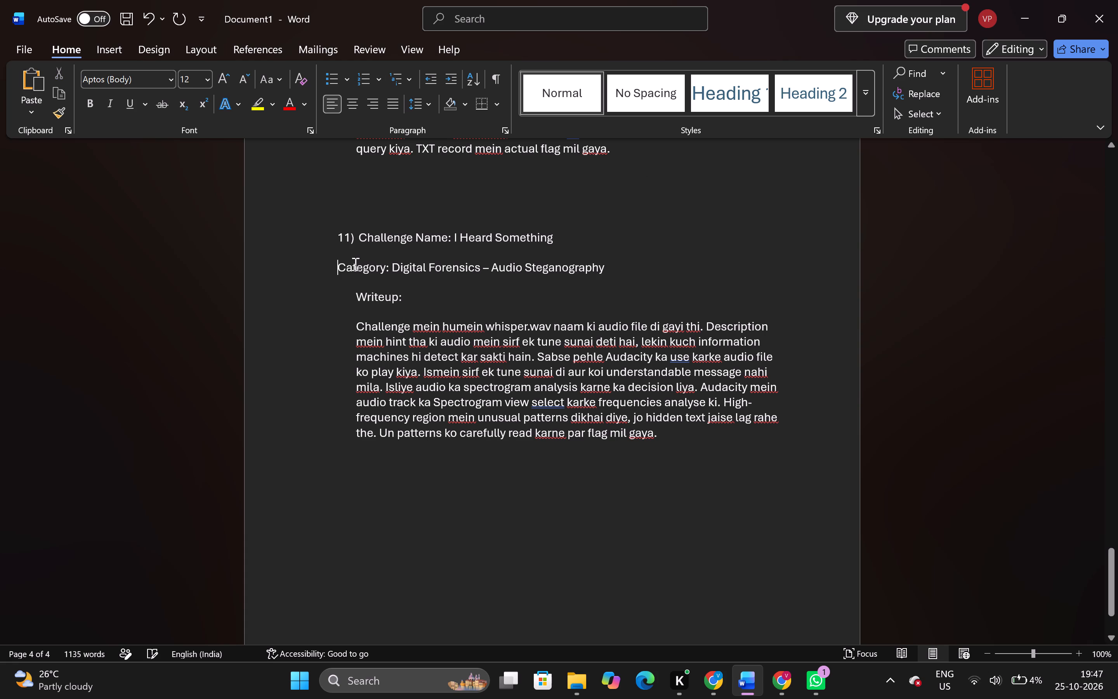
key(BackSpace)
key(BackSpace)
key(Return)
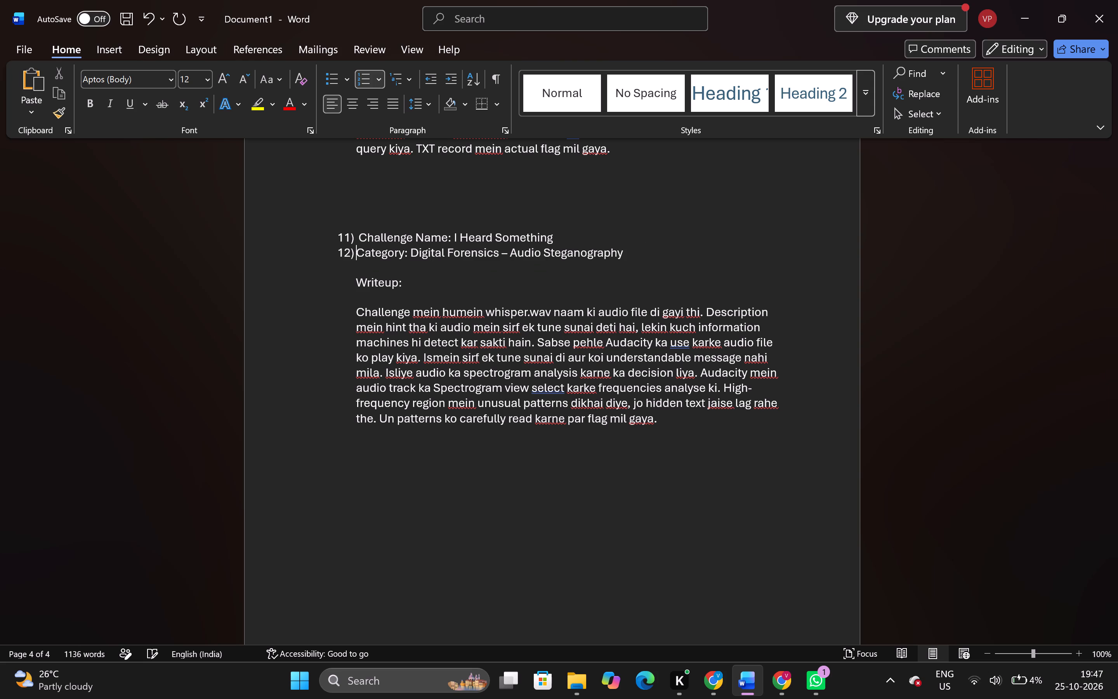
key(BackSpace)
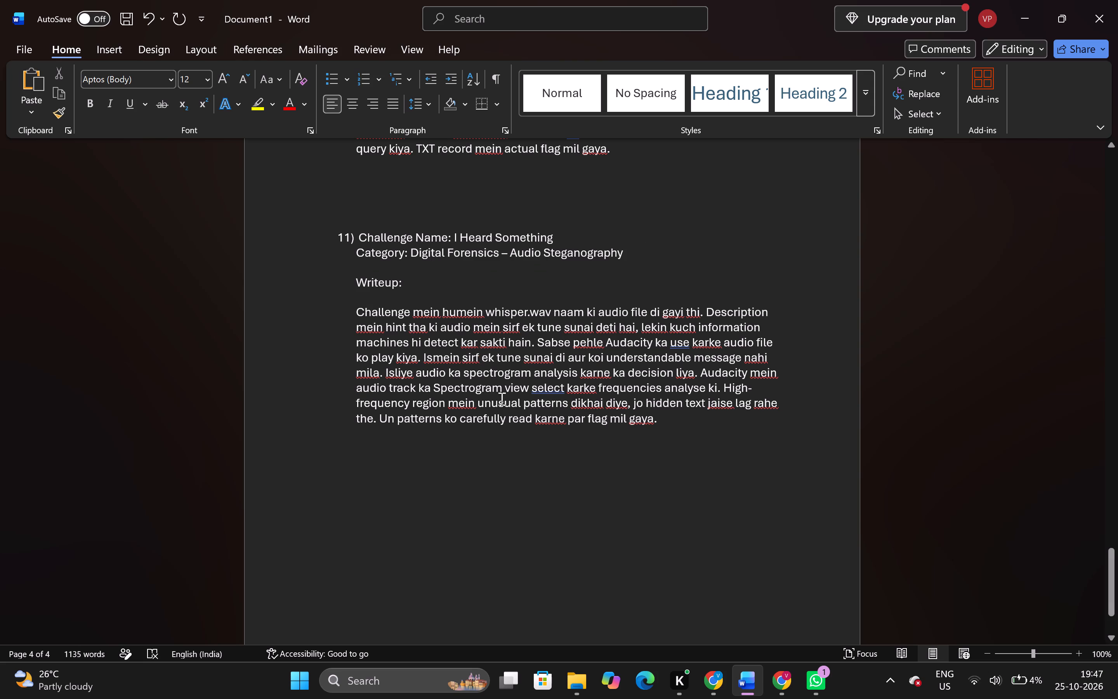
Add three new empty paragraphs after the end of item 11's writeup.
scroll(540, 457, up, 2)
scroll(540, 457, down, 4)
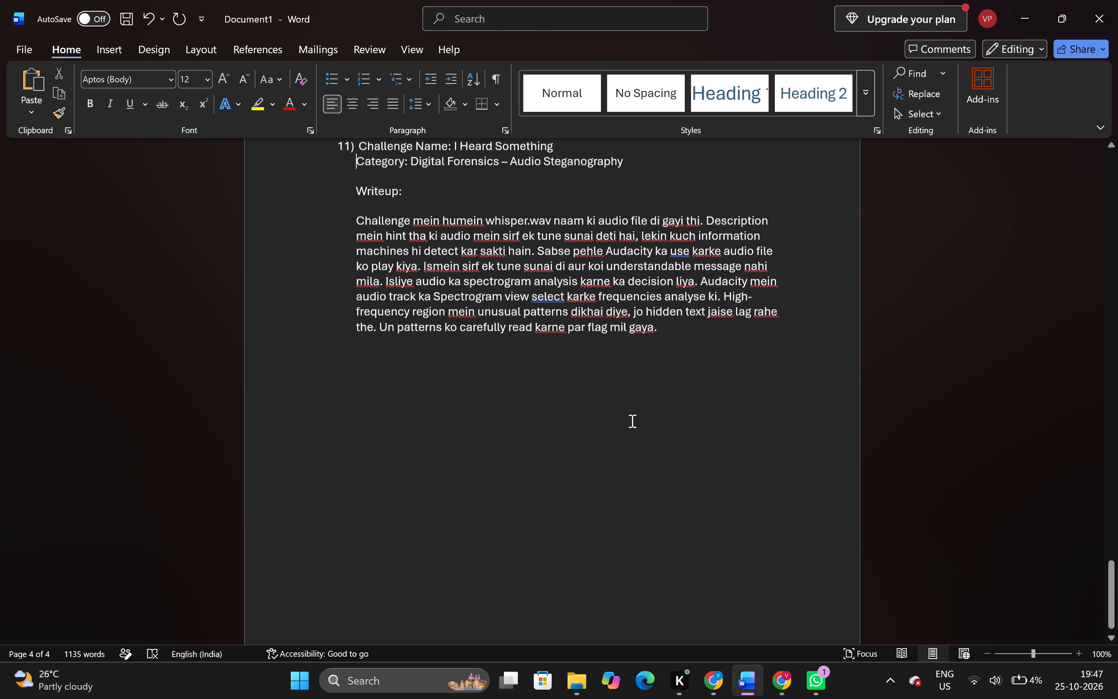
click(701, 327)
key(Return)
key(Return)
key(Return)
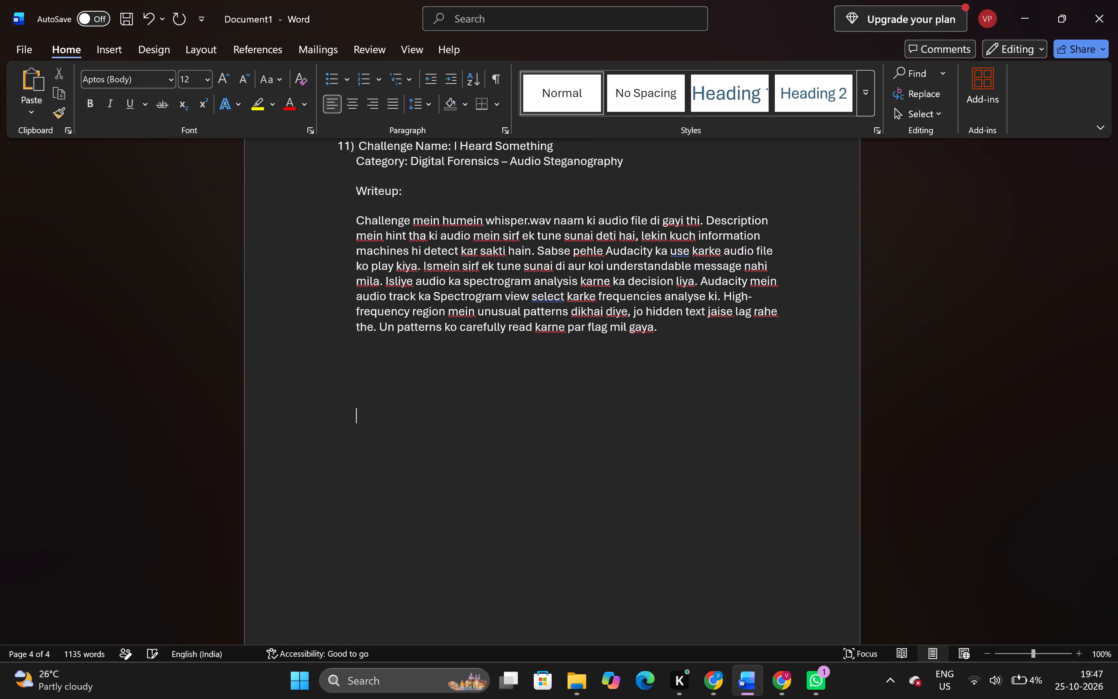
Save the document as a Word Document named "ctf writeups" in the Downloads folder on this PC.
key(ctrl+s)
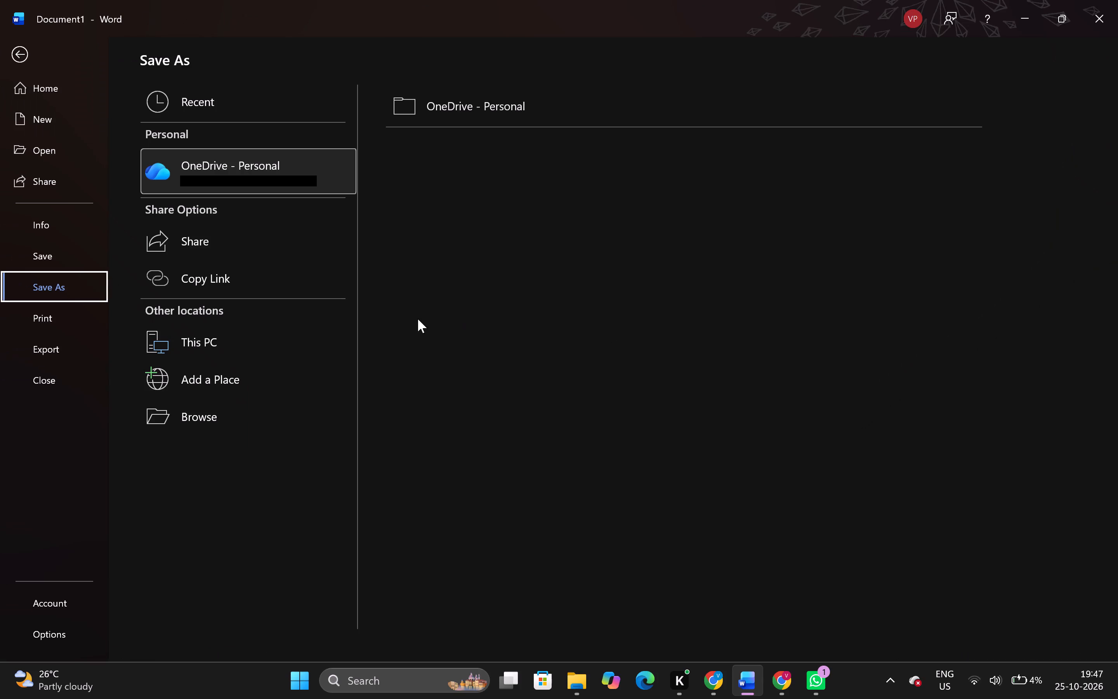
click(247, 345)
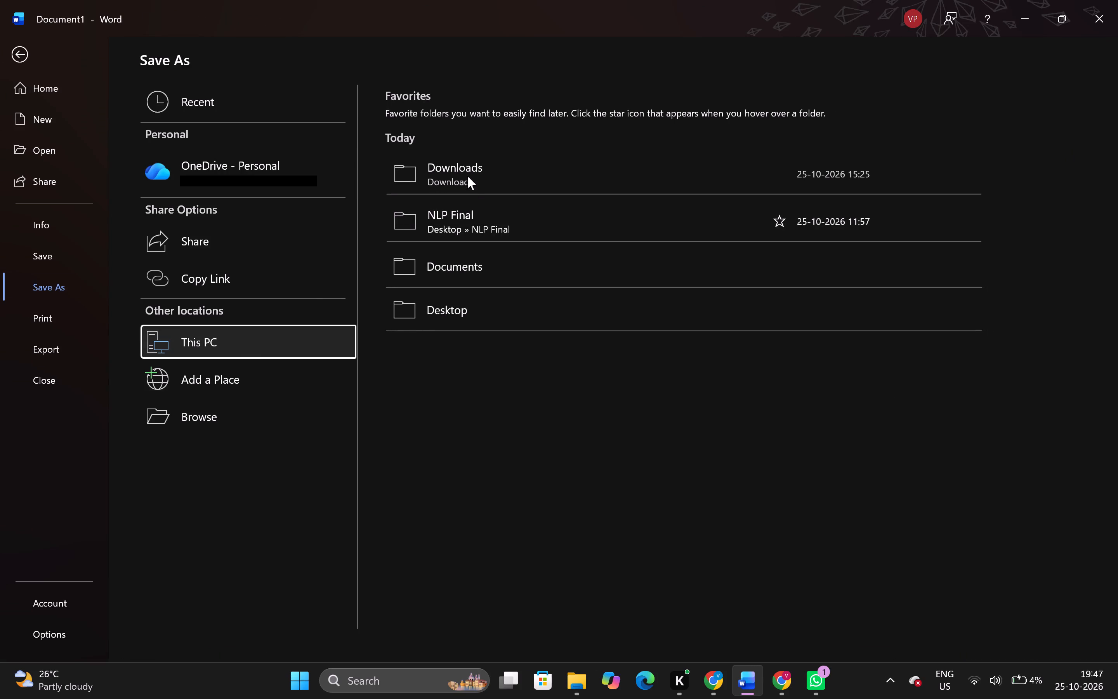
click(467, 172)
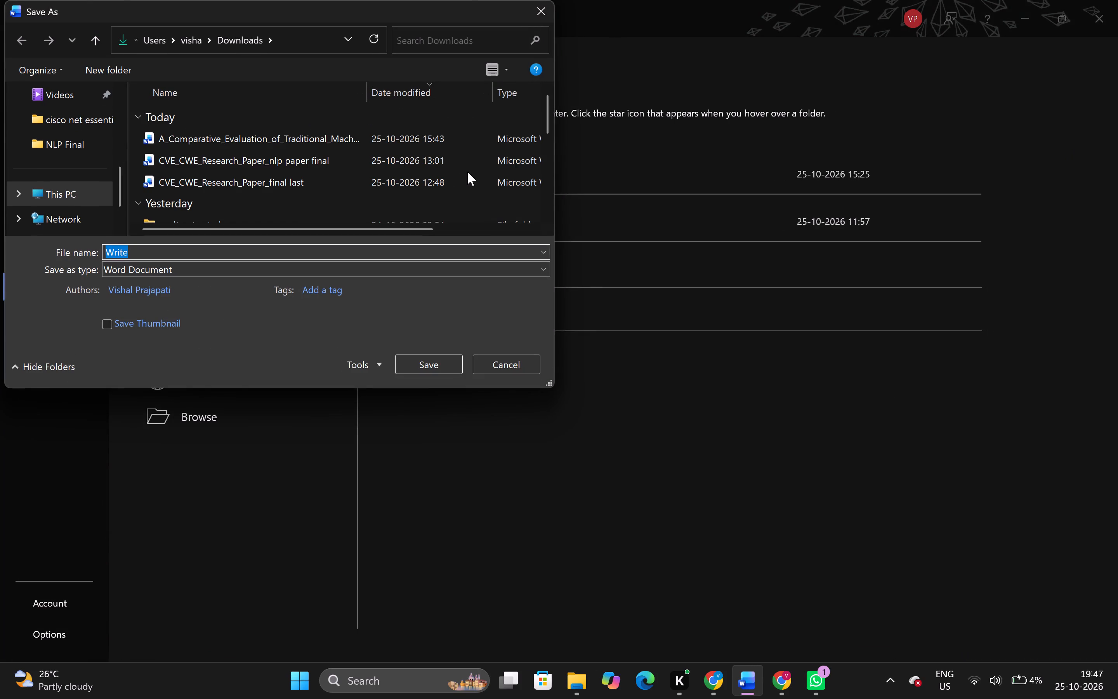
key(BackSpace)
text(ctf writeu)
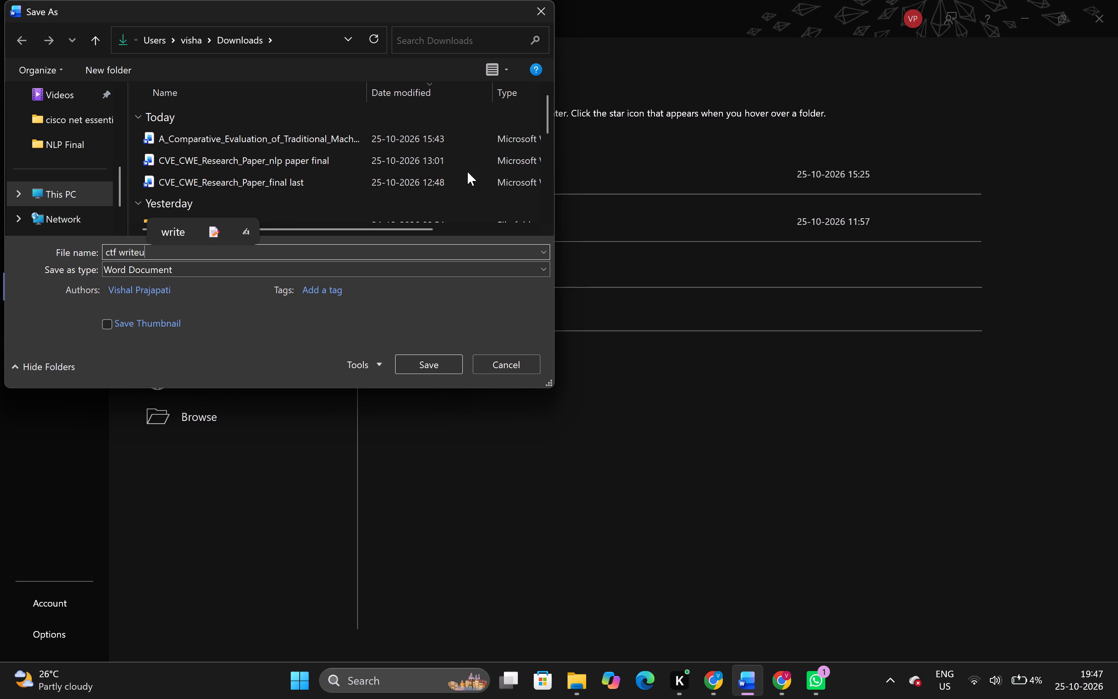
text(ps)
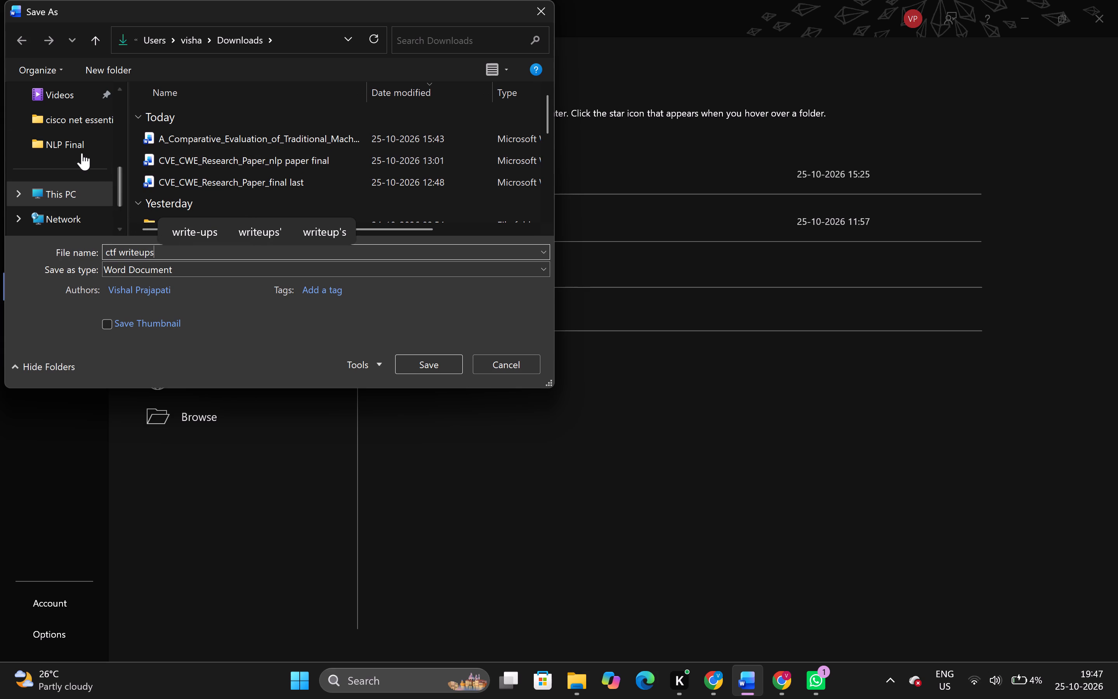
scroll(82, 143, up, 1)
double_click(82, 143)
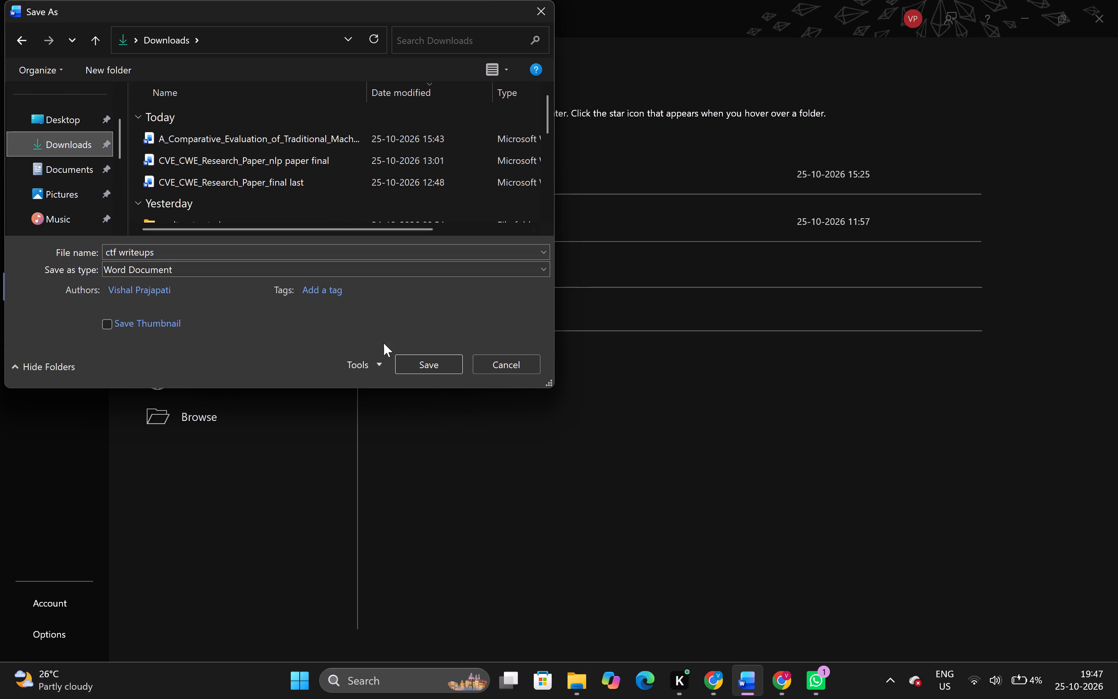
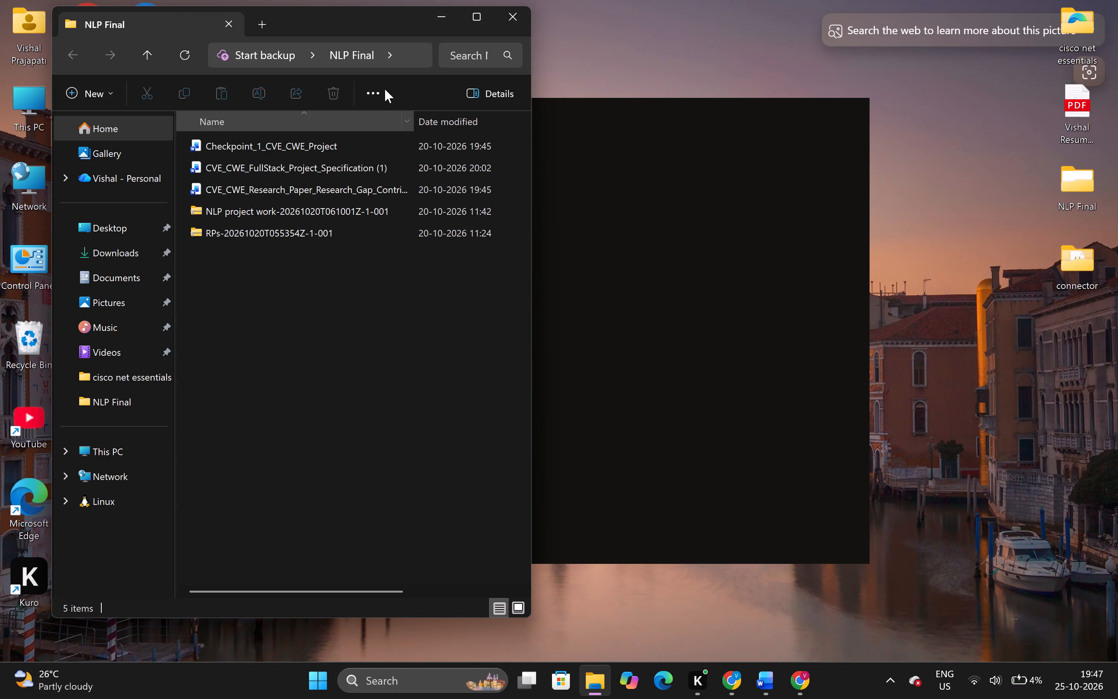
Open the Downloads folder in a second File Explorer window placed side by side with the NLP Final window.
drag(382, 29, 353, 25)
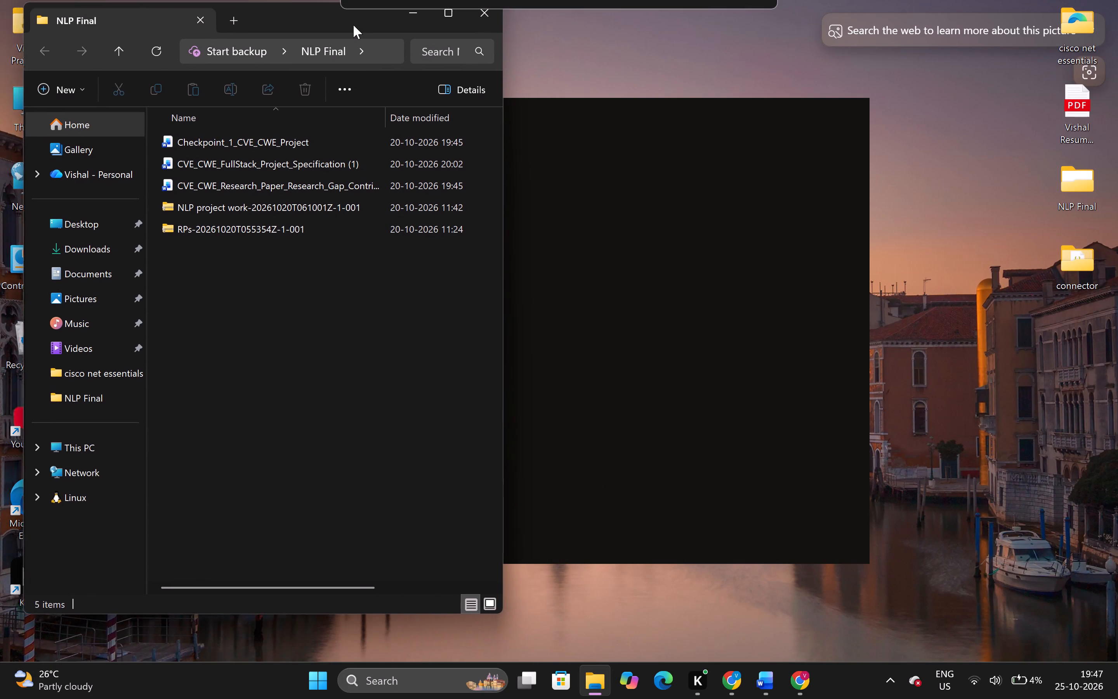
drag(353, 25, 330, 25)
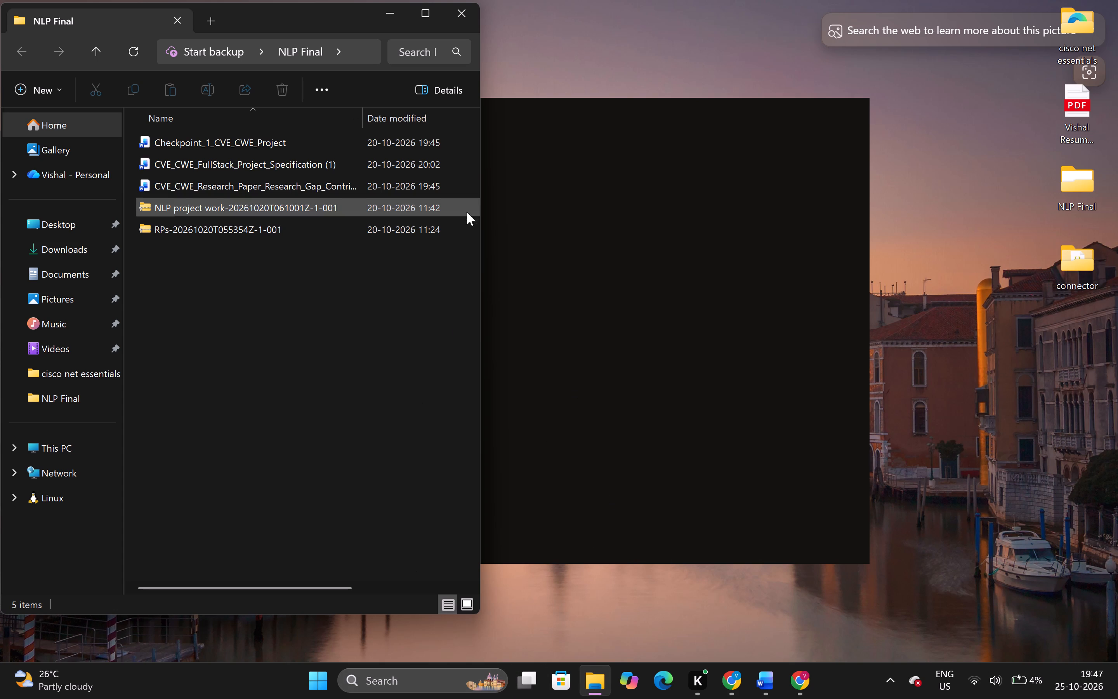
drag(289, 26, 466, 43)
double_click(14, 112)
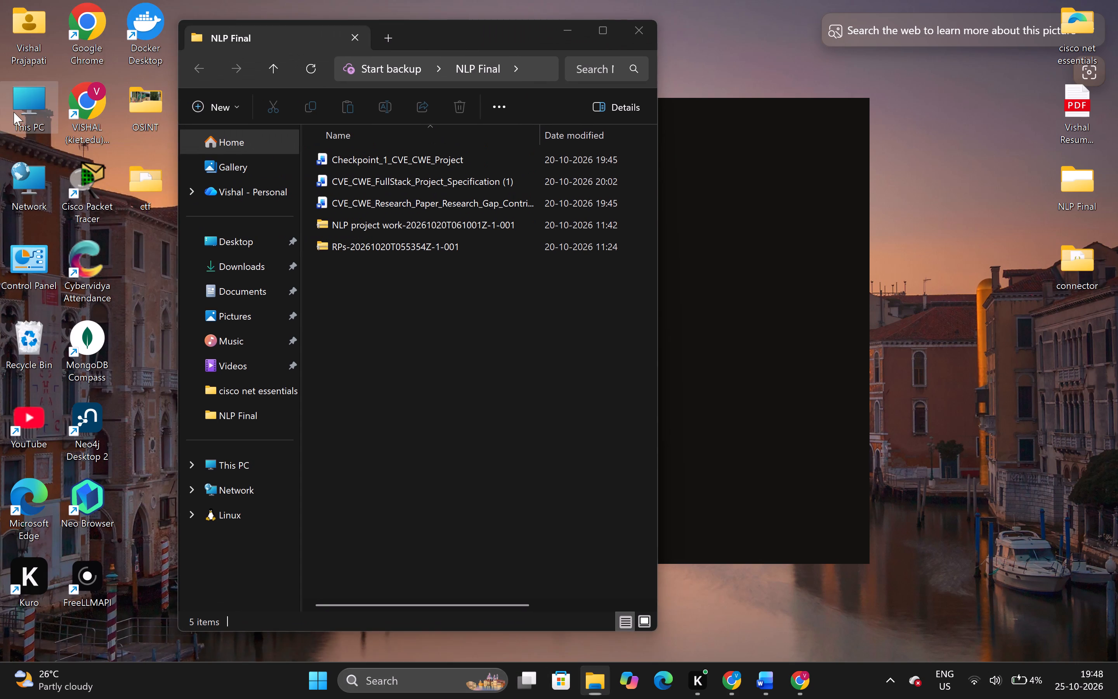
drag(454, 23, 538, 26)
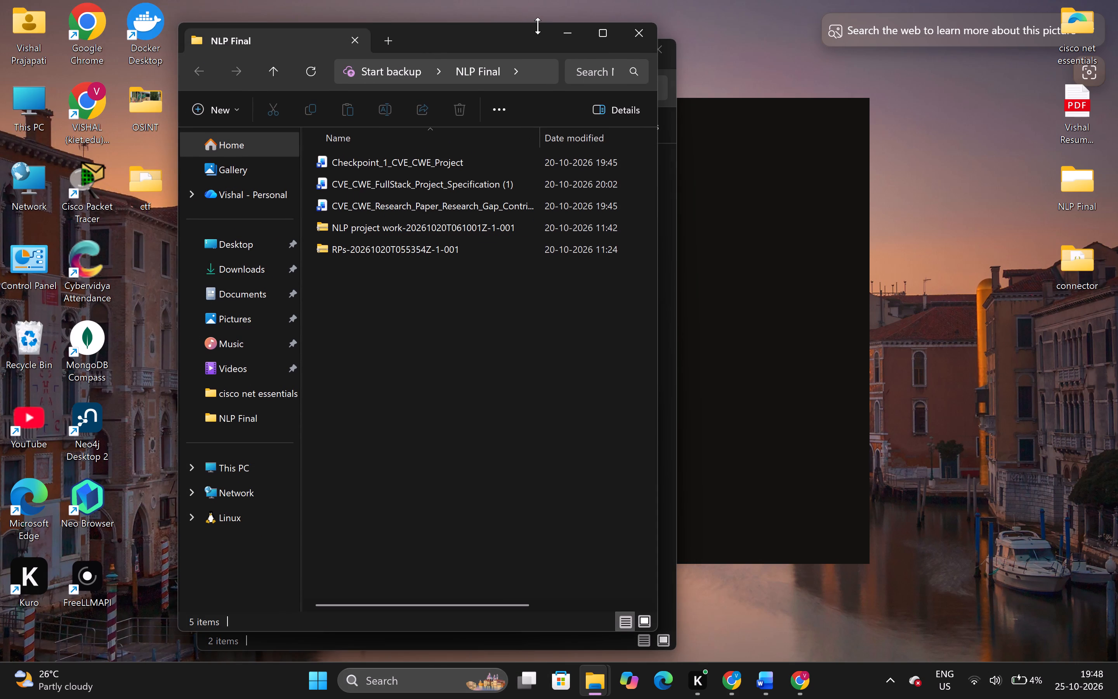
drag(491, 37, 967, 56)
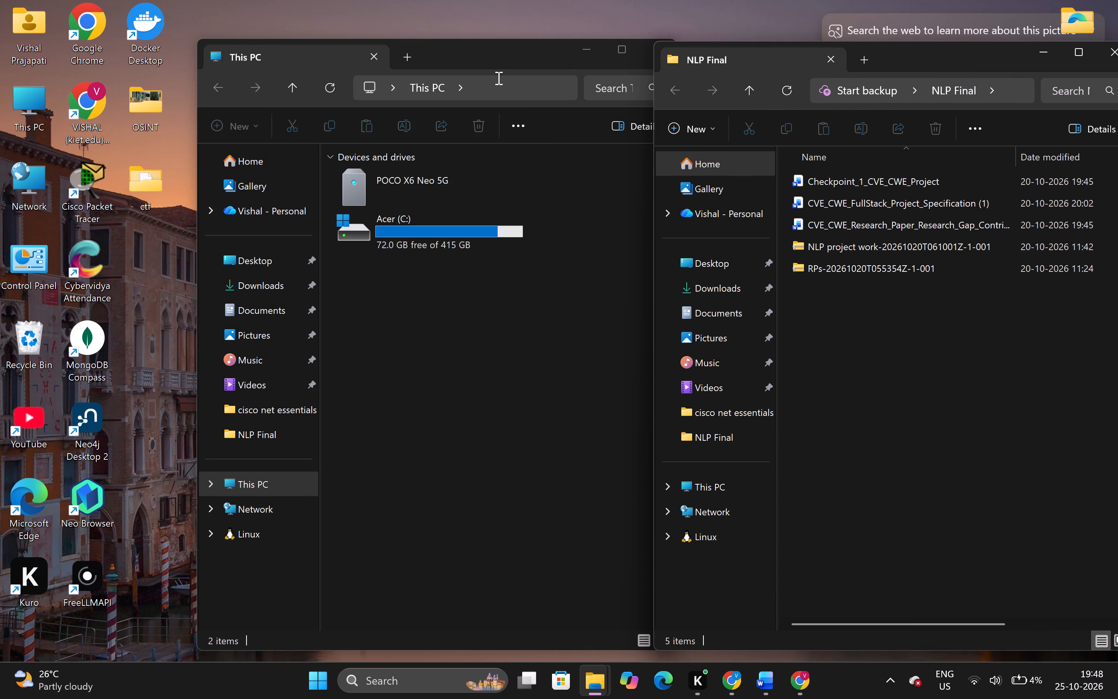
drag(498, 63, 355, 52)
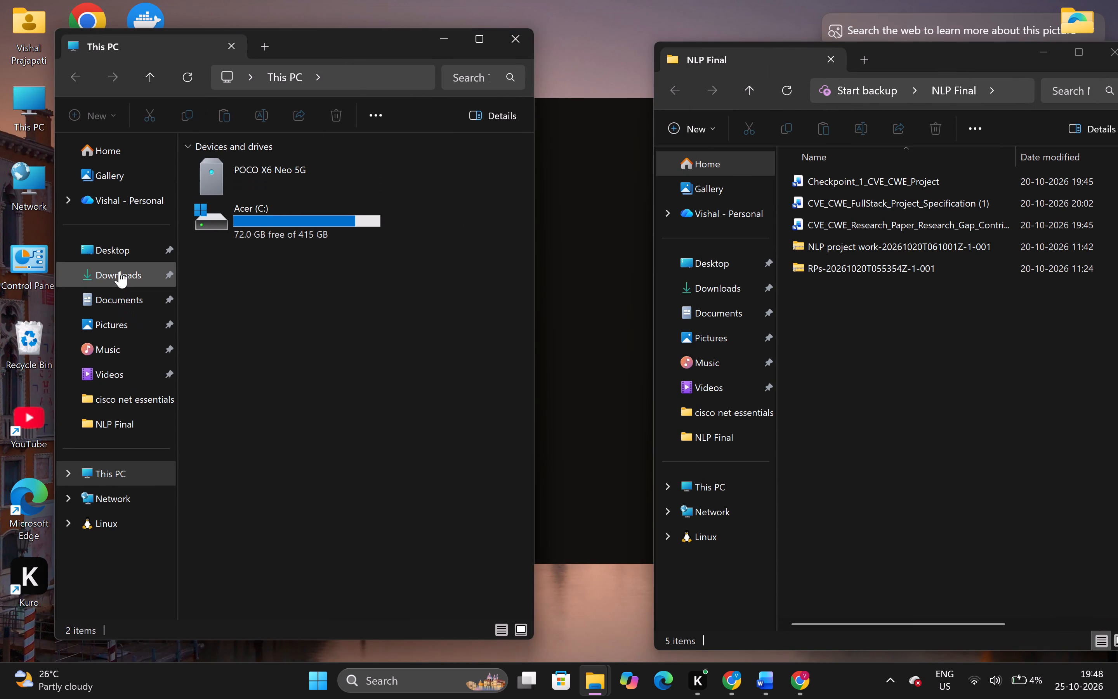
double_click(119, 271)
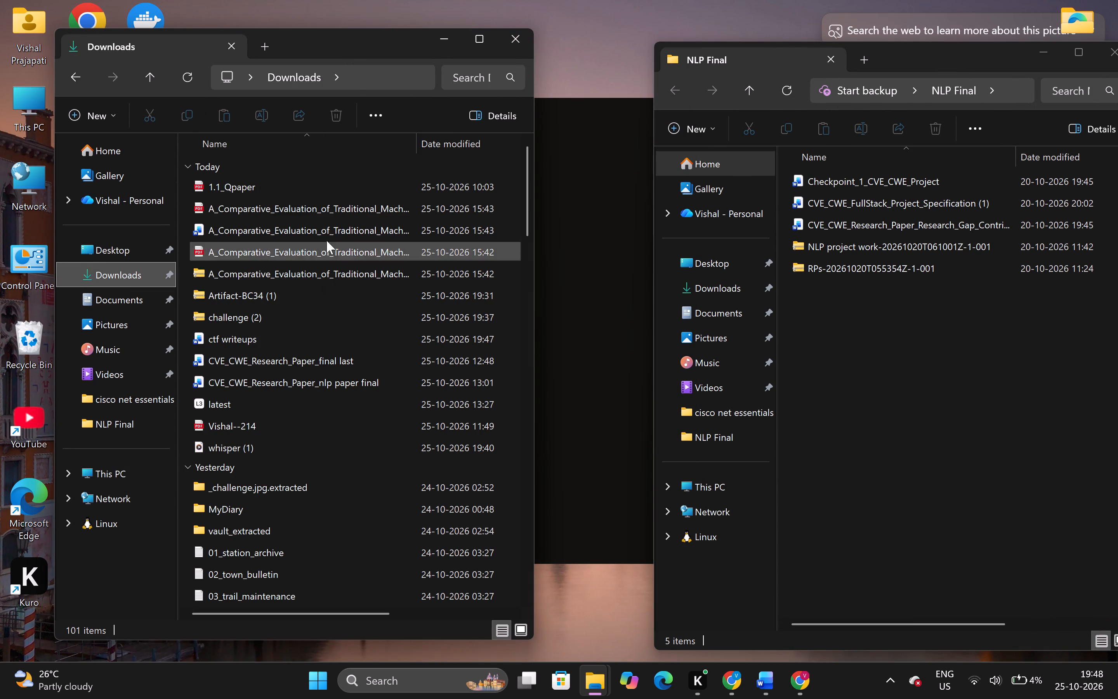
Move the A_Comparative_Evaluation_of_Traditional_Mach… zip archive and the Word document of the same name from Downloads into NLP Final.
click(338, 267)
drag(338, 267, 895, 304)
click(347, 225)
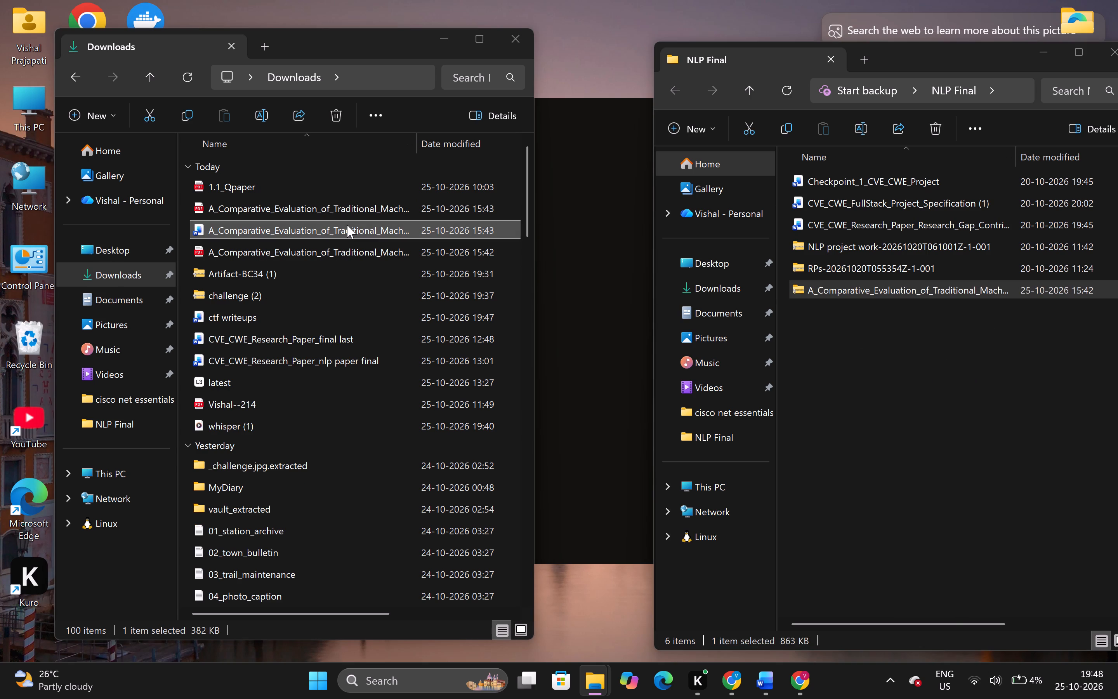
drag(336, 230, 855, 310)
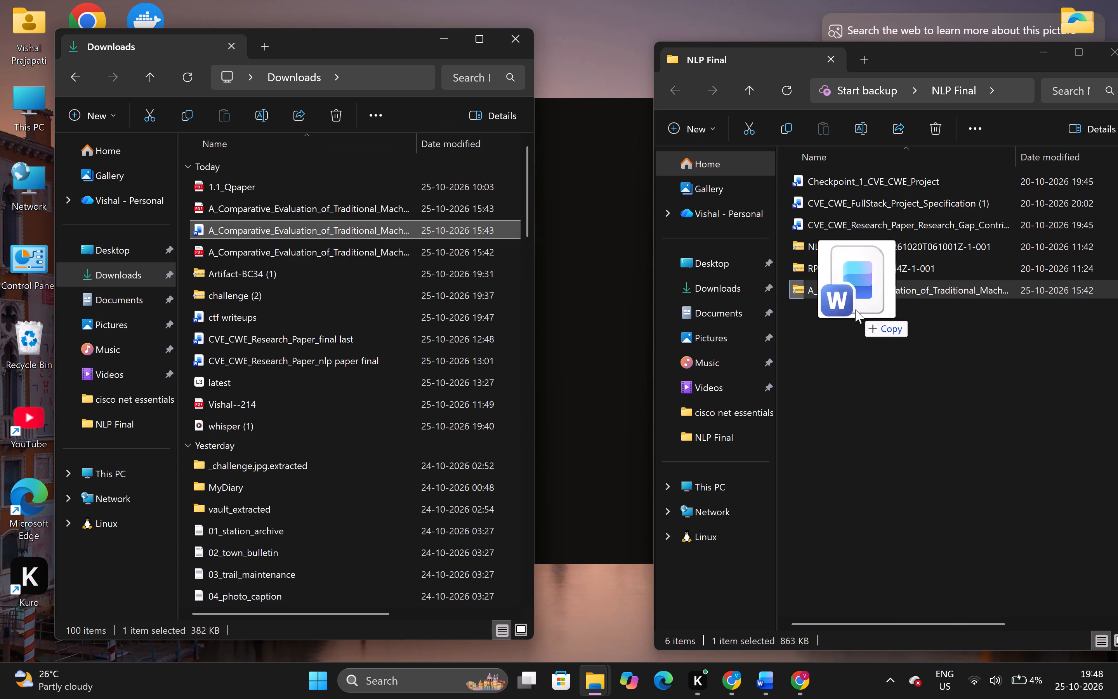
drag(855, 310, 902, 372)
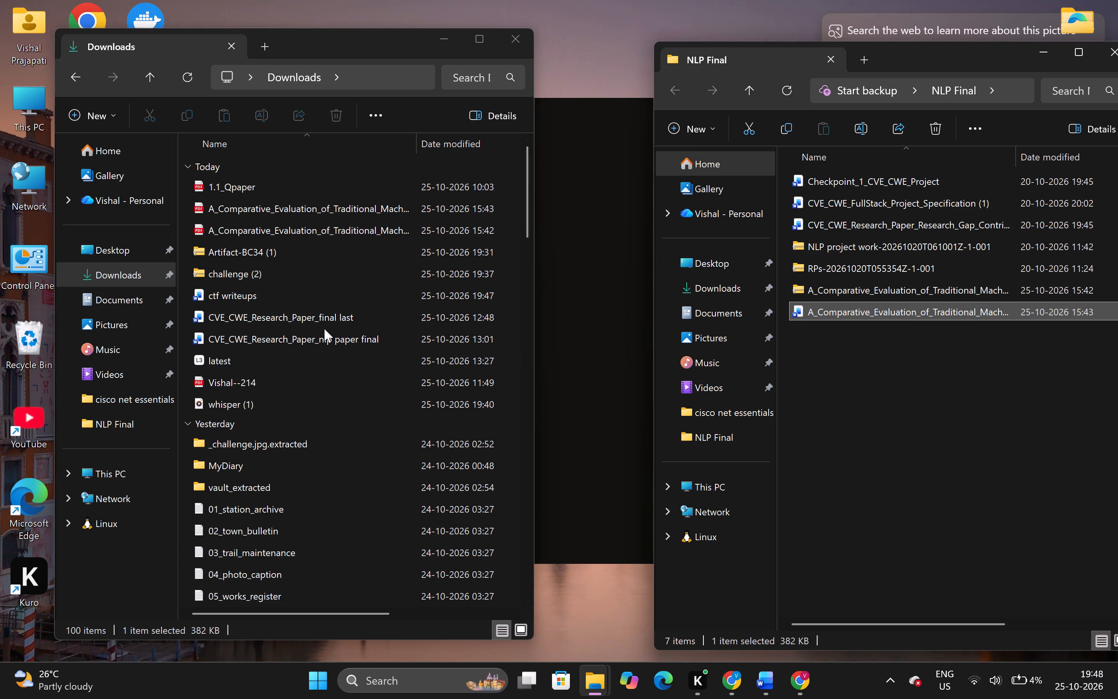
Delete challenge (2), Artifact-BC34 (1), CVE_CWE_Research_Paper_final last and whisper (1) from the Downloads folder.
click(285, 275)
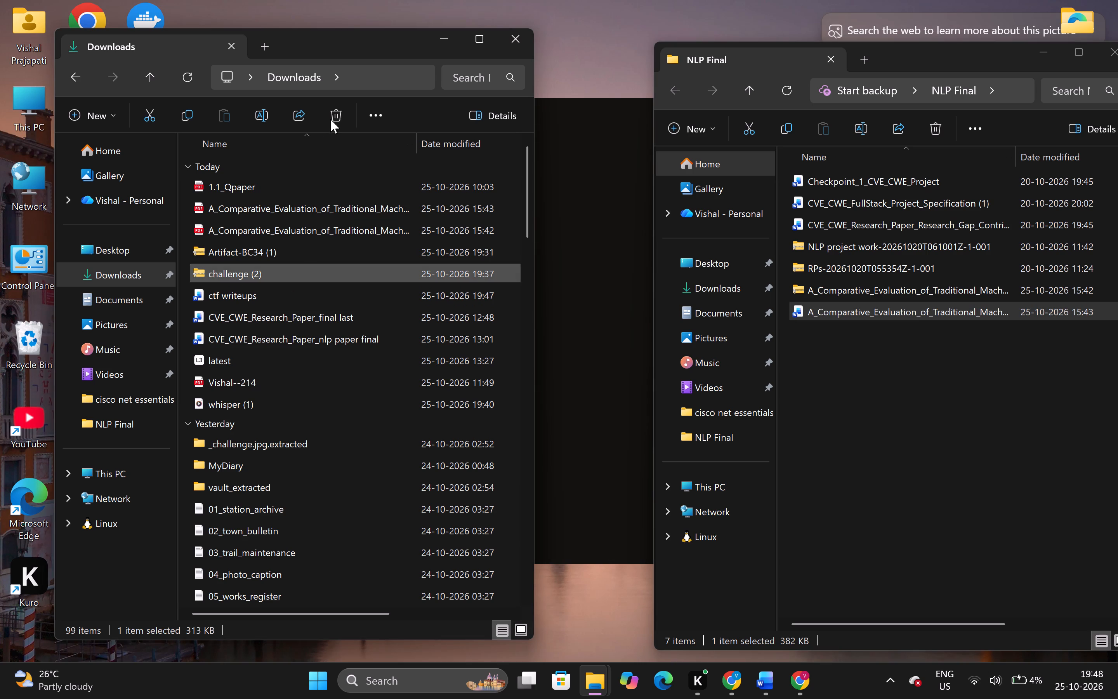
click(332, 117)
click(262, 256)
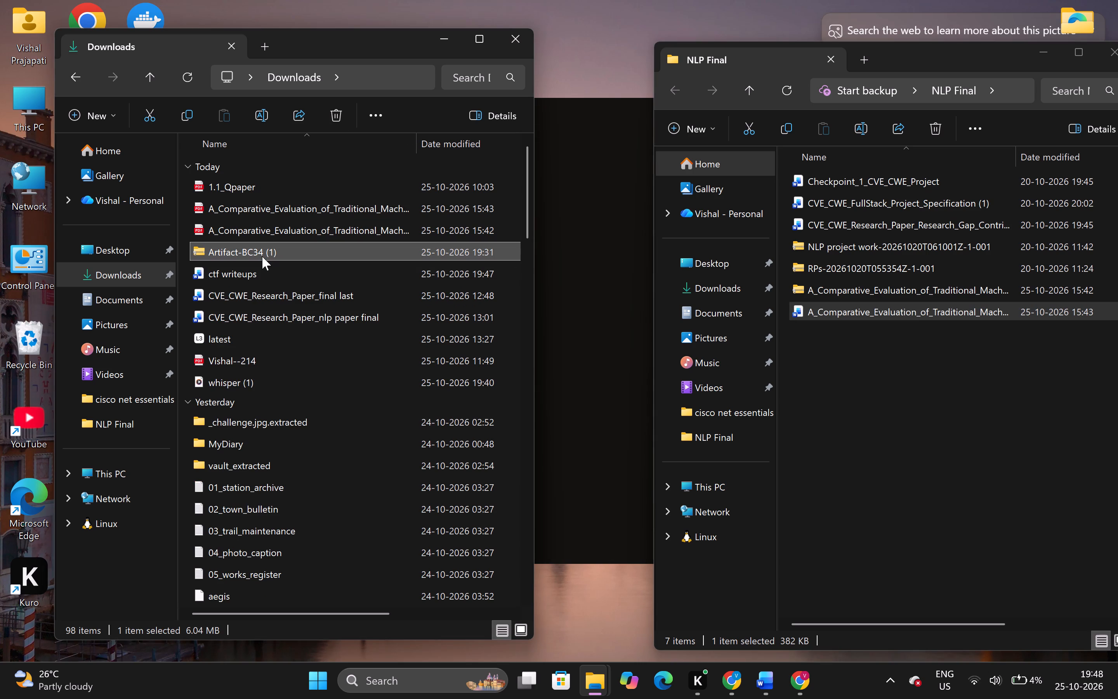
click(330, 114)
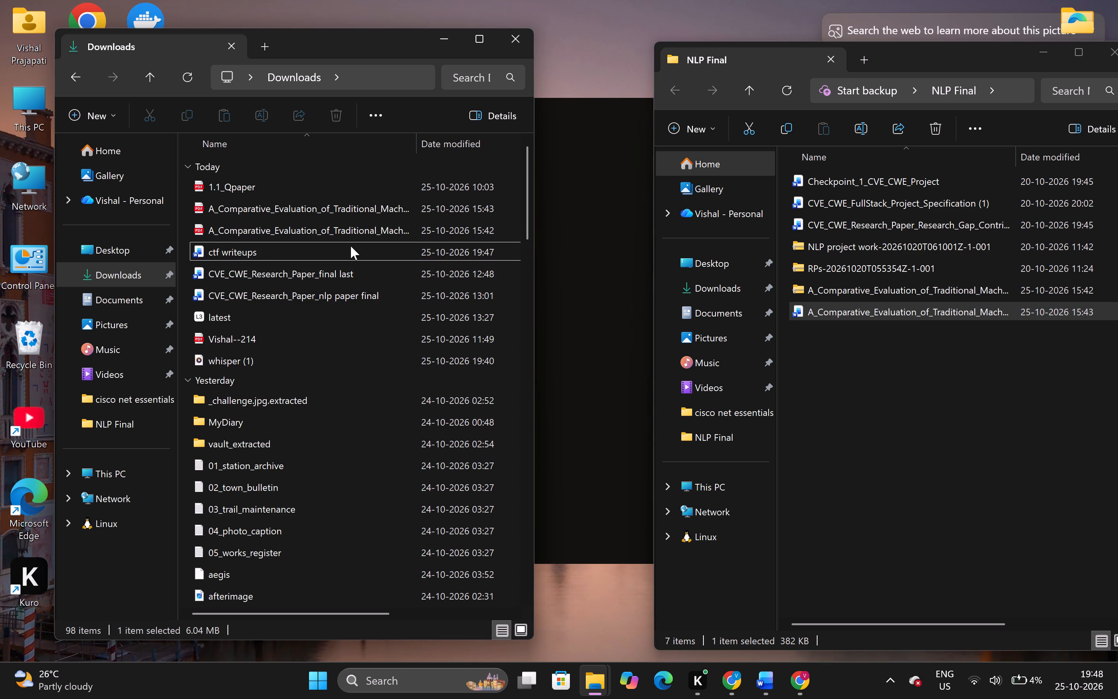
click(349, 299)
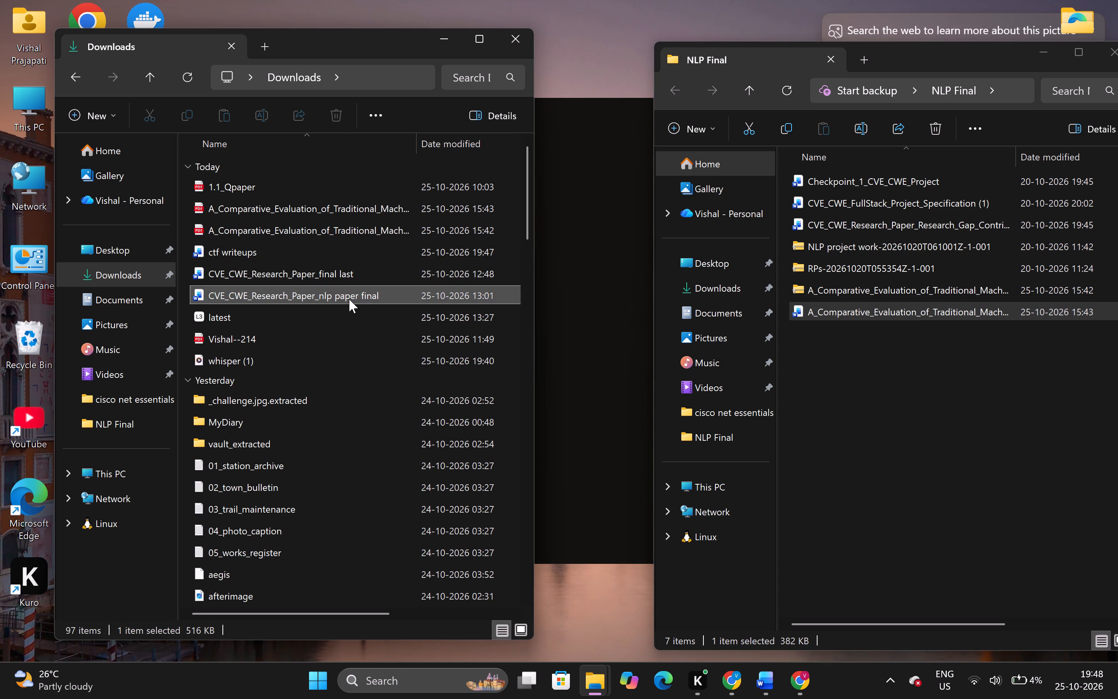
click(351, 280)
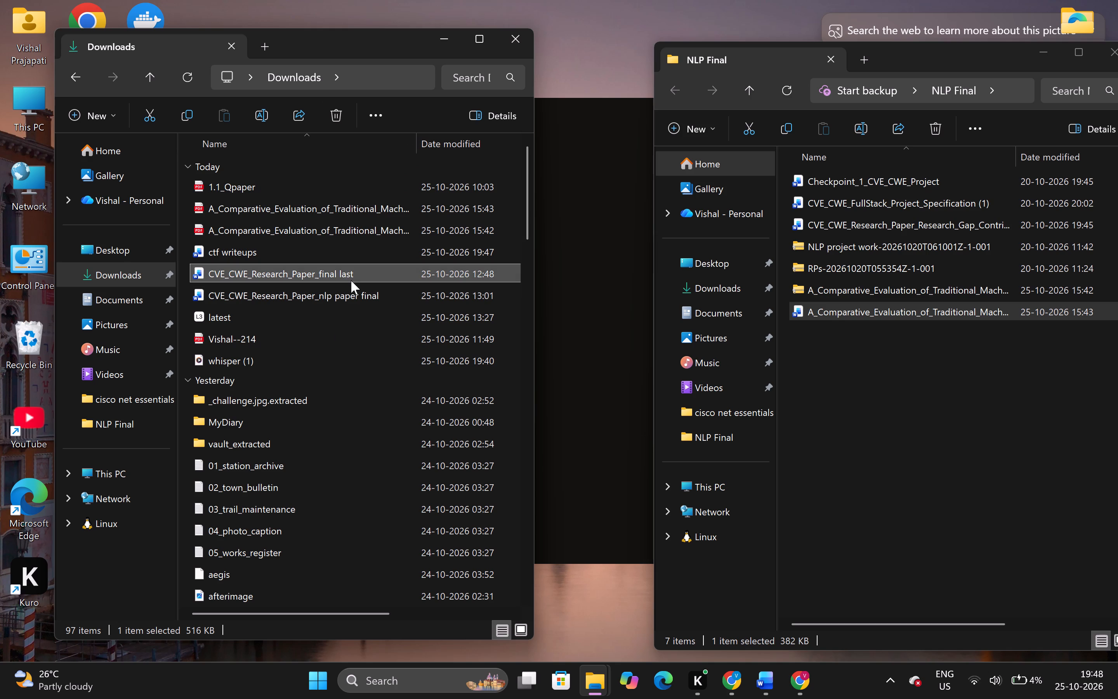
click(338, 118)
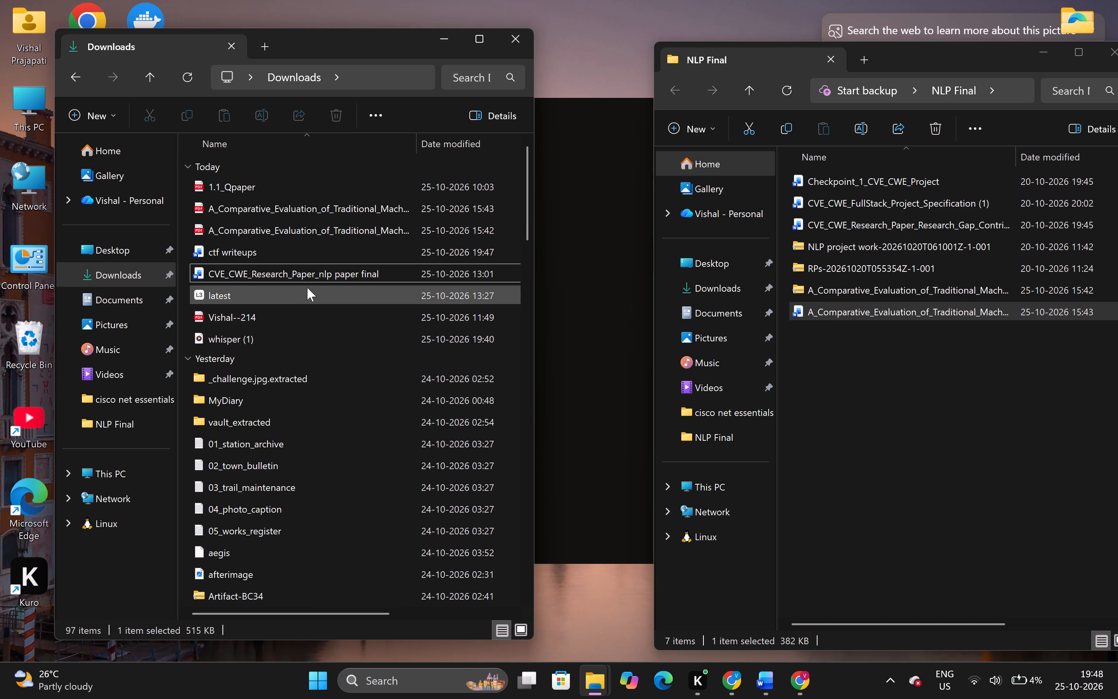
click(295, 334)
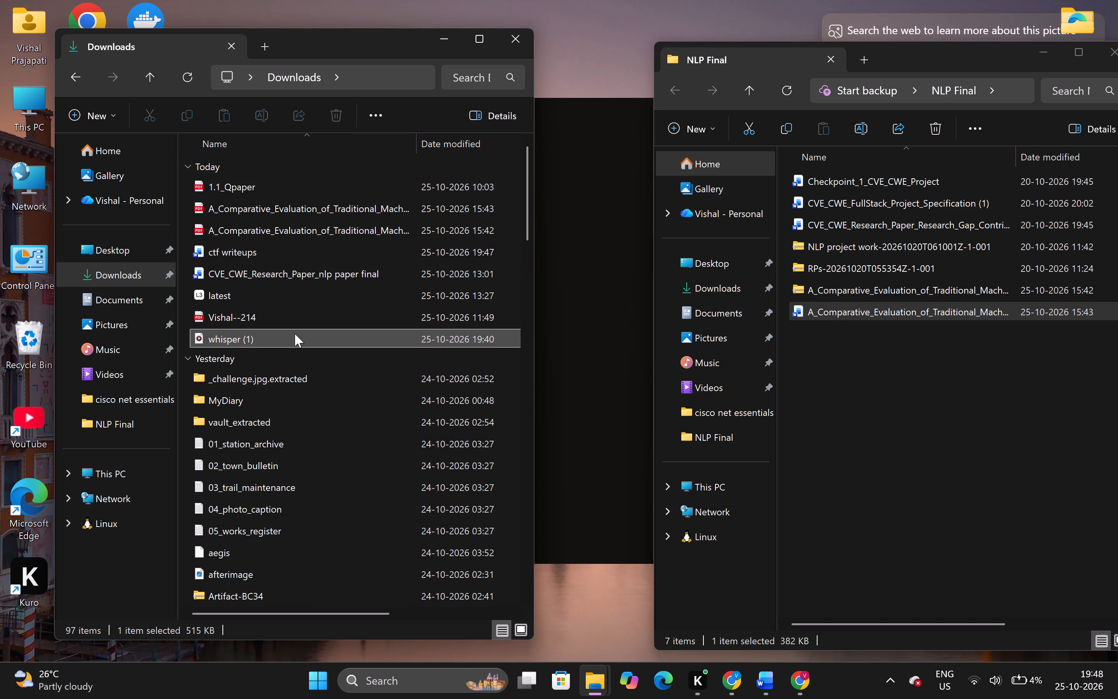
click(333, 124)
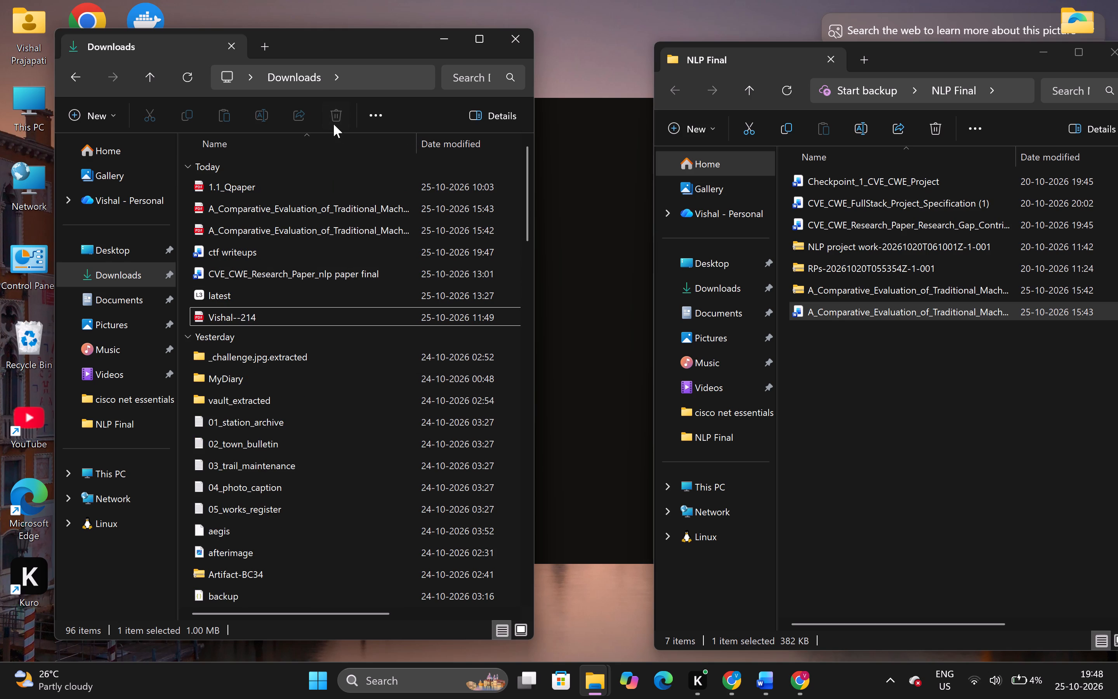
Check the A_Comparative_Evaluation PDF dated 15:43, move it from Downloads into NLP Final, and close the Downloads window.
click(323, 226)
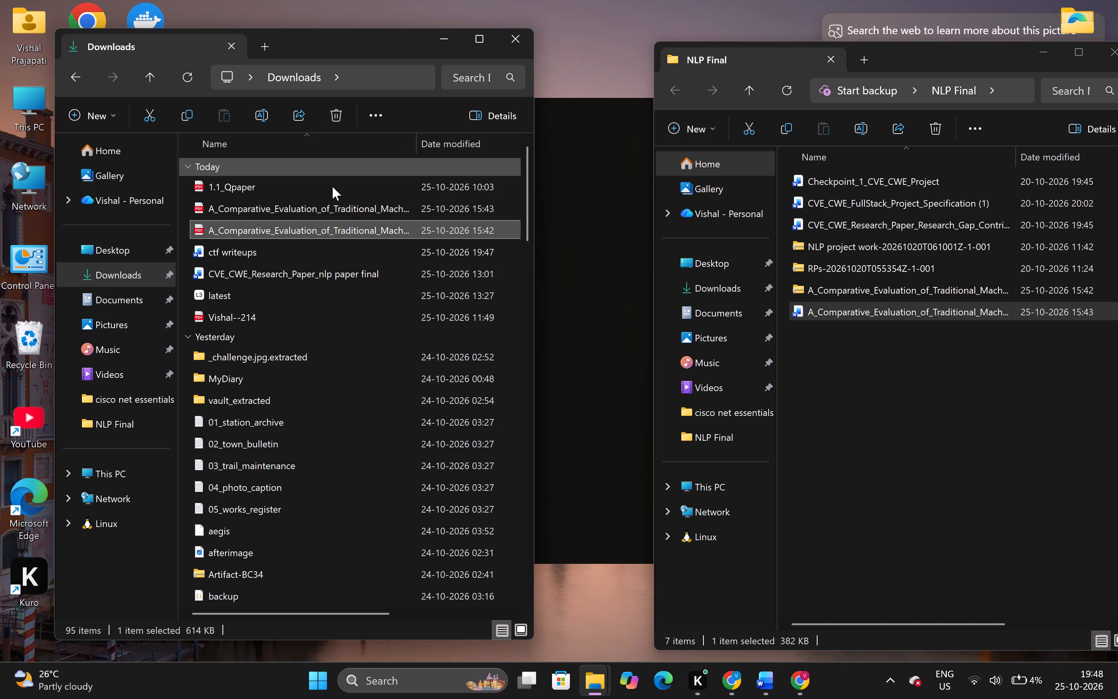
double_click(326, 202)
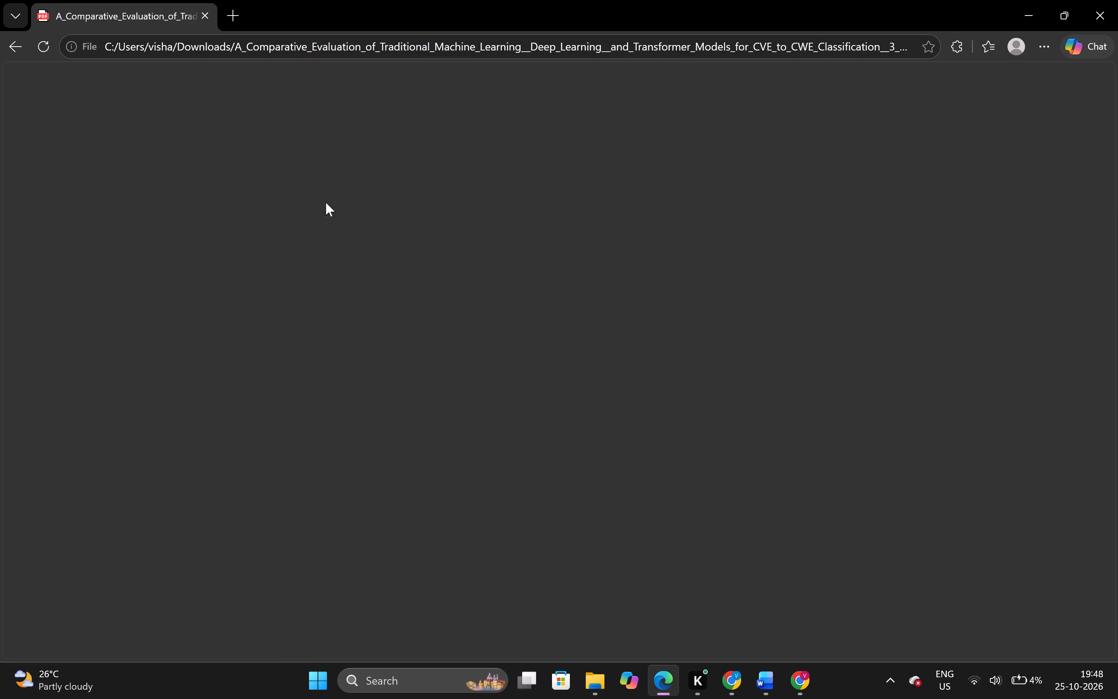
scroll(326, 202, down, 6)
scroll(326, 202, up, 9)
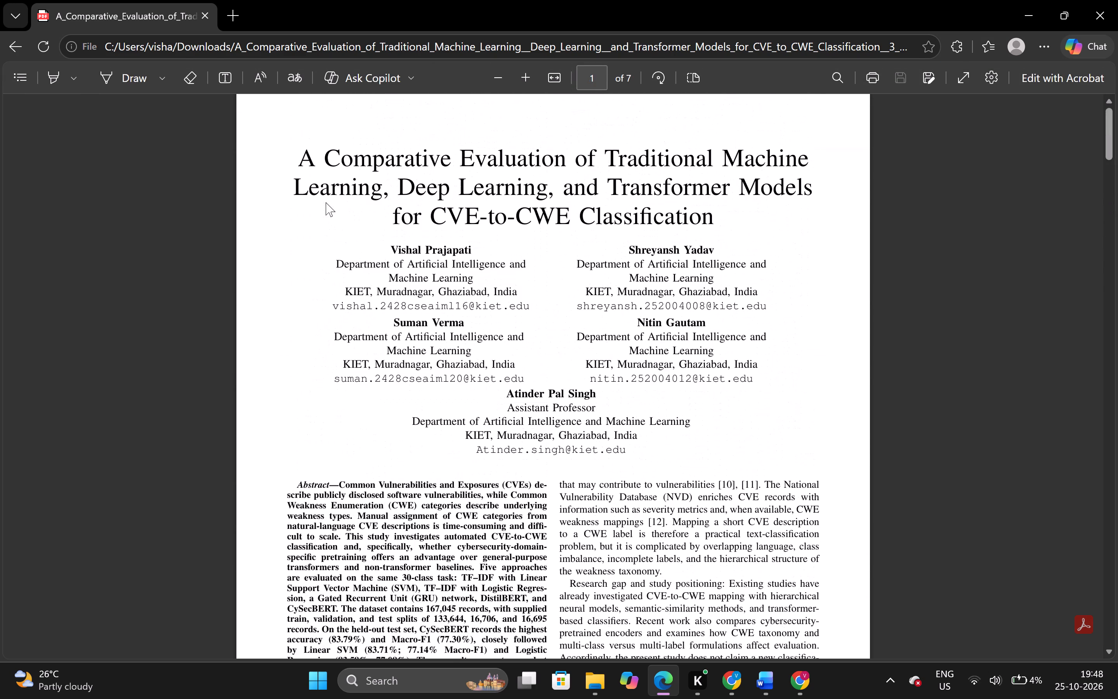
click(1117, 0)
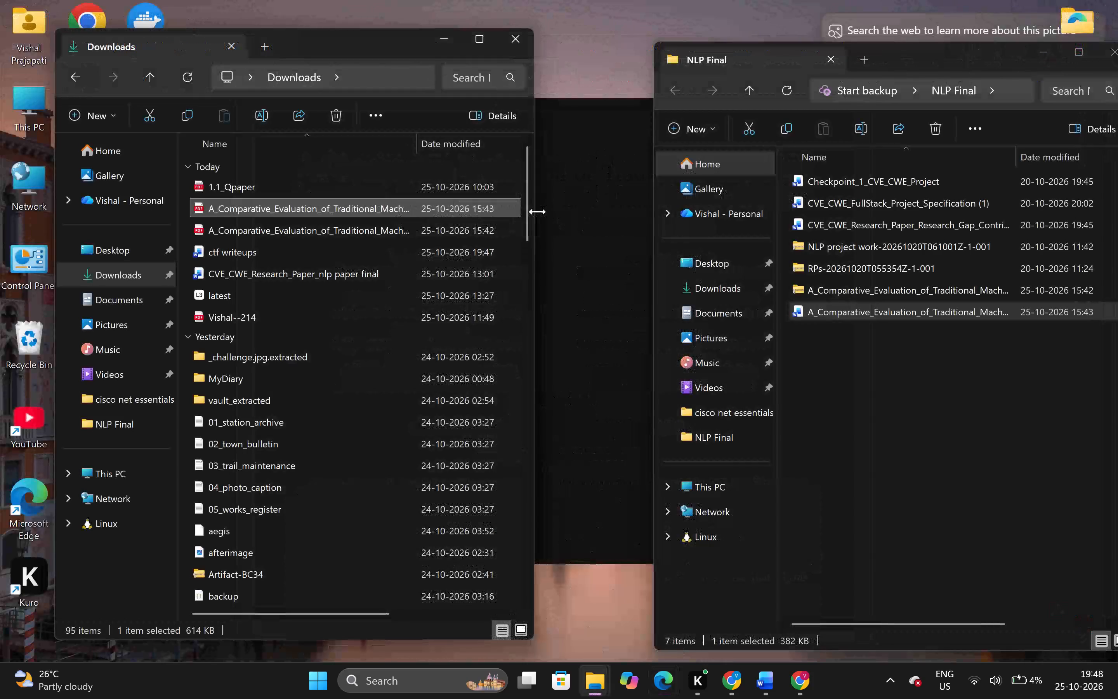
drag(411, 203, 859, 357)
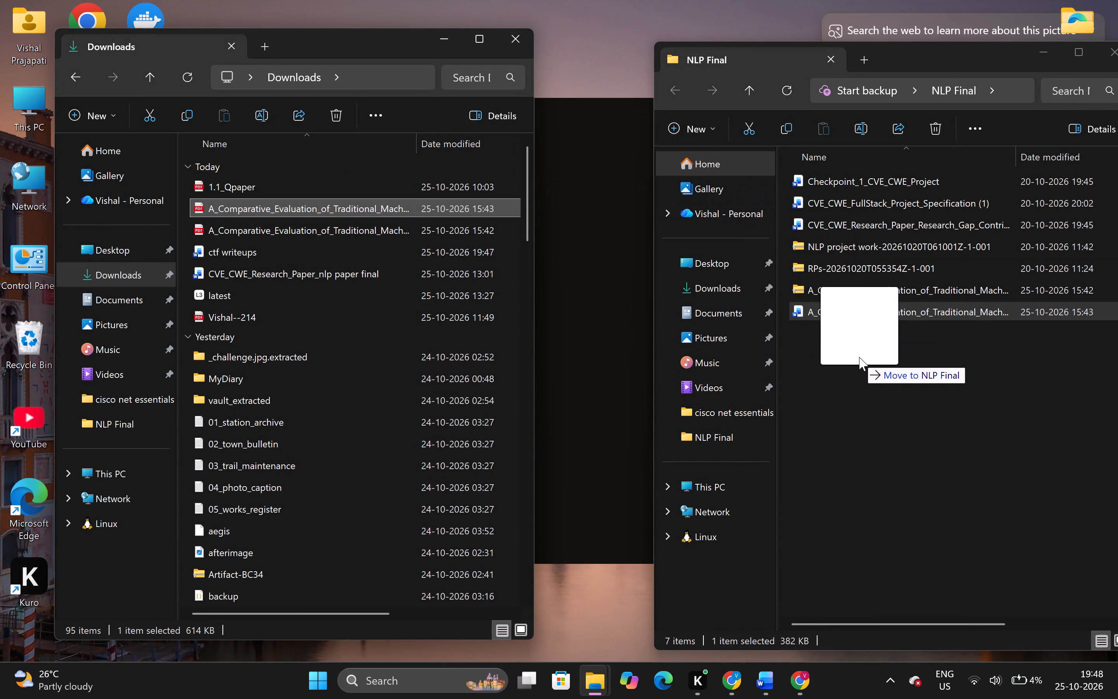
drag(859, 357, 865, 418)
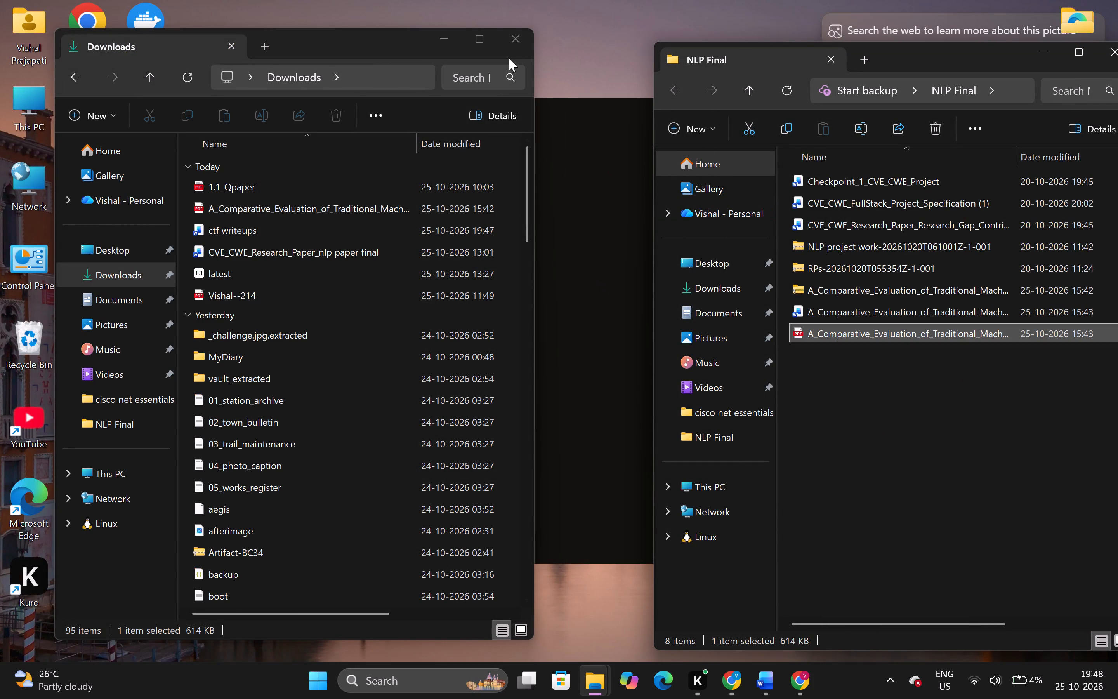
click(511, 43)
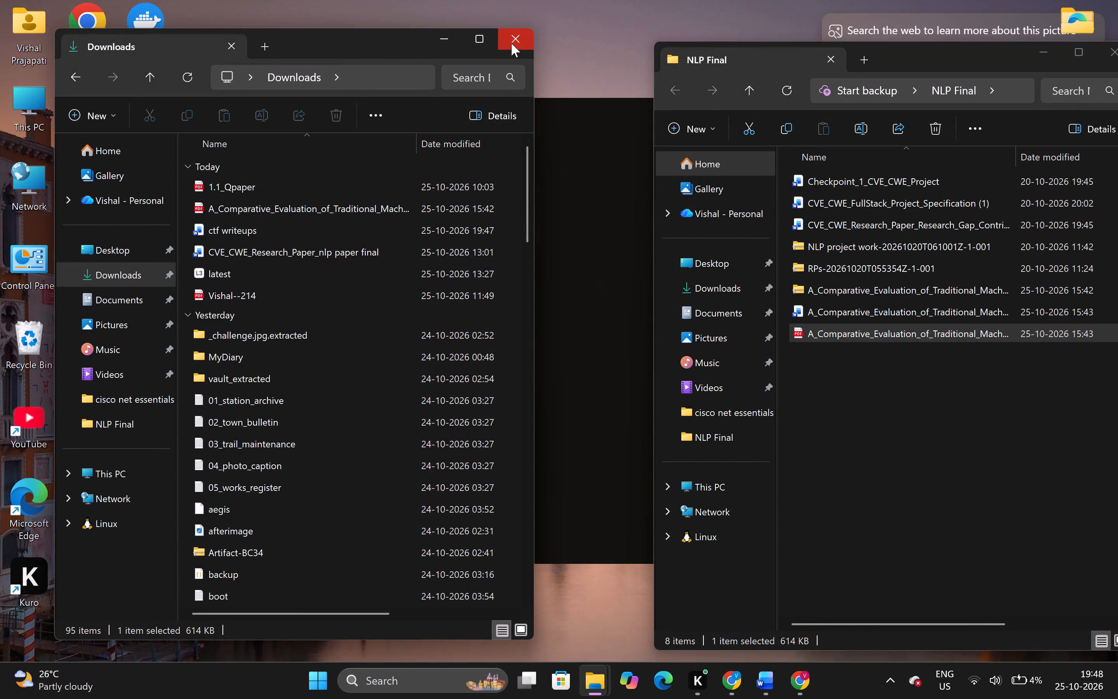